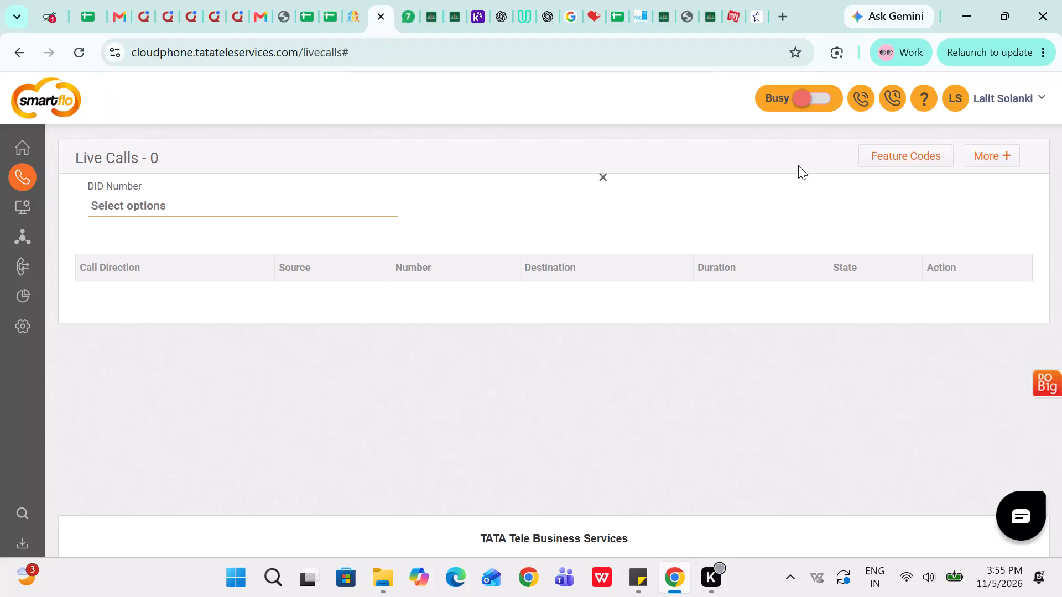
Set the agent's call status to Available and open the dialer for placing a call.
left_click(813, 99)
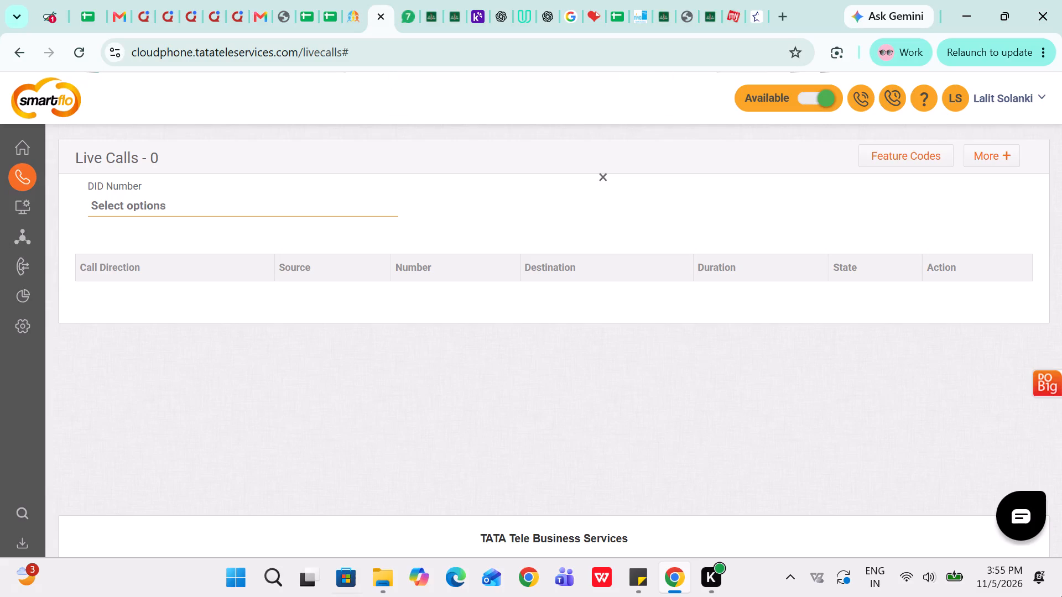
left_click(857, 102)
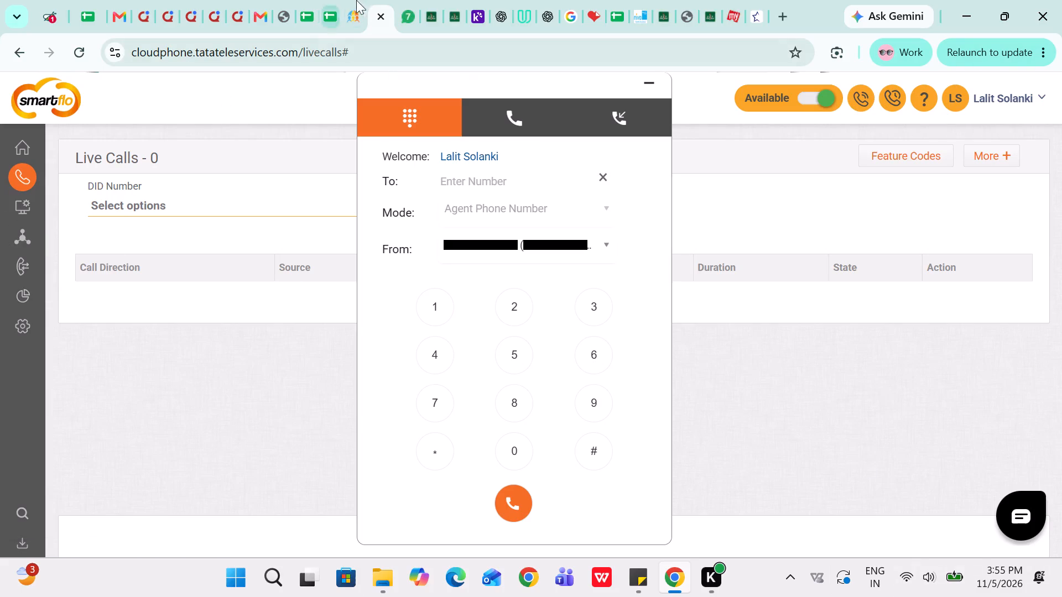
Switch to the Insurance Samadhan All Complaints list to view the customer's complaint records, then return to the Smartflo dialer.
left_click(366, 0)
left_click(350, 0)
left_click(685, 171)
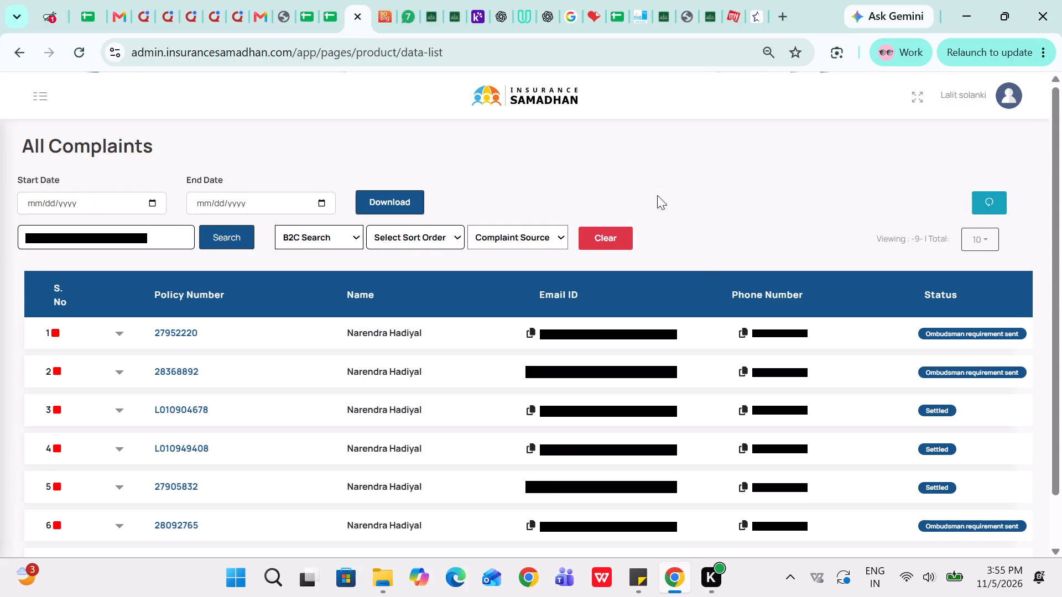
left_click(386, 0)
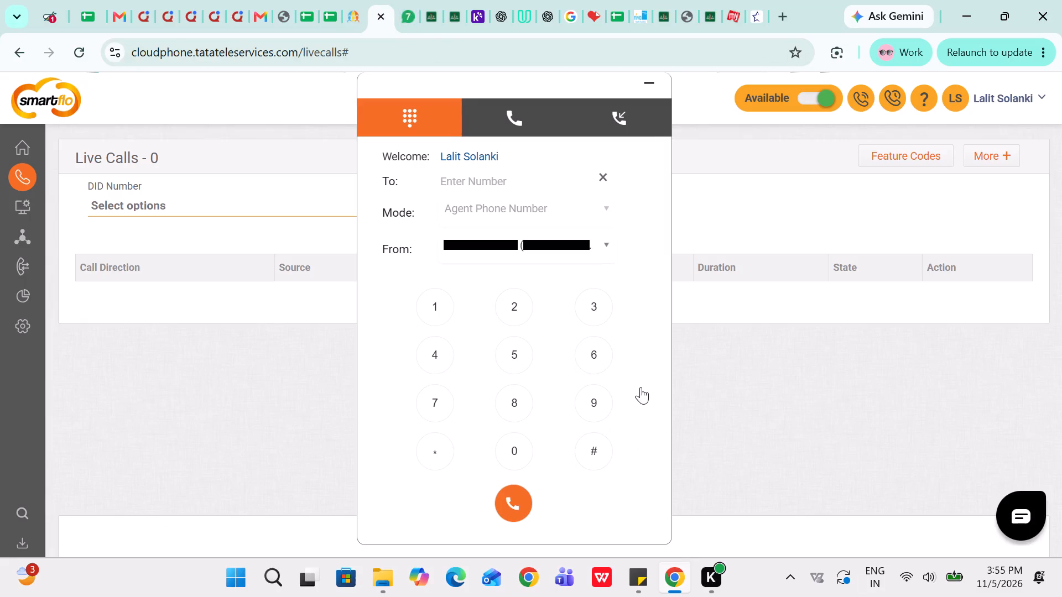
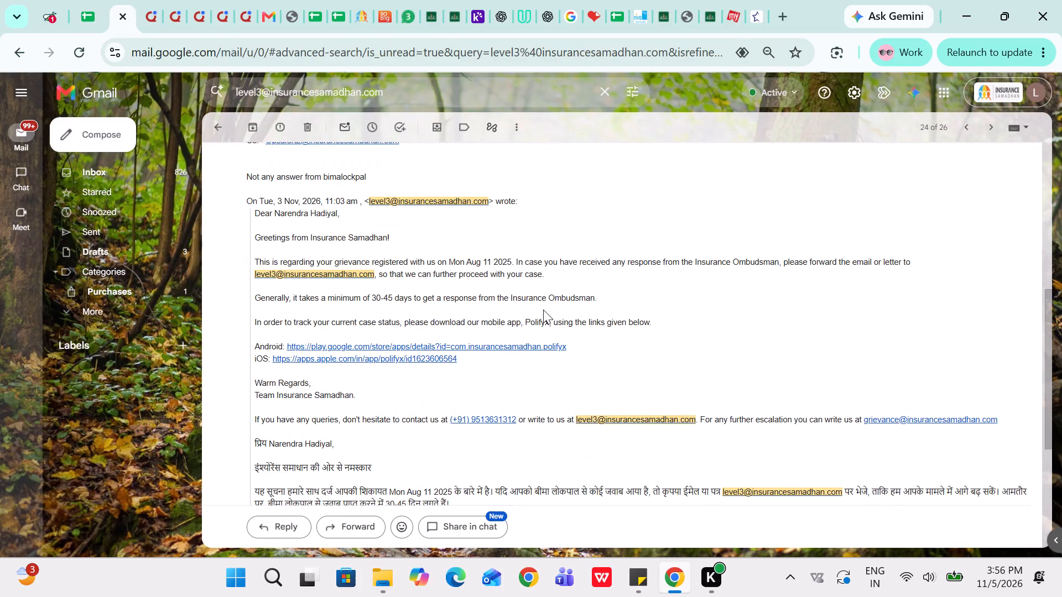
In the All Complaints list, review the full status history of the customer's first complaint, then close the history.
left_click(360, 0)
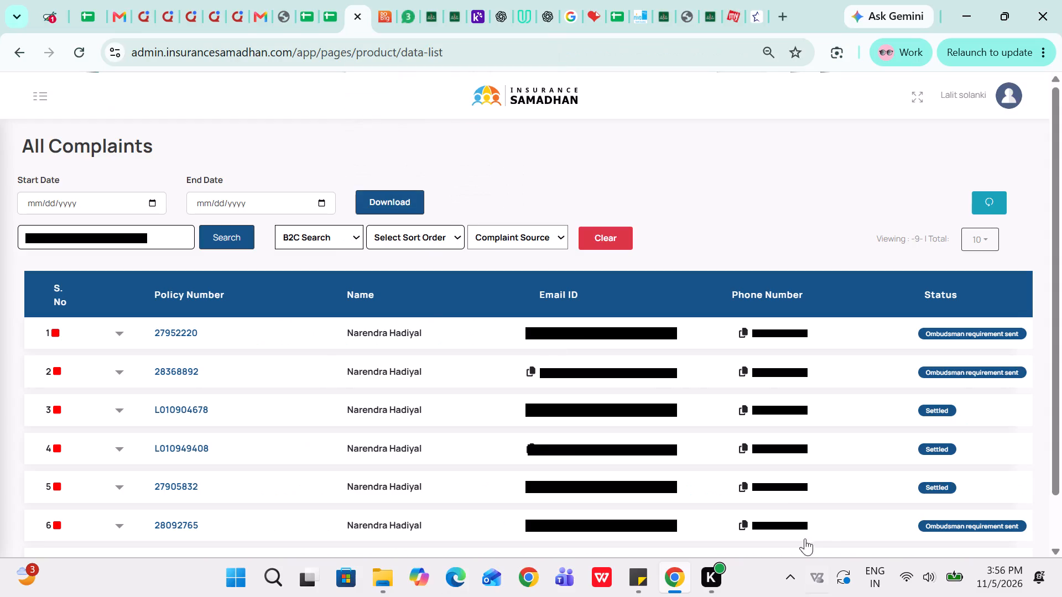
scroll(687, 365, "down", 12)
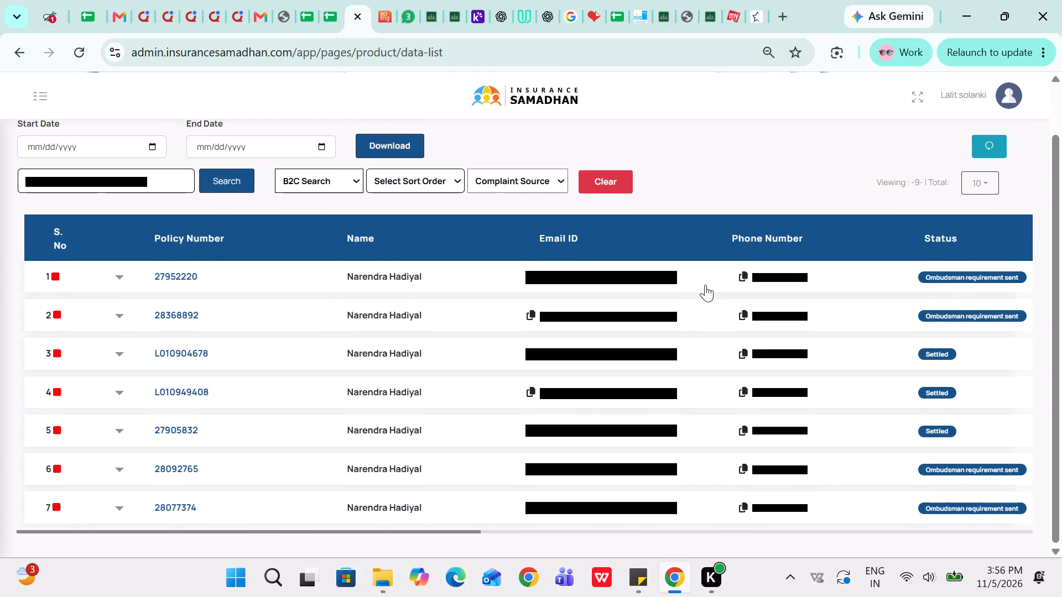
left_click(713, 277)
left_click(607, 313)
scroll(629, 347, "down", 3)
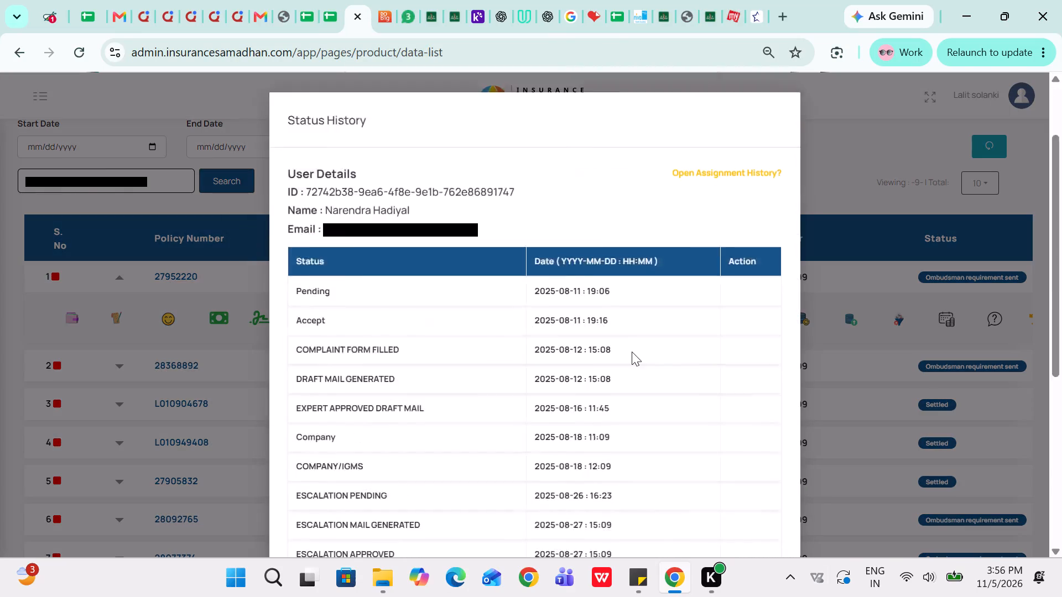
scroll(632, 352, "down", 15)
scroll(653, 374, "up", 1)
scroll(788, 411, "down", 5)
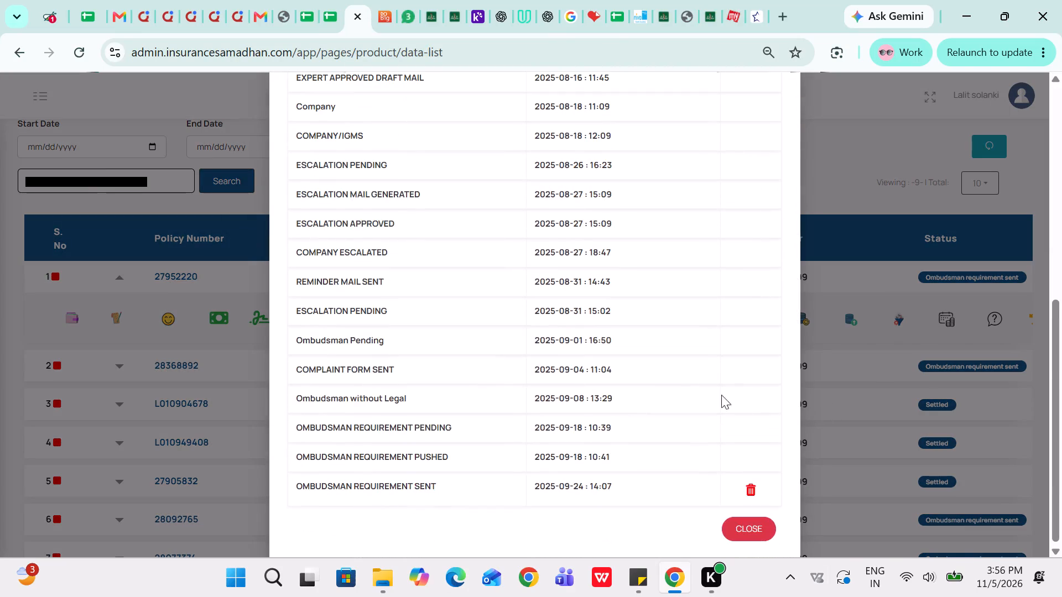
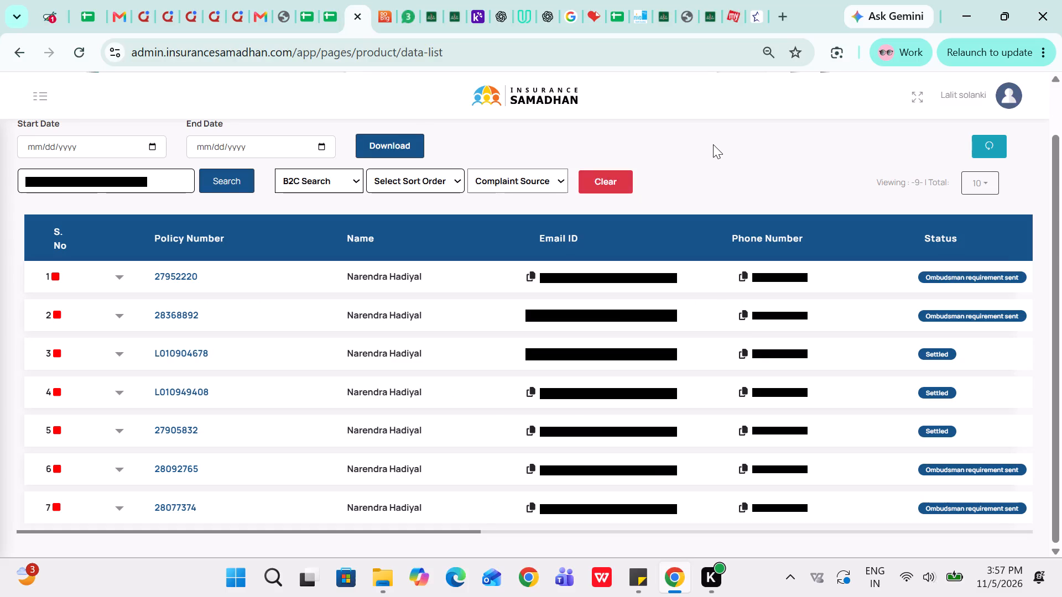
Review the complaint communication log of the first listed complaint, then close it.
left_click(699, 282)
left_click(757, 323)
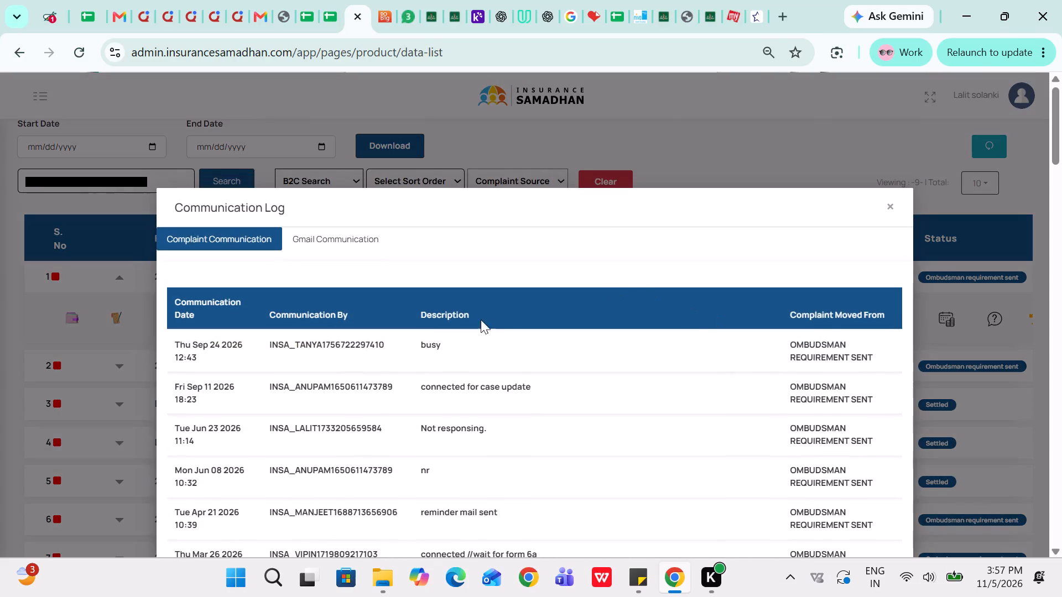
left_click_drag(493, 350, 179, 323)
left_click(449, 134)
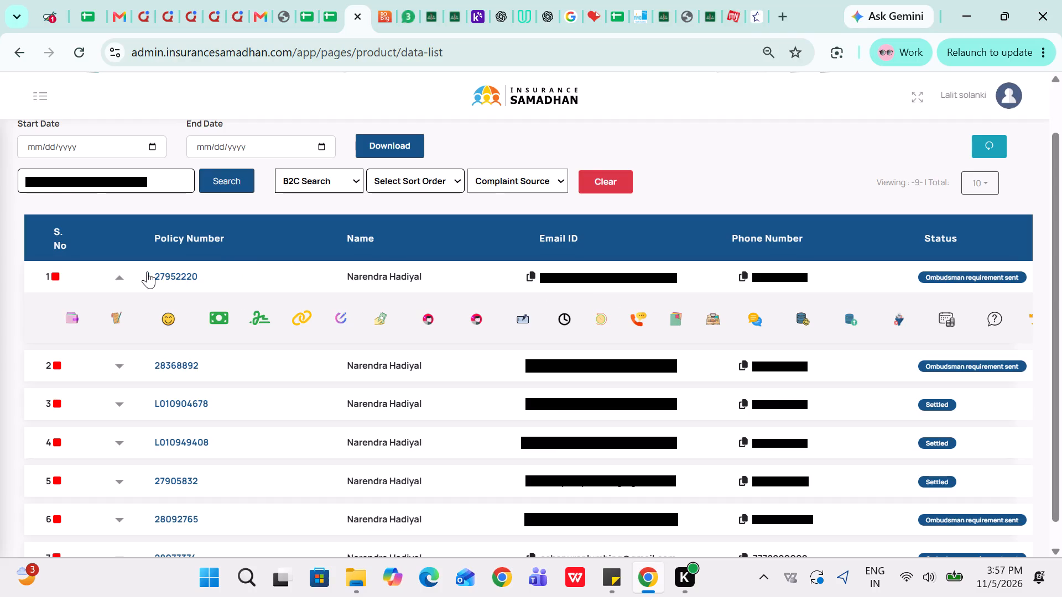
Open the first listed complaint, decline saving the address, and review the dates and references in its Ombudsman section.
left_click(165, 275)
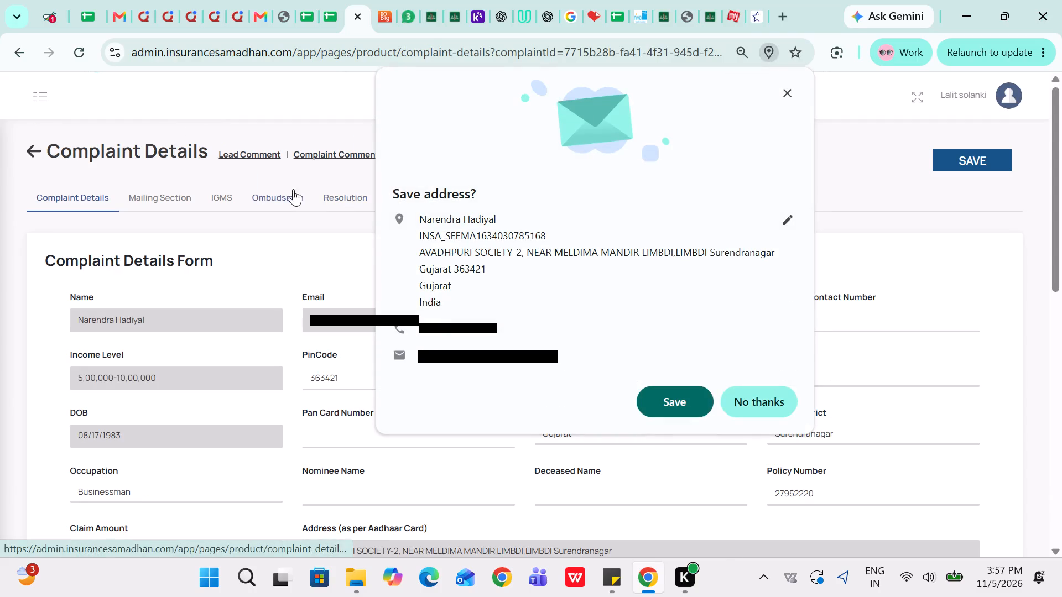
left_click(770, 398)
left_click(273, 201)
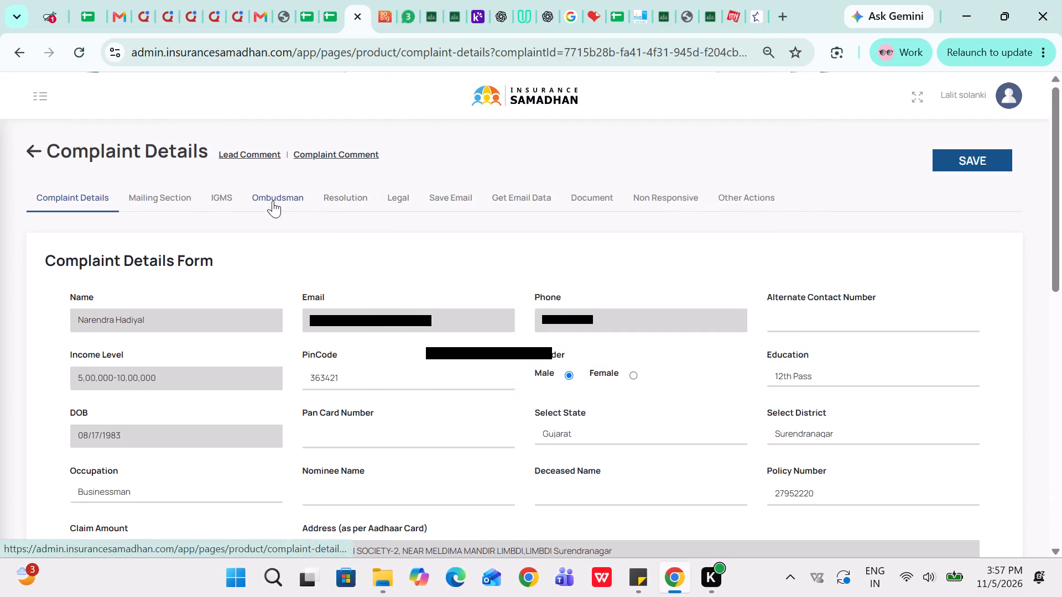
scroll(467, 229, "down", 4)
scroll(789, 397, "down", 3)
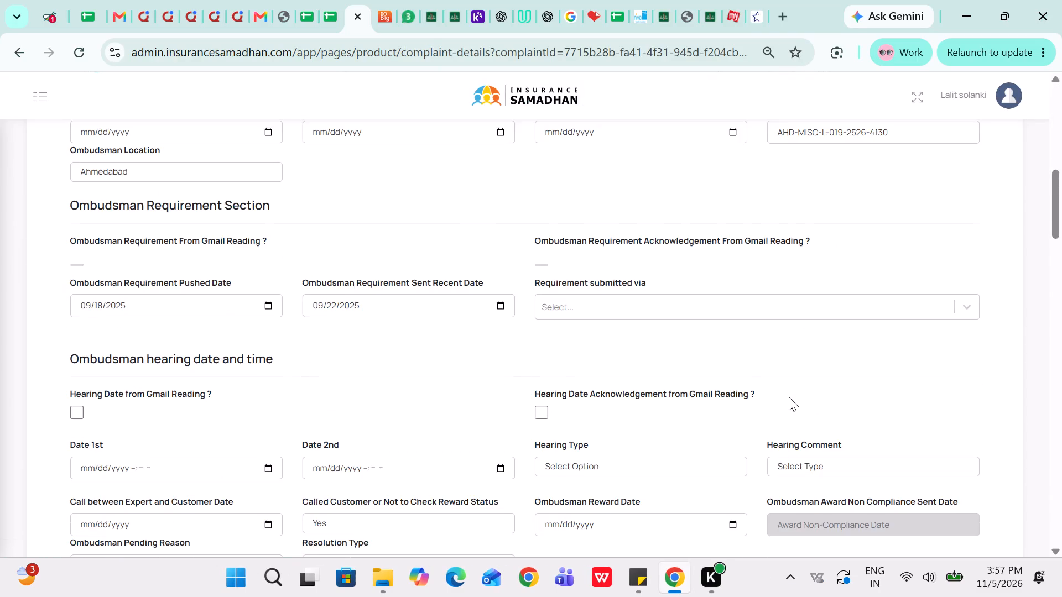
scroll(789, 397, "up", 2)
scroll(789, 397, "down", 6)
scroll(789, 397, "up", 4)
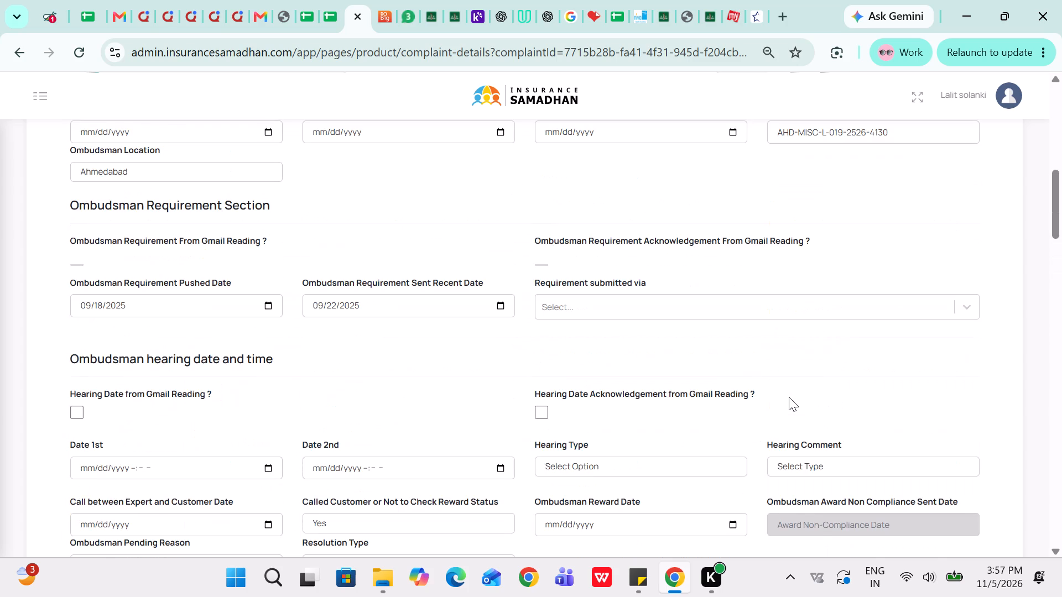
scroll(789, 397, "up", 7)
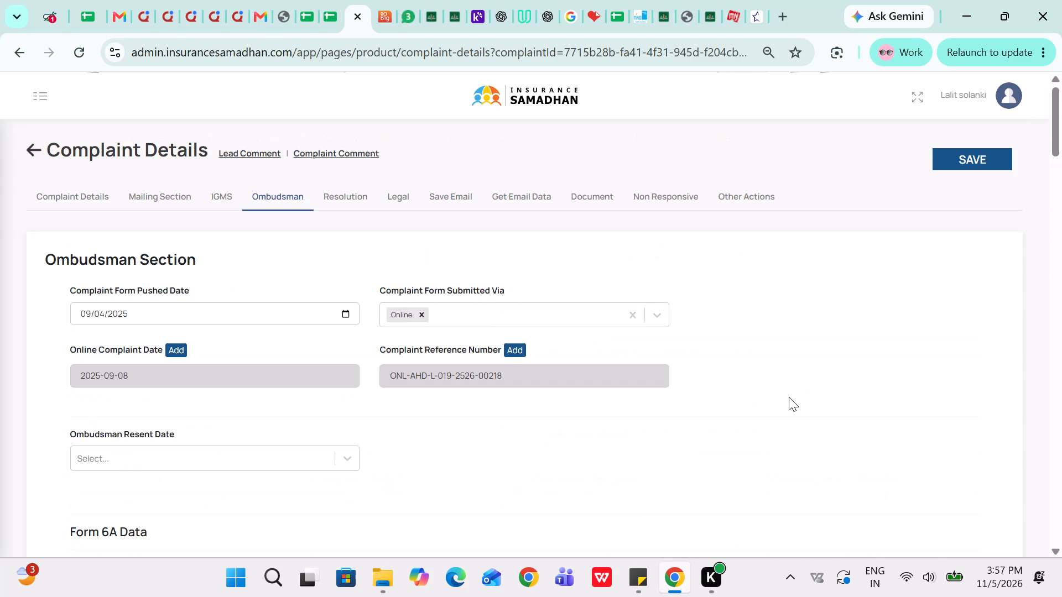
scroll(411, 395, "down", 1)
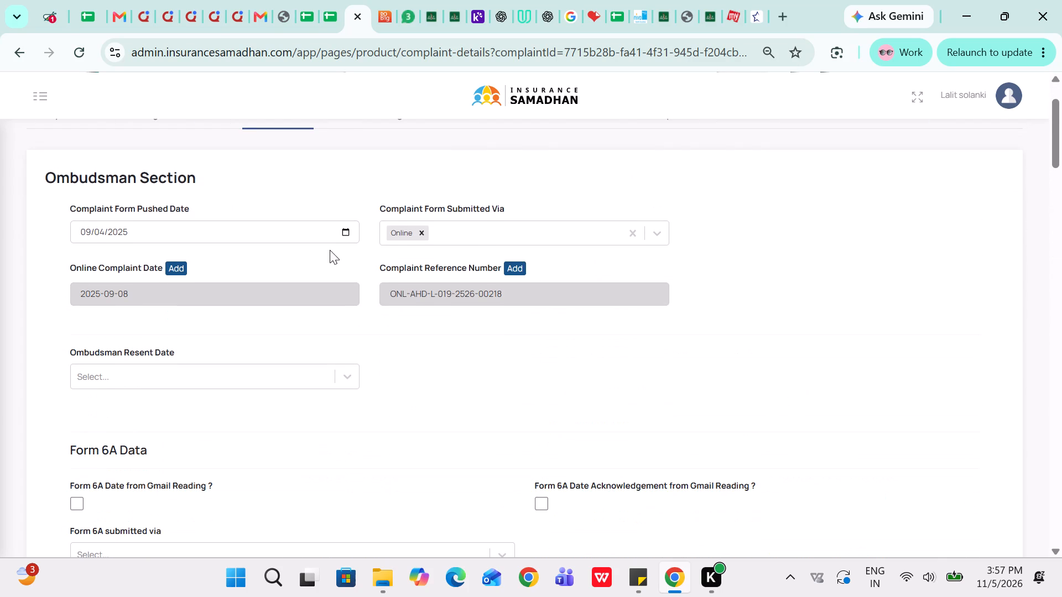
scroll(361, 280, "up", 4)
Read the complaint comments for this case and return to the complaints list.
left_click(365, 152)
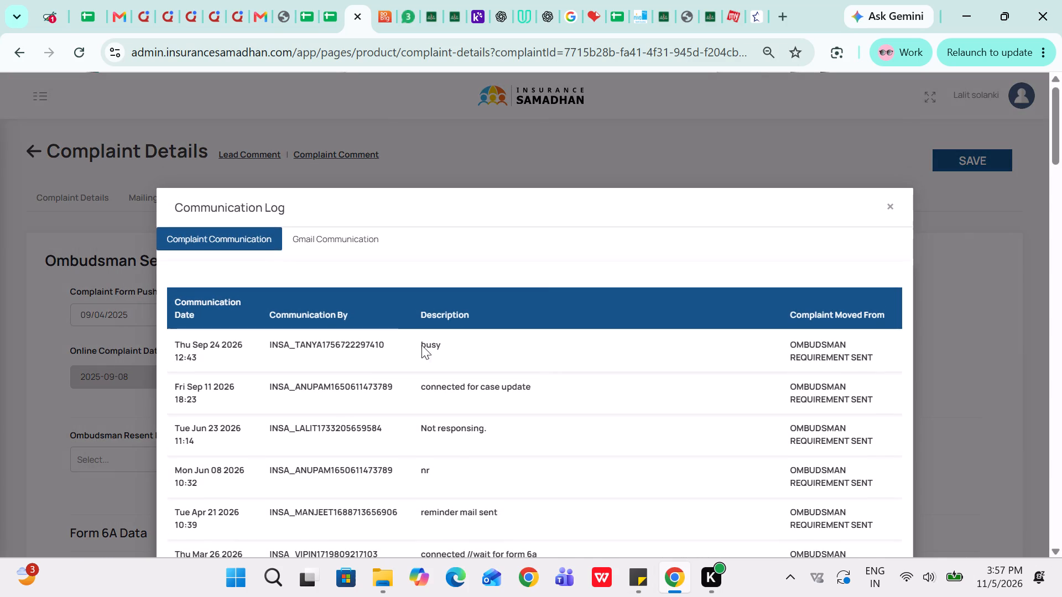
left_click_drag(606, 383, 324, 371)
left_click(478, 365)
left_click(327, 133)
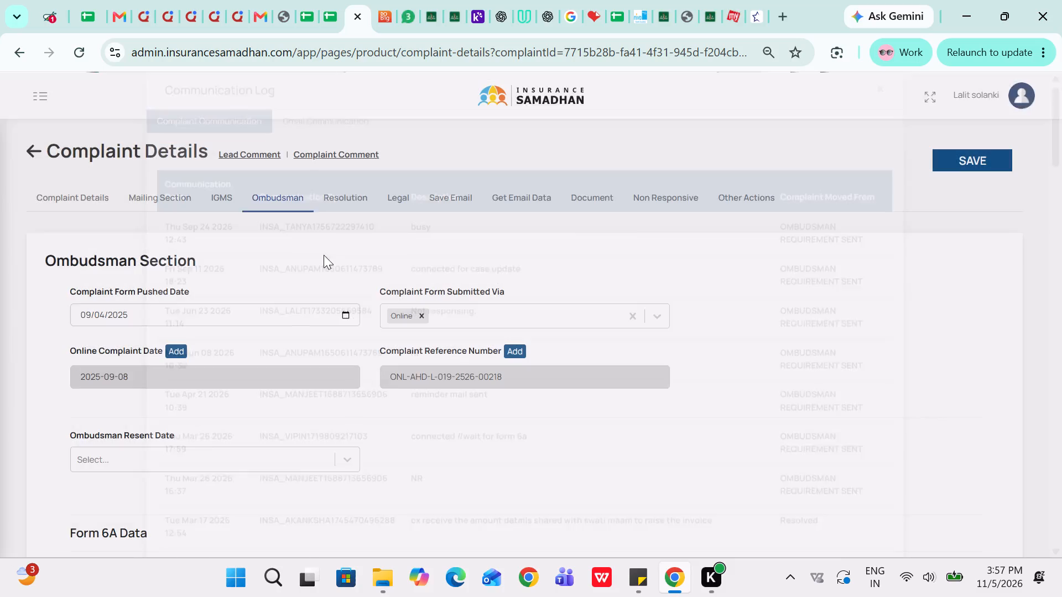
left_click(28, 155)
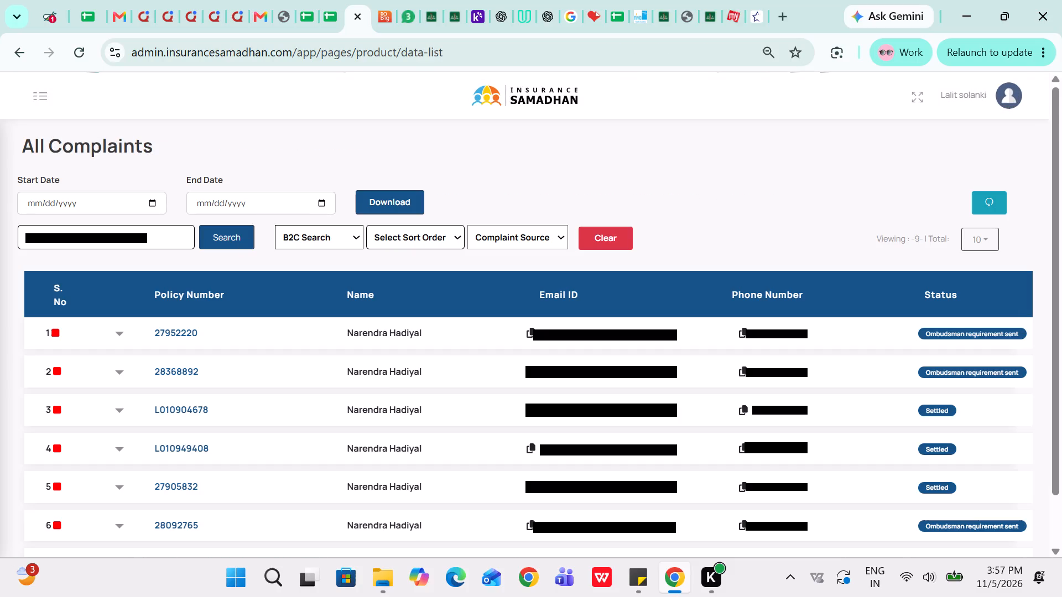
Compare the listed complaints' insurers, then check the complaint reference number in the sixth complaint's Ombudsman section.
scroll(782, 371, "down", 12)
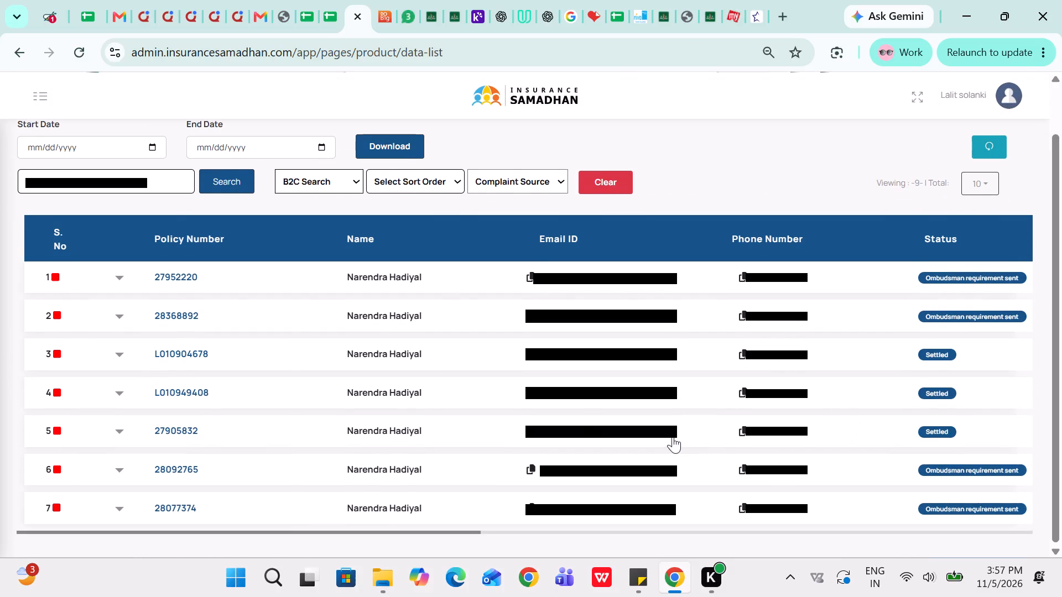
scroll(673, 436, "left", 5)
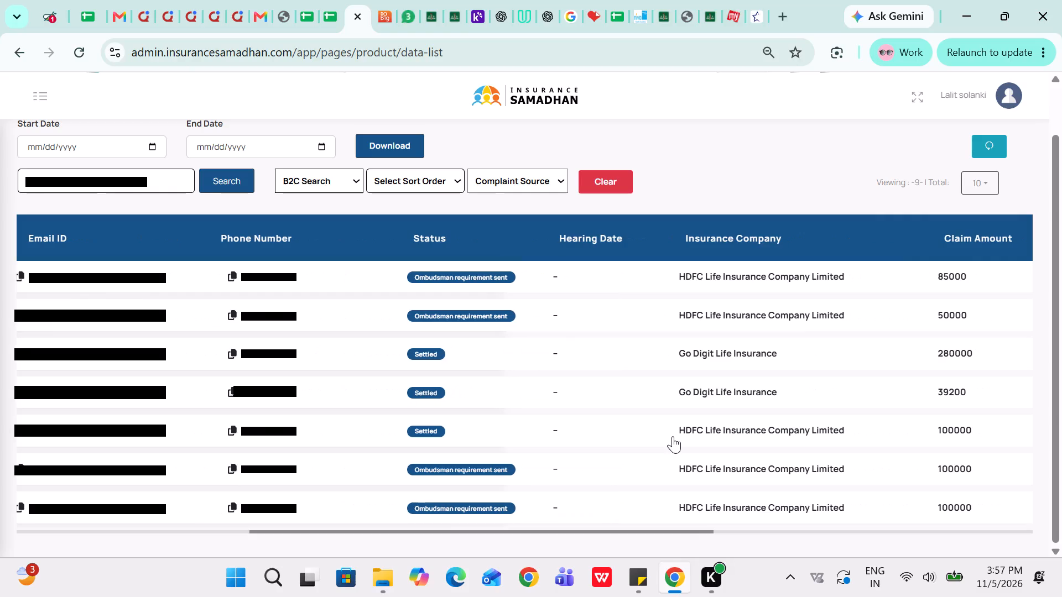
scroll(673, 436, "right", 3)
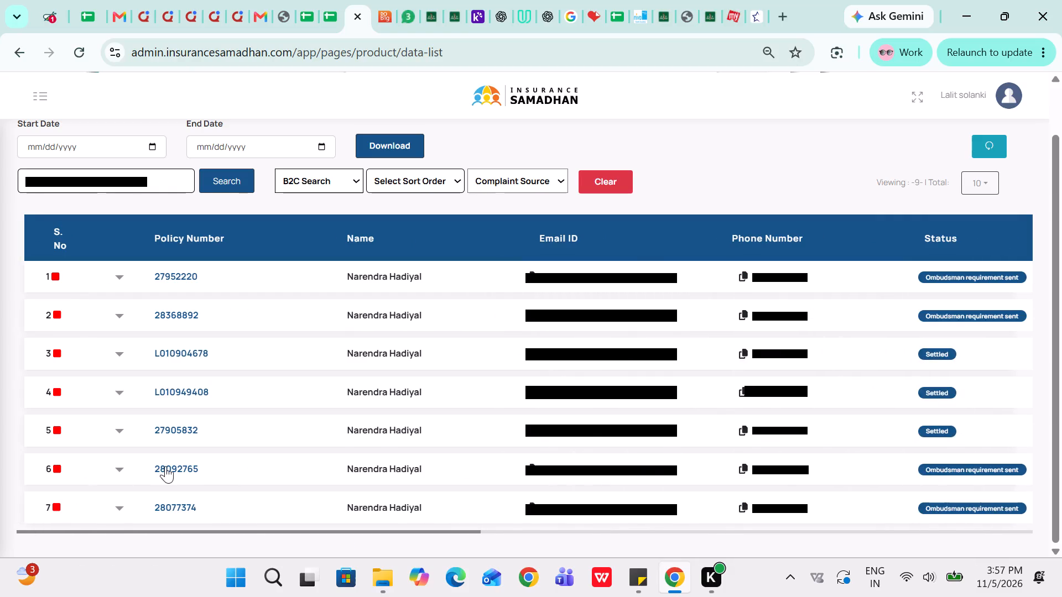
left_click(165, 466)
left_click(273, 206)
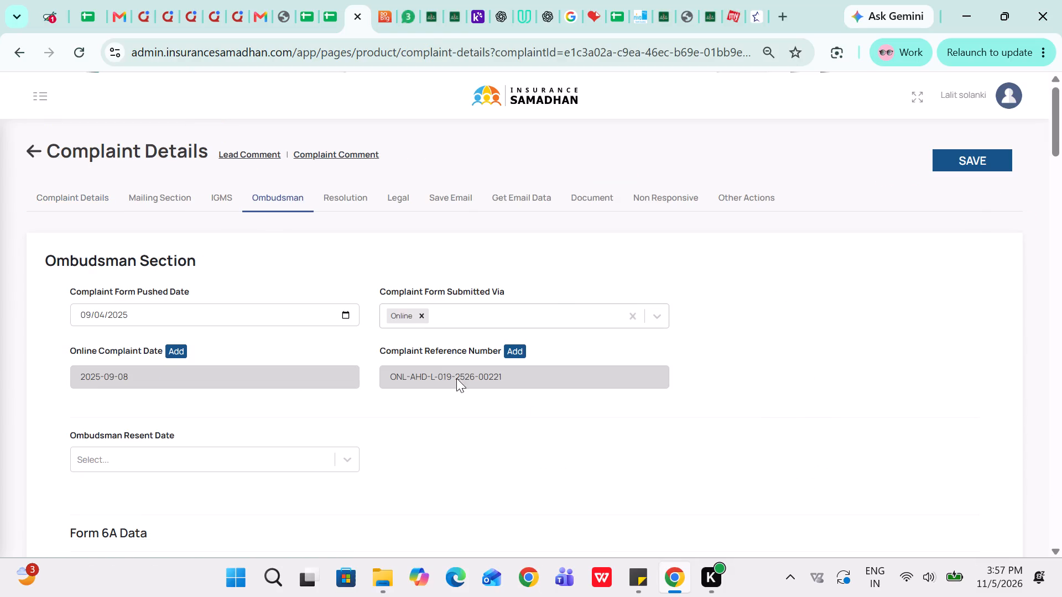
left_click_drag(563, 385, 303, 385)
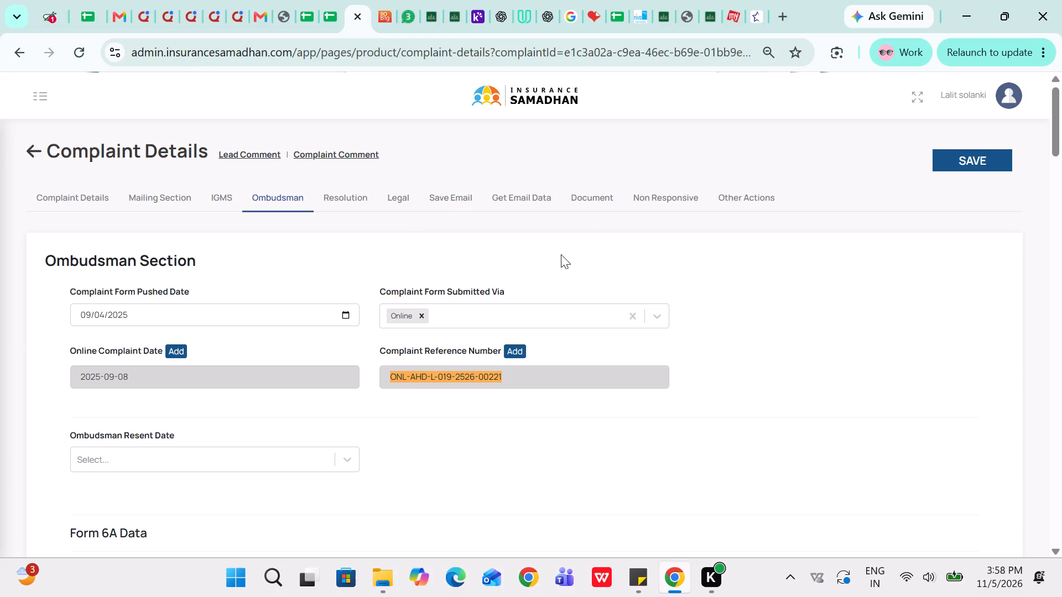
Look through the sixth complaint's Other Actions and return to the complaints list.
left_click(748, 197)
scroll(408, 275, "down", 4)
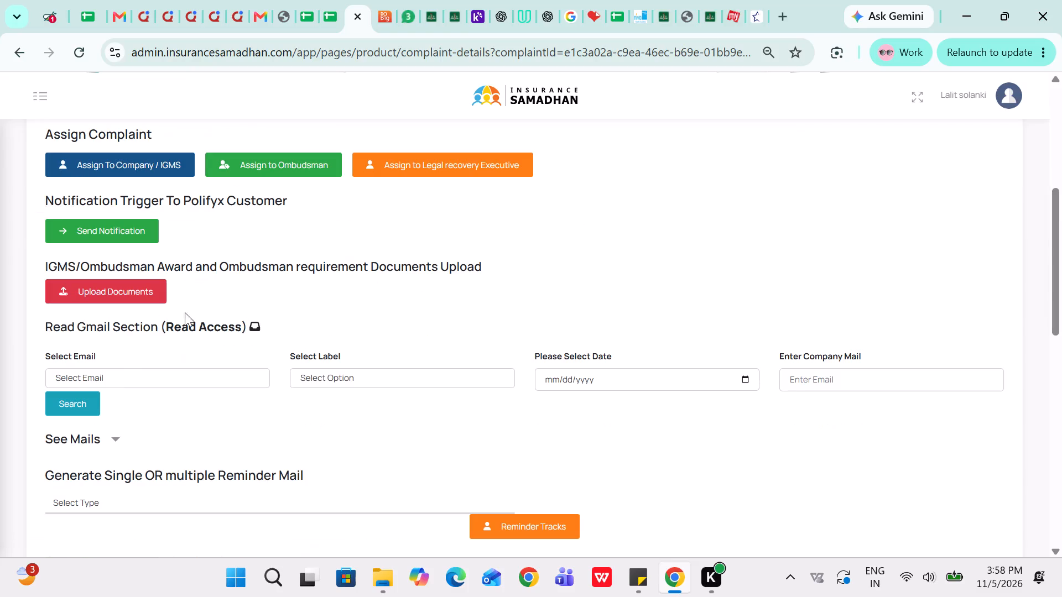
scroll(69, 232, "up", 10)
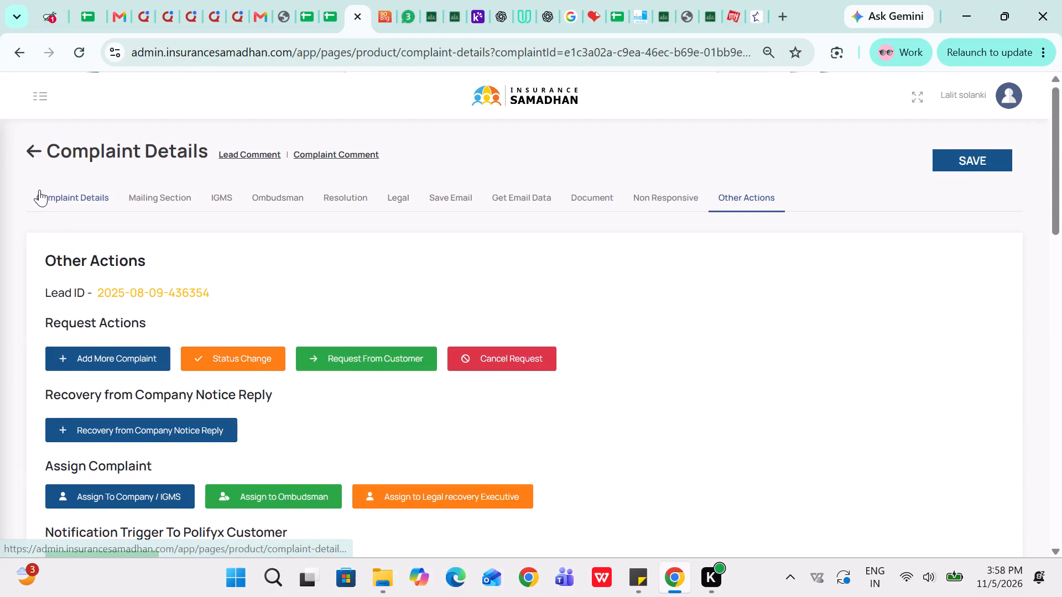
left_click(39, 190)
left_click(38, 150)
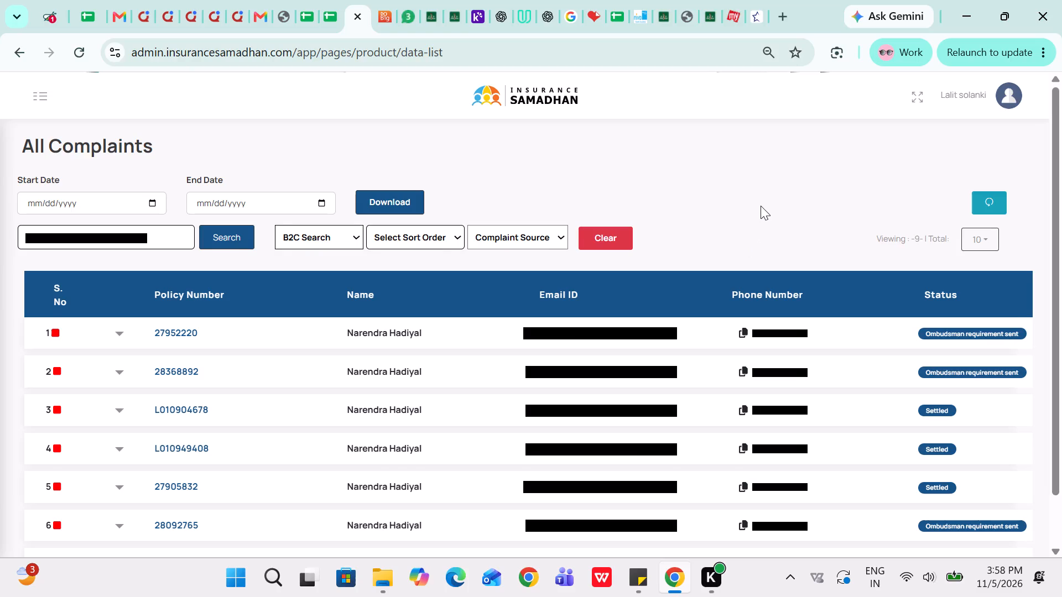
Open the first listed complaint's Other Actions and set the reminder mail generation type to Single.
scroll(761, 206, "down", 7)
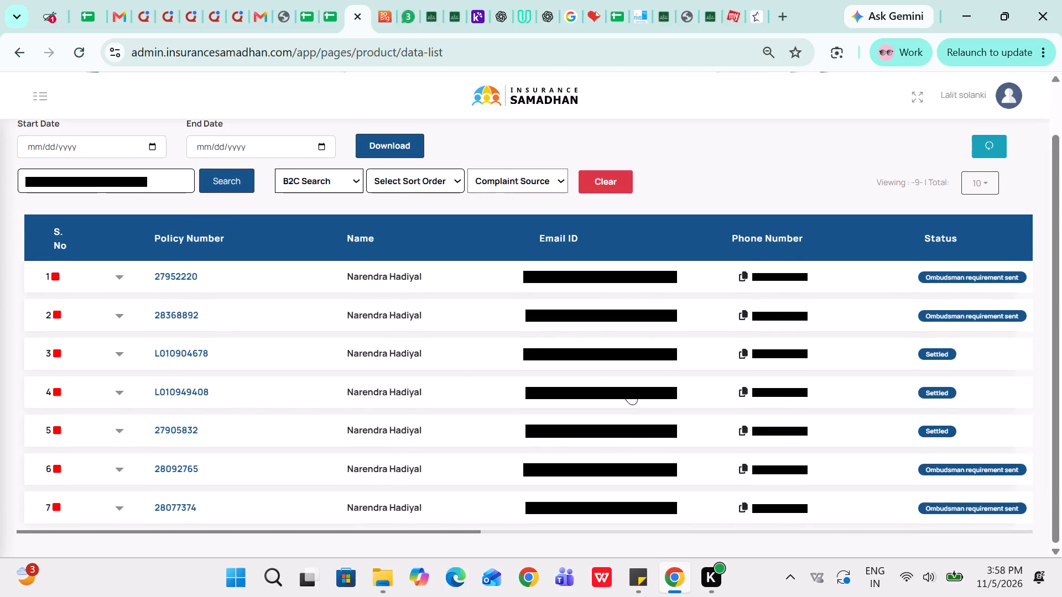
scroll(629, 387, "left", 4)
scroll(780, 418, "left", 4)
scroll(780, 418, "right", 2)
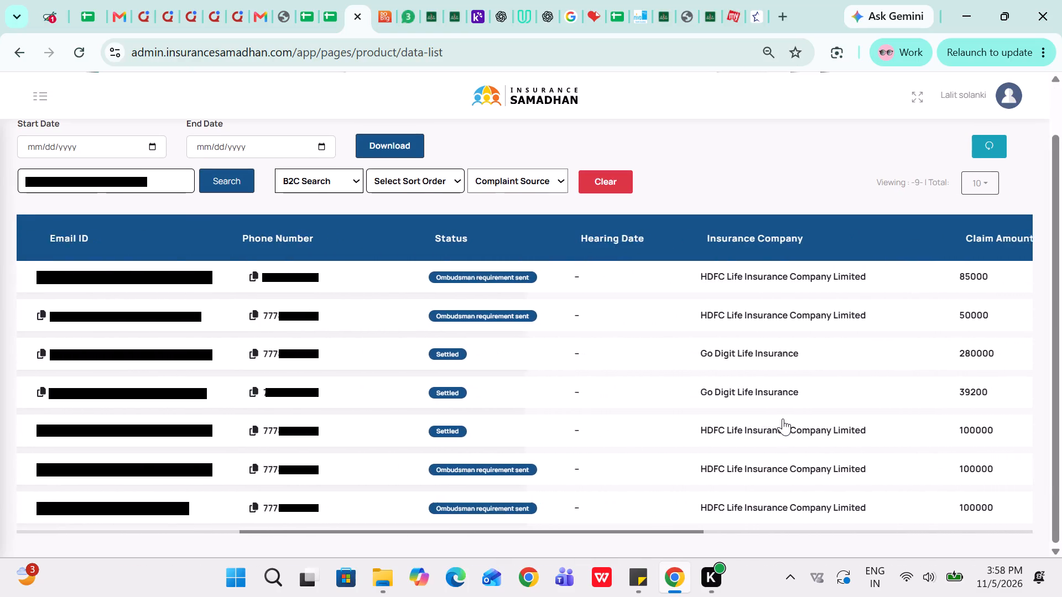
scroll(783, 418, "right", 2)
left_click(185, 274)
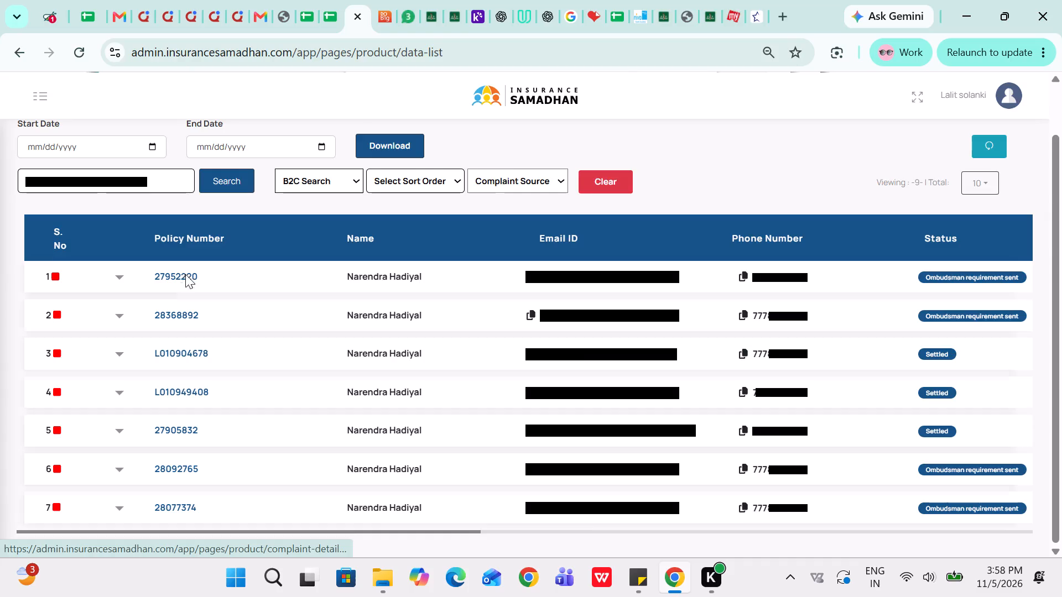
left_click(752, 196)
scroll(560, 291, "down", 5)
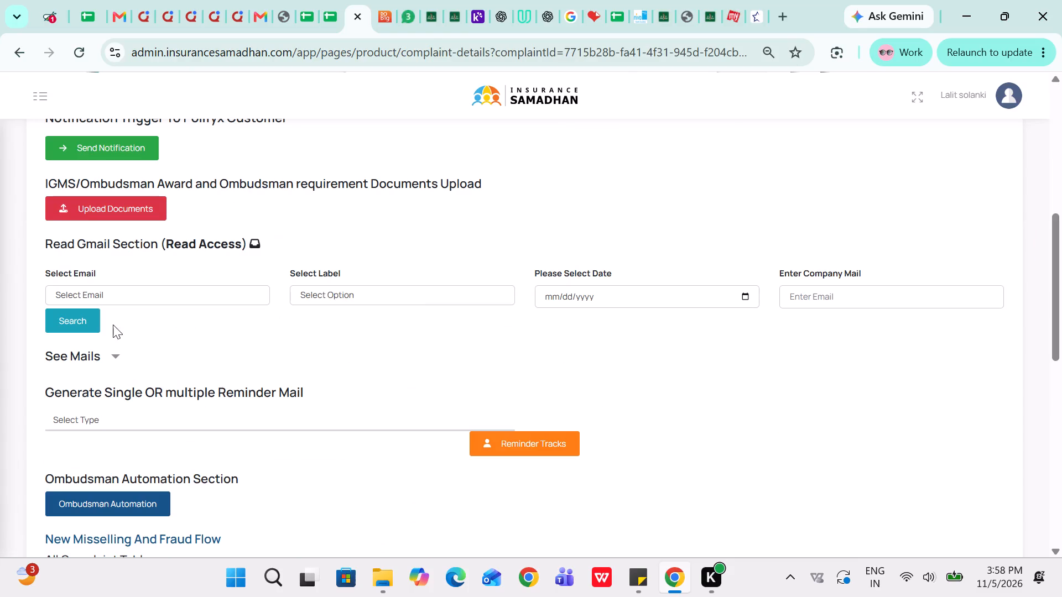
left_click(98, 412)
left_click(110, 466)
scroll(506, 295, "down", 1)
scroll(508, 294, "up", 1)
scroll(508, 294, "down", 1)
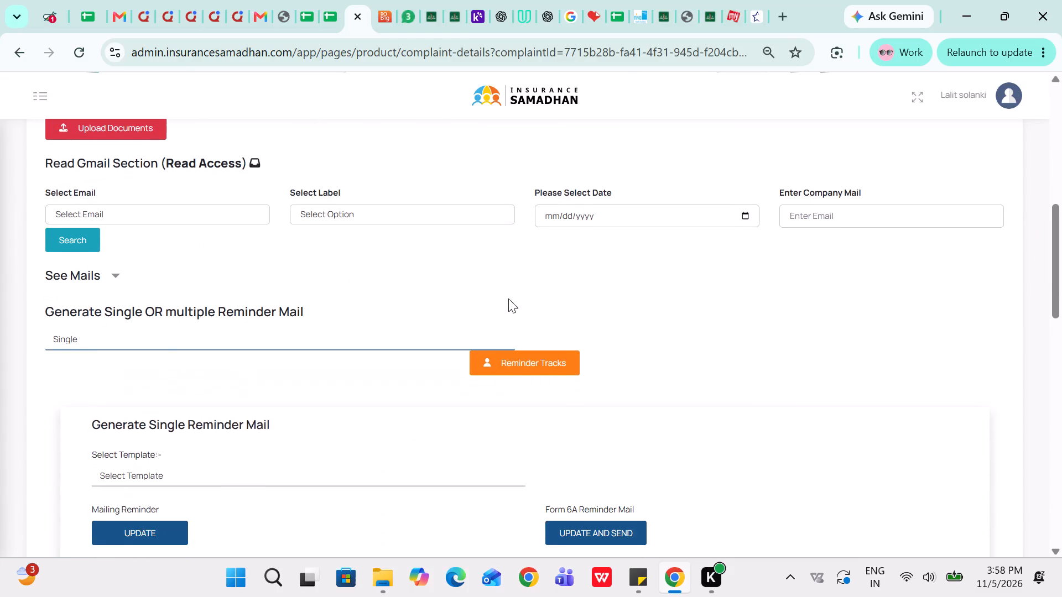
scroll(559, 323, "down", 2)
Send the Form 6A reminder mail to the Ahmedabad Ombudsman for the first complaint and return to the complaints list.
left_click(619, 360)
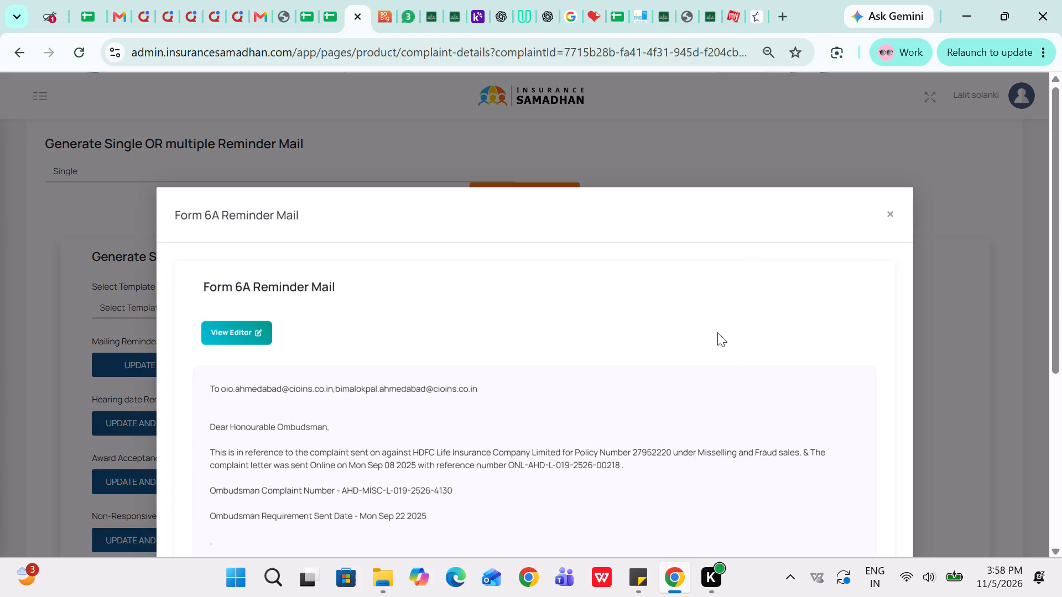
scroll(601, 291, "down", 13)
left_click(573, 517)
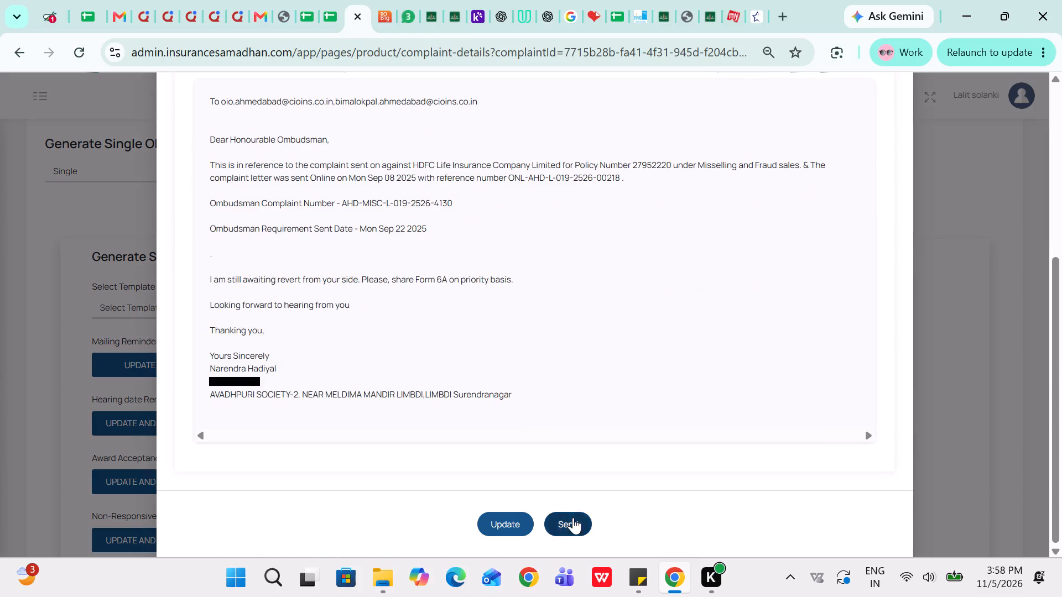
left_click(607, 169)
scroll(211, 247, "up", 14)
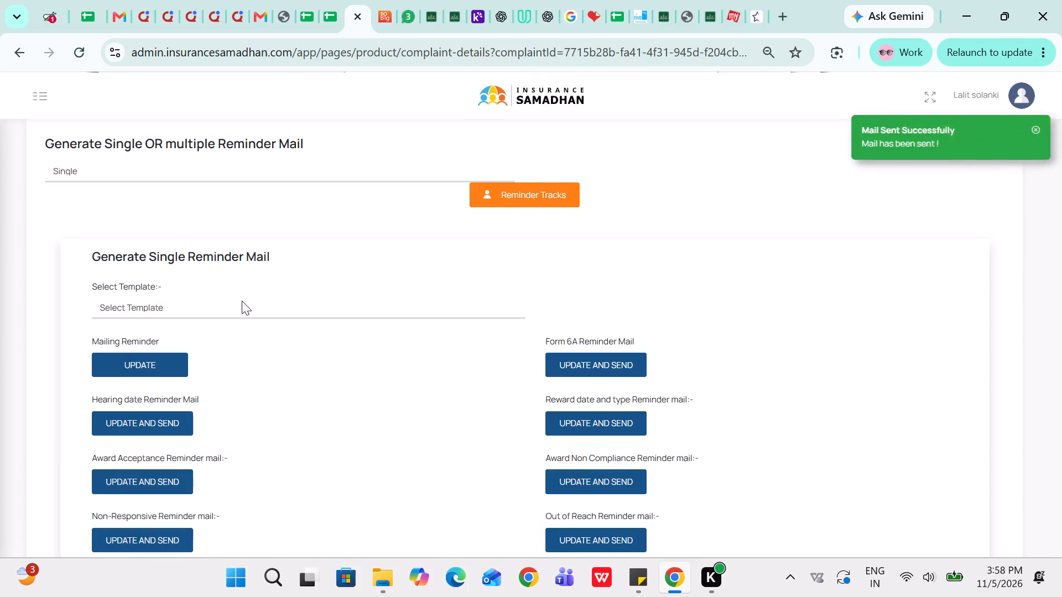
scroll(192, 332, "up", 8)
left_click(37, 160)
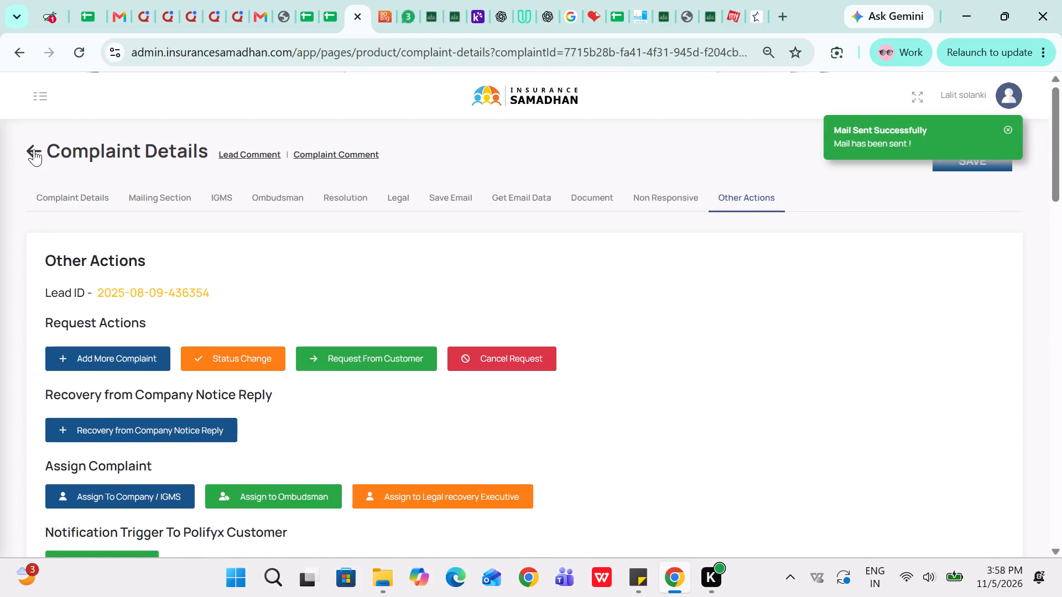
left_click(34, 149)
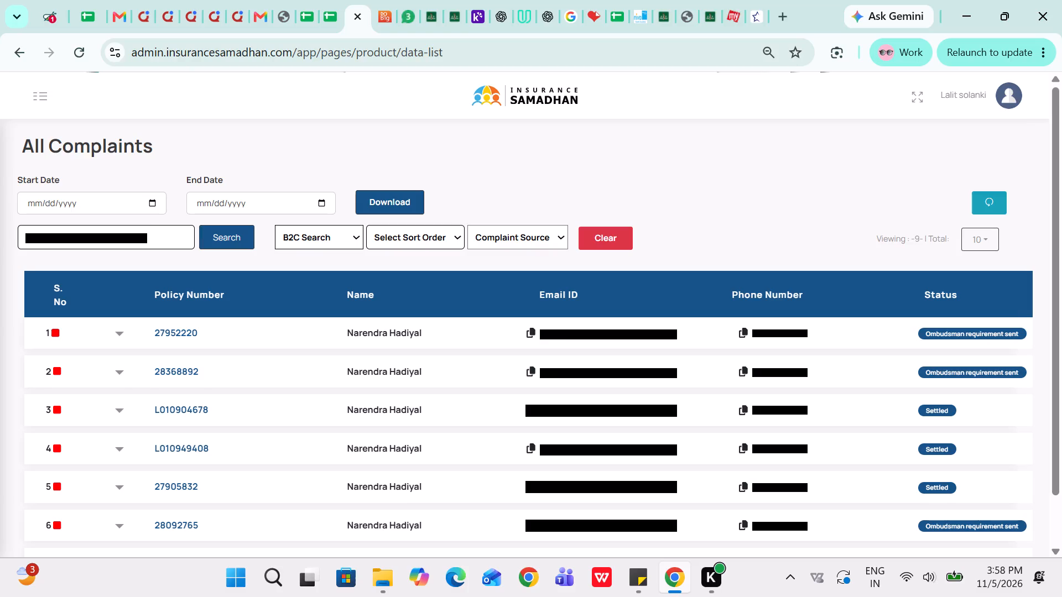
Open the second listed complaint's Other Actions, declining to save the address, and set the reminder mail type to Single.
left_click(185, 368)
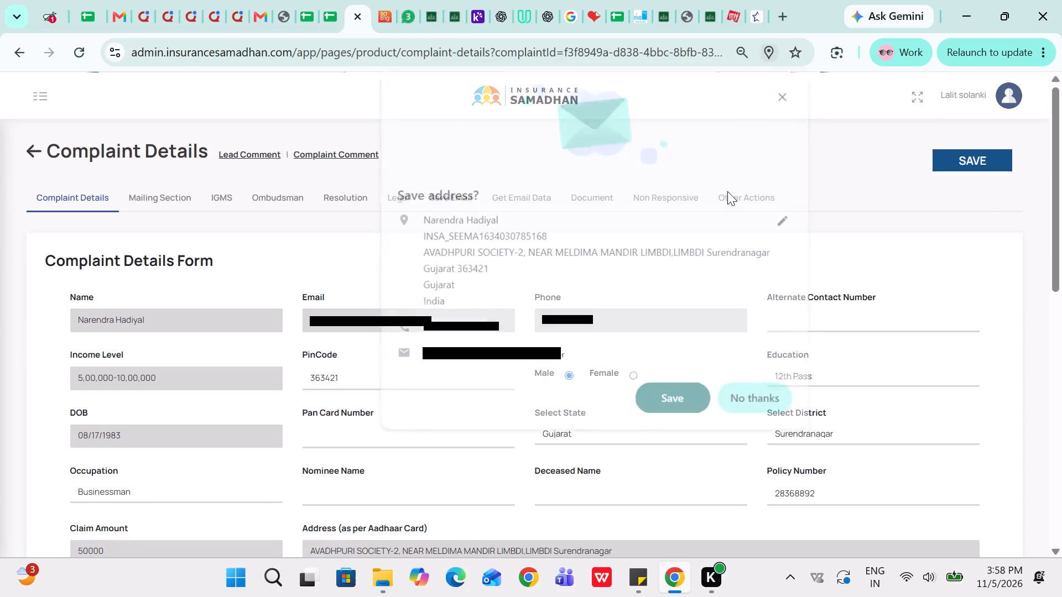
left_click(763, 397)
left_click(760, 192)
scroll(483, 268, "down", 5)
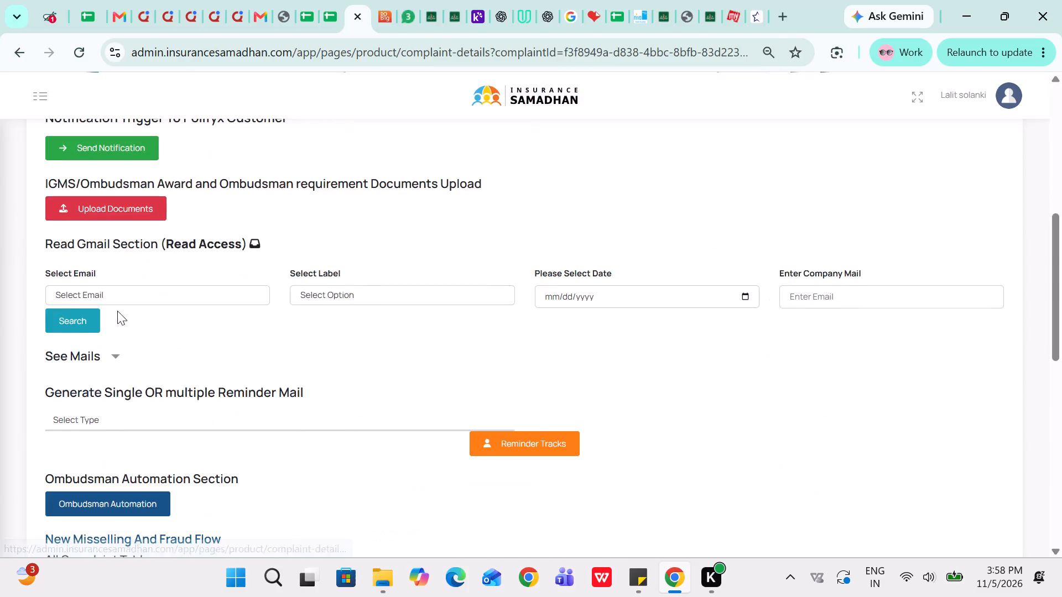
left_click(87, 420)
left_click(87, 451)
scroll(233, 365, "down", 3)
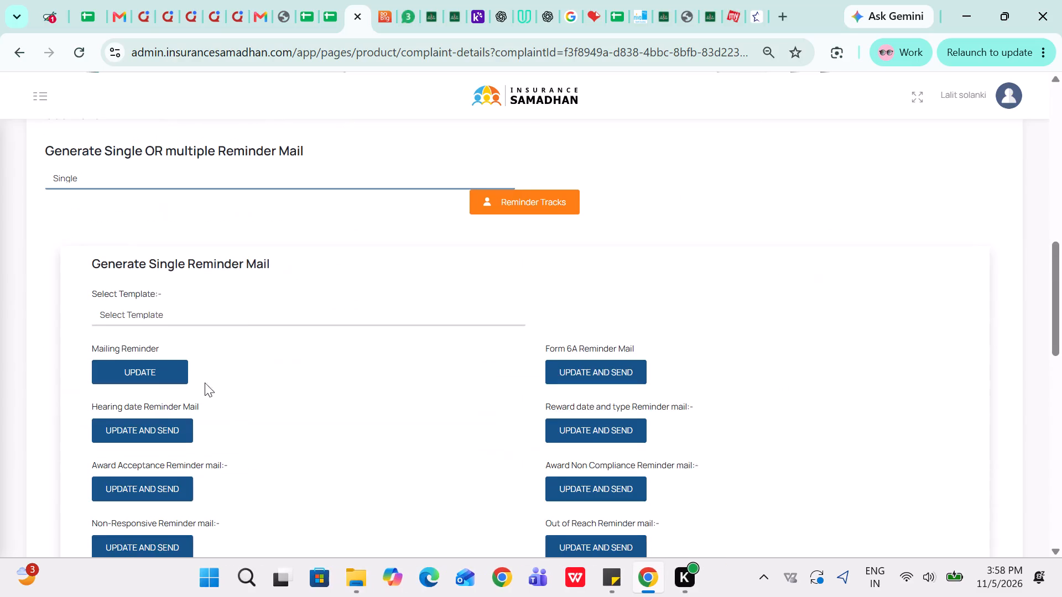
Review and send the Form 6A reminder mail to the Ahmedabad Ombudsman for the second complaint.
left_click(608, 359)
scroll(695, 380, "down", 6)
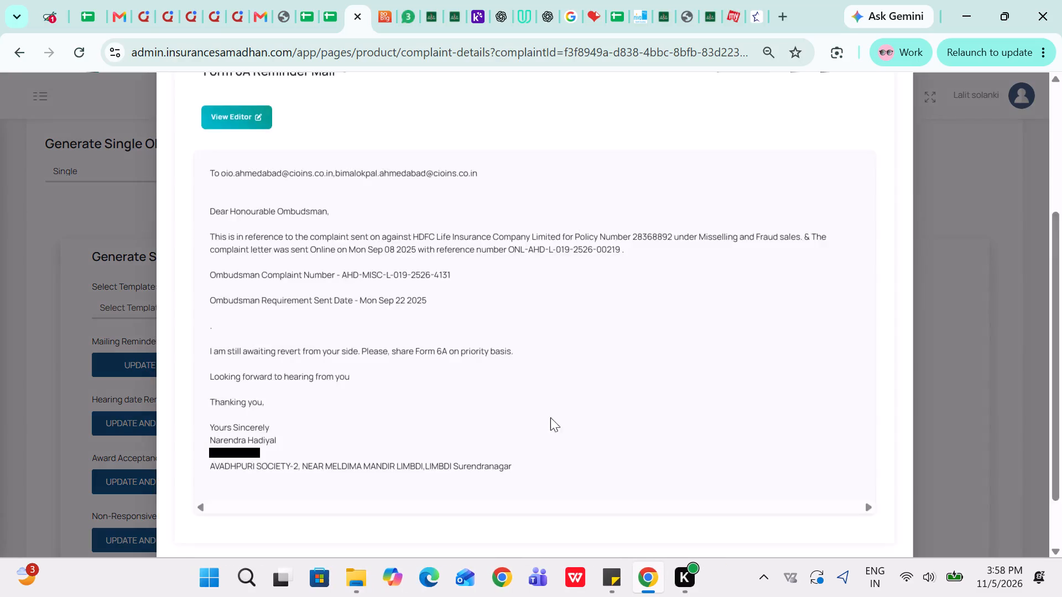
scroll(550, 417, "down", 3)
left_click(572, 531)
left_click(608, 160)
scroll(261, 231, "up", 4)
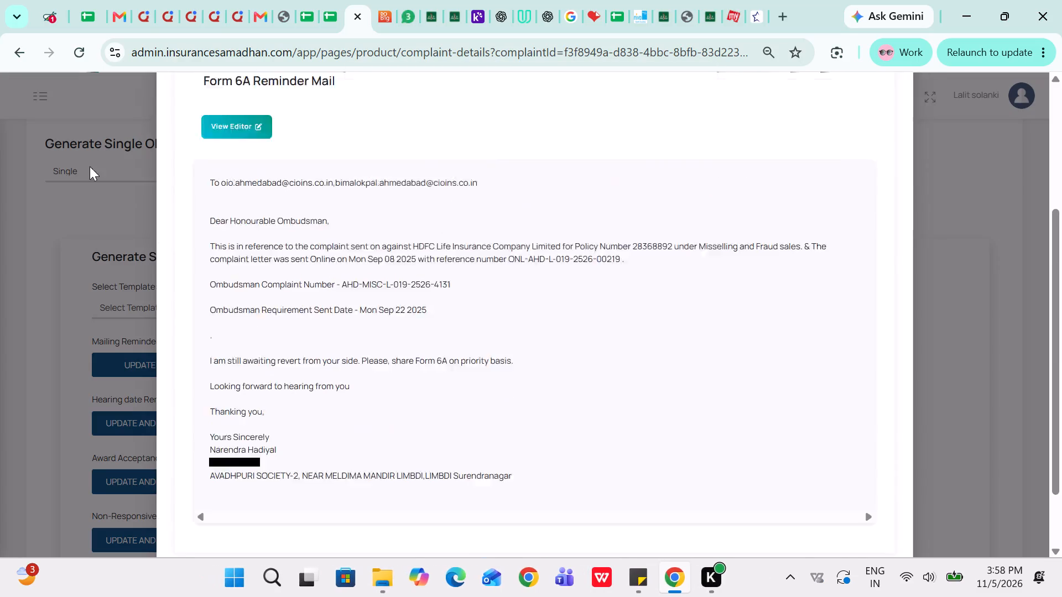
Leave the second complaint's details and return to the customer's complaints list.
scroll(90, 166, "up", 7)
scroll(79, 159, "down", 1)
scroll(79, 159, "up", 20)
scroll(79, 159, "up", 2)
left_click(27, 147)
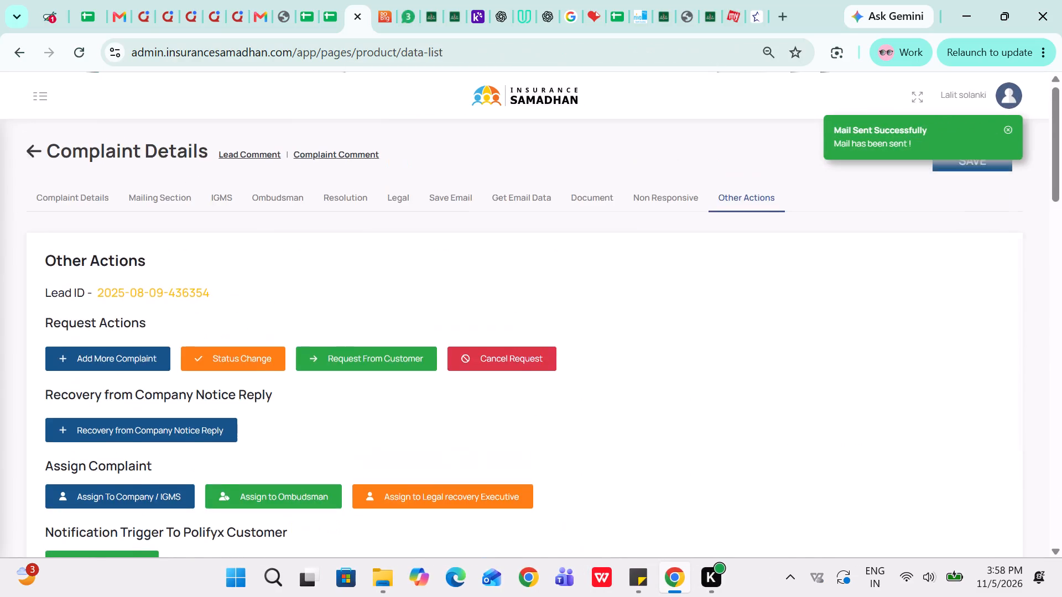
Open the sixth listed complaint's Other Actions and set the reminder mail generation type to Single.
scroll(378, 240, "down", 17)
scroll(938, 352, "down", 7)
scroll(697, 320, "down", 11)
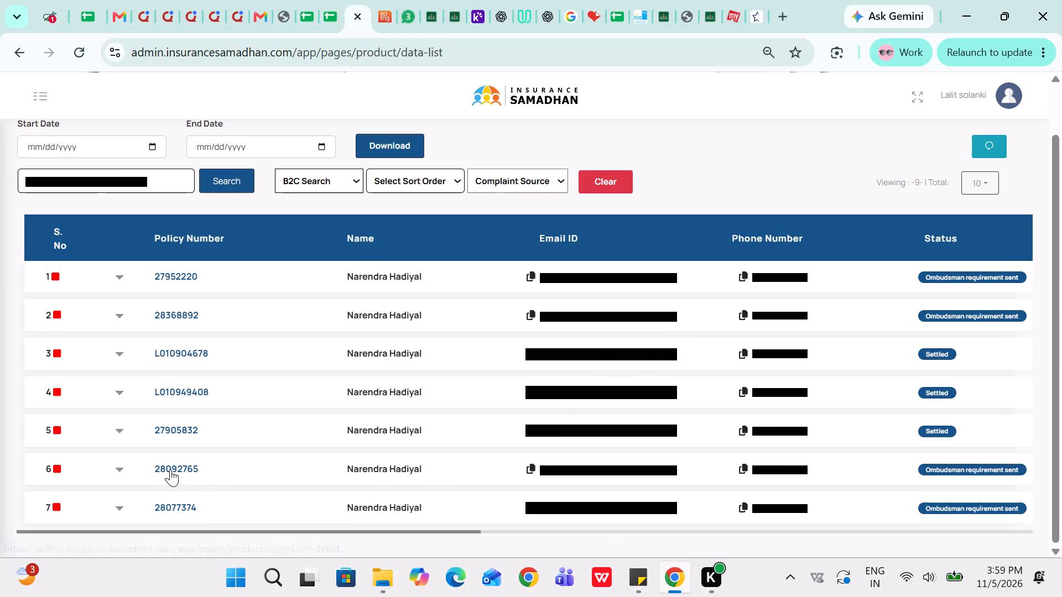
left_click(170, 469)
left_click(771, 218)
left_click(756, 206)
scroll(482, 272, "down", 7)
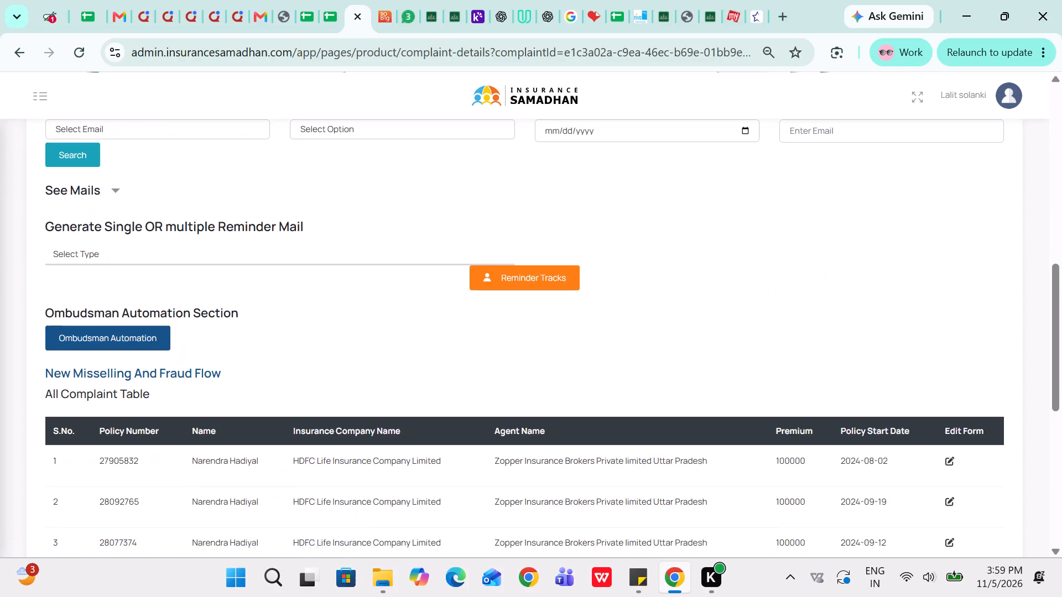
left_click(101, 259)
left_click(100, 300)
Send the Form 6A reminder mail to the Ahmedabad Ombudsman for the sixth complaint and return to the complaints list.
scroll(236, 269, "down", 4)
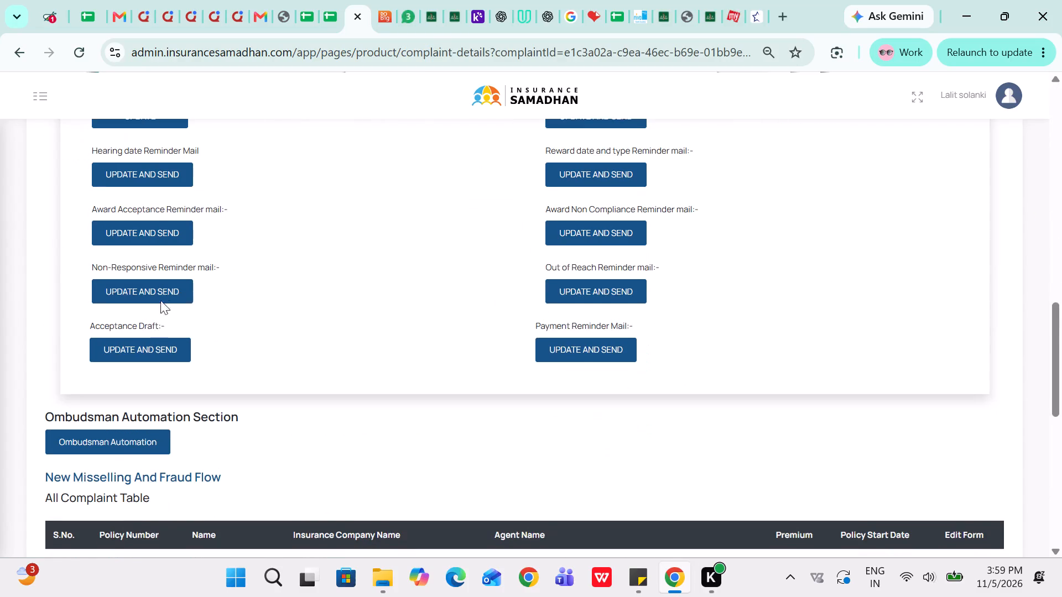
scroll(639, 174, "up", 6)
scroll(626, 384, "down", 4)
left_click(594, 290)
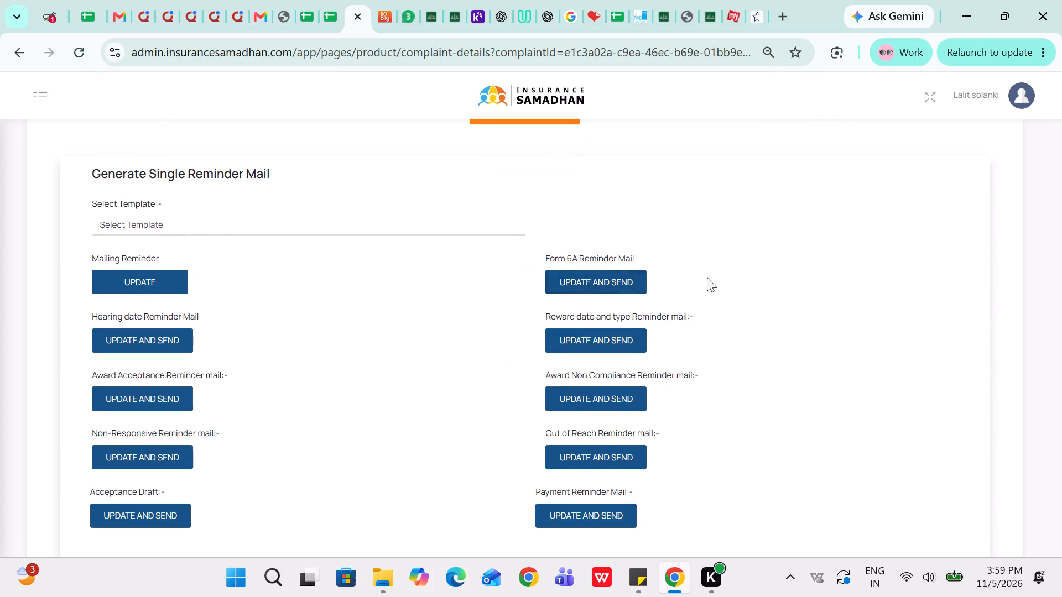
scroll(713, 280, "down", 11)
left_click(582, 521)
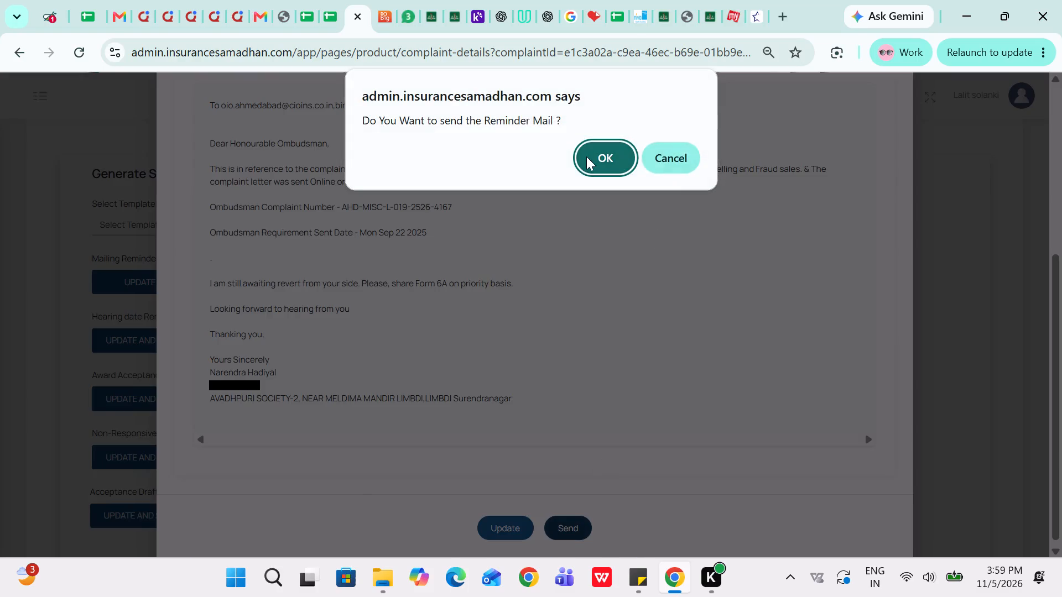
left_click(586, 156)
scroll(727, 286, "up", 4)
scroll(164, 180, "up", 6)
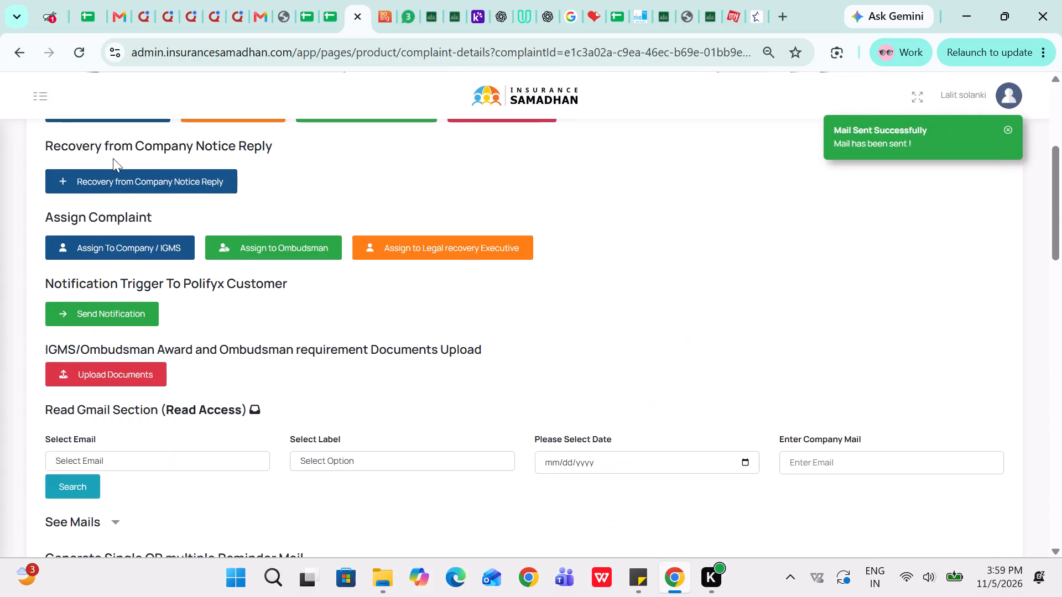
scroll(45, 167, "up", 6)
left_click(24, 149)
left_click(27, 149)
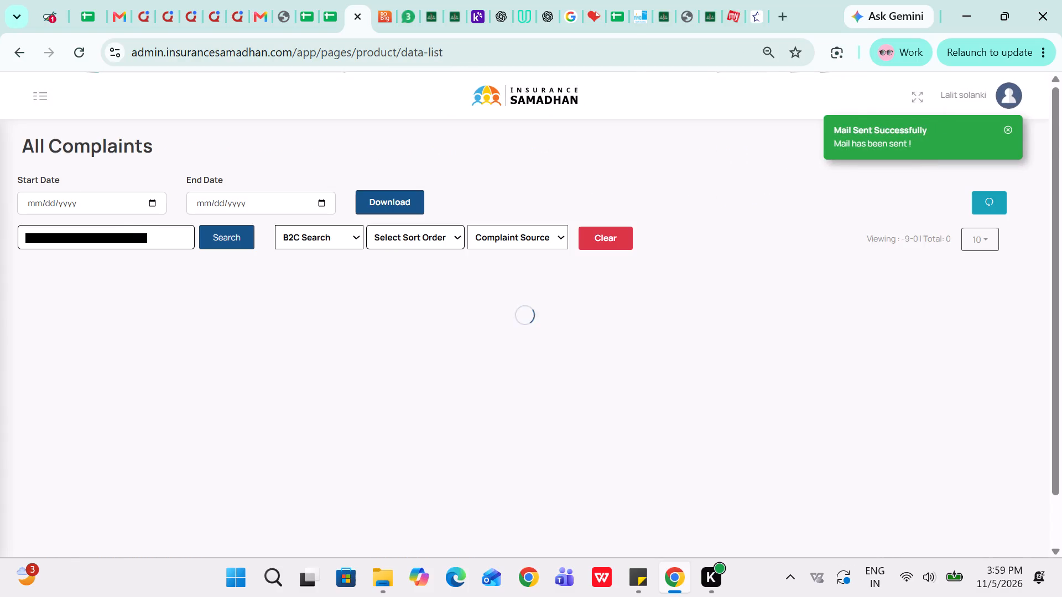
Locate the customer's next complaint with the status Ombudsman requirement sent in the complaints list.
scroll(277, 279, "down", 11)
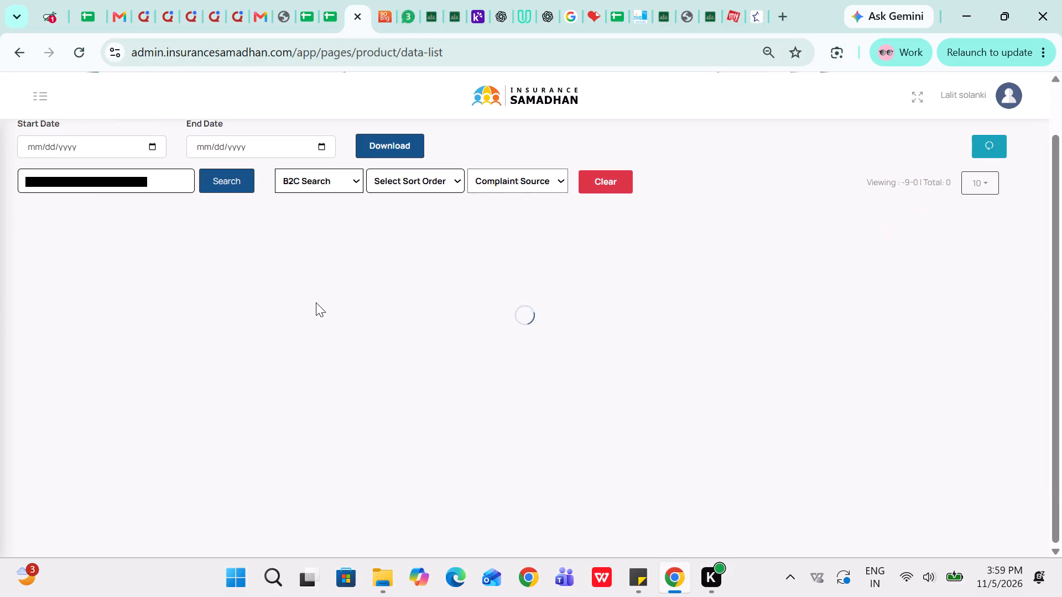
scroll(298, 354, "down", 8)
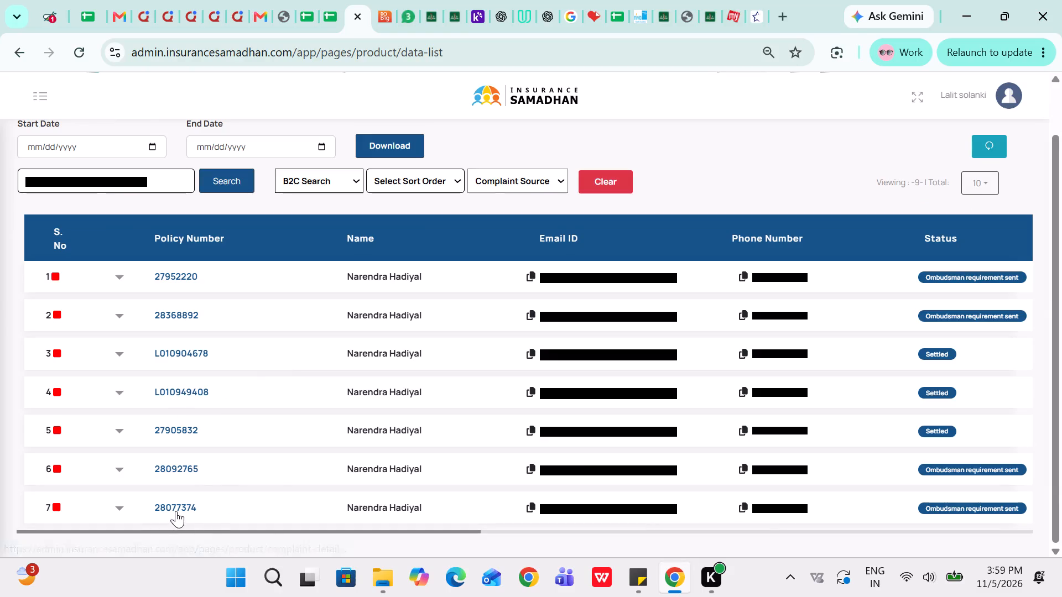
left_click(176, 511)
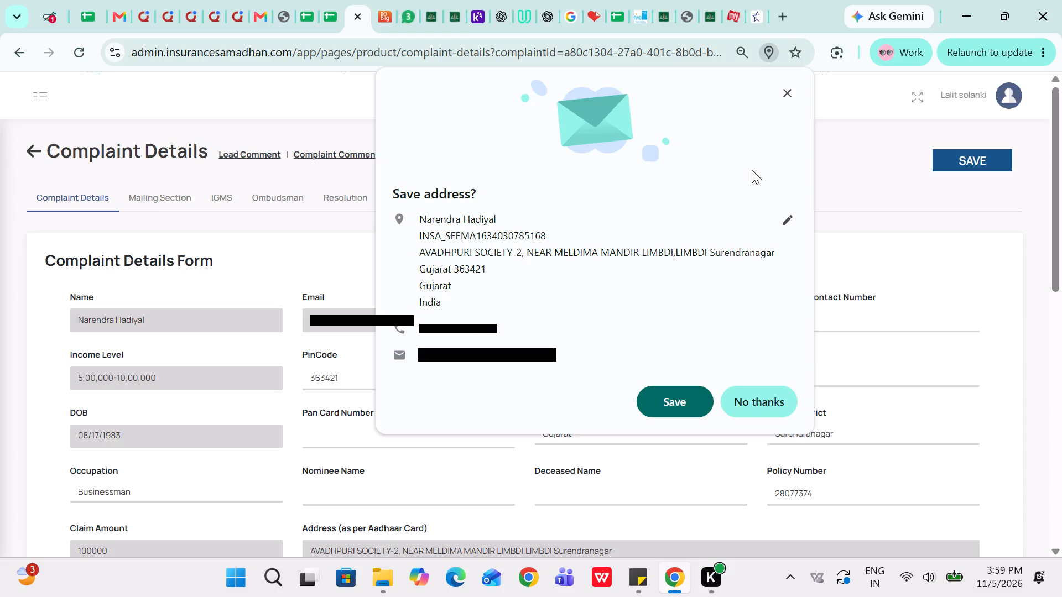
left_click(771, 403)
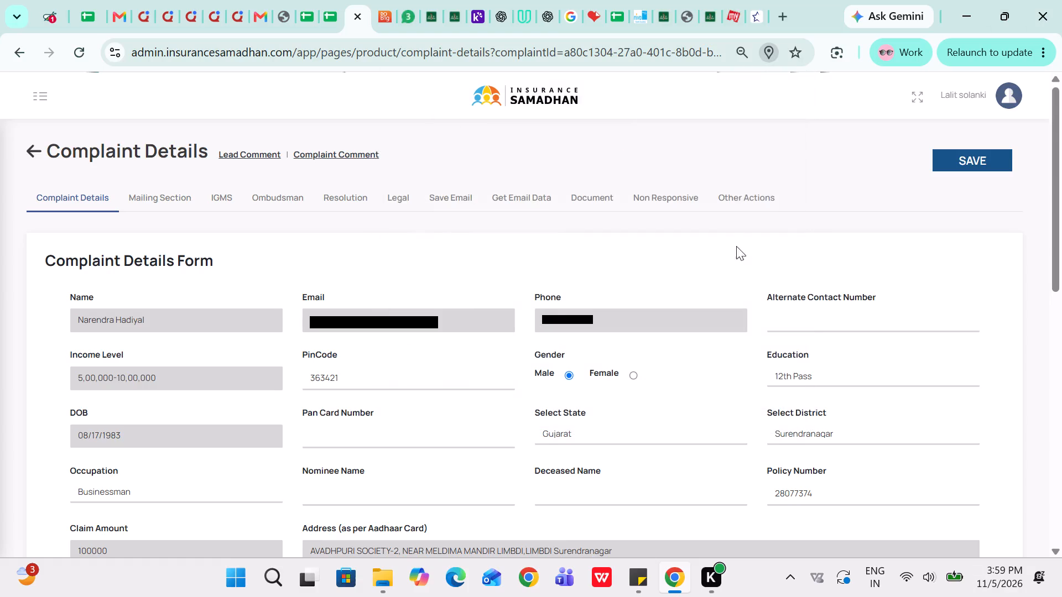
left_click(747, 180)
left_click(752, 192)
scroll(613, 258, "down", 6)
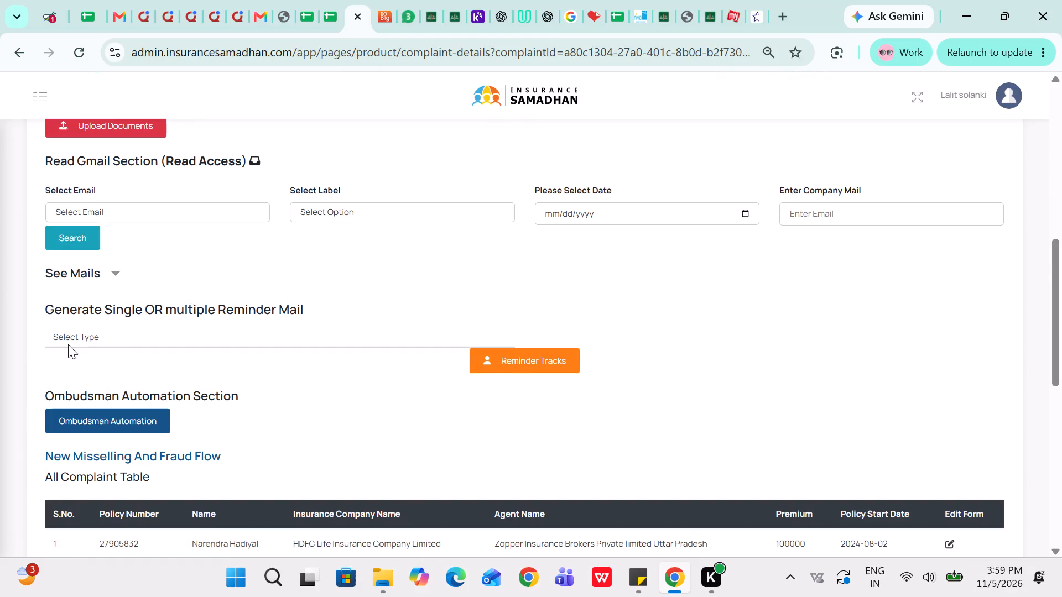
left_click(73, 341)
left_click(79, 368)
left_click(96, 341)
left_click(113, 378)
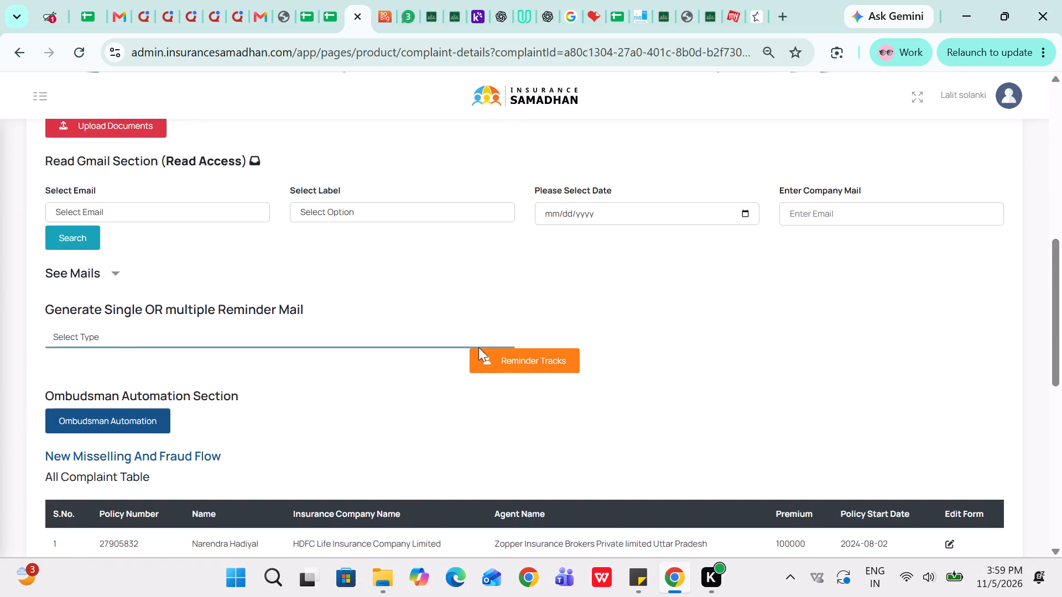
scroll(598, 349, "down", 3)
left_click(566, 298)
left_click(579, 287)
scroll(660, 317, "down", 7)
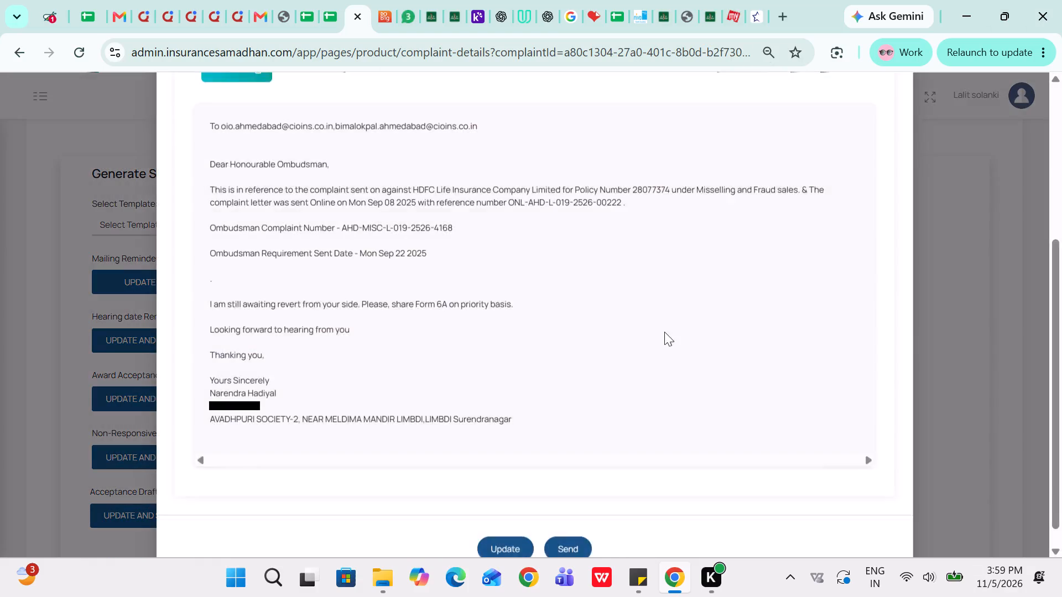
scroll(664, 332, "down", 5)
left_click(564, 526)
left_click(618, 156)
scroll(618, 441, "up", 3)
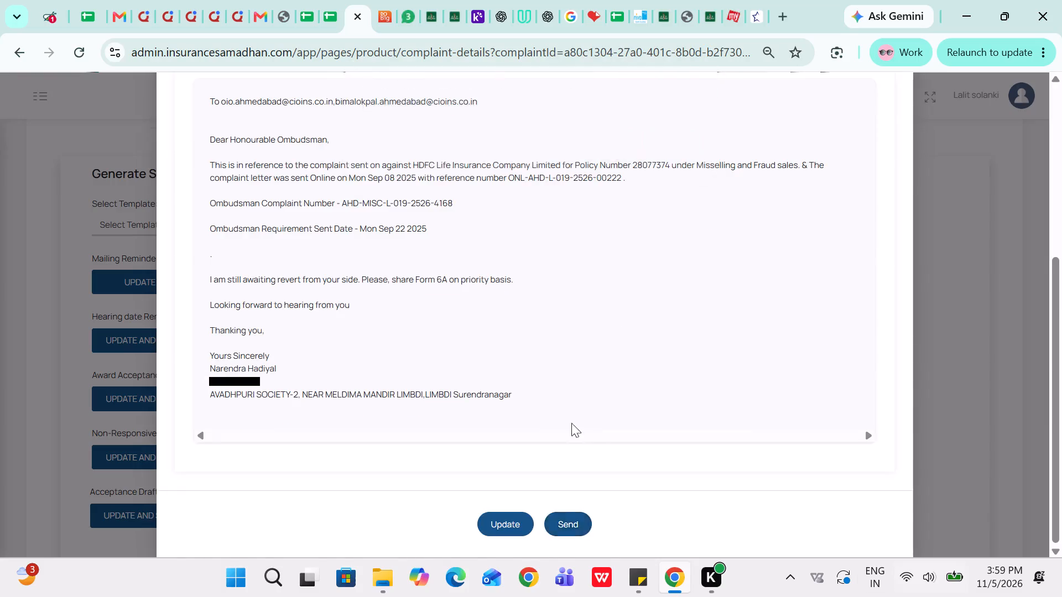
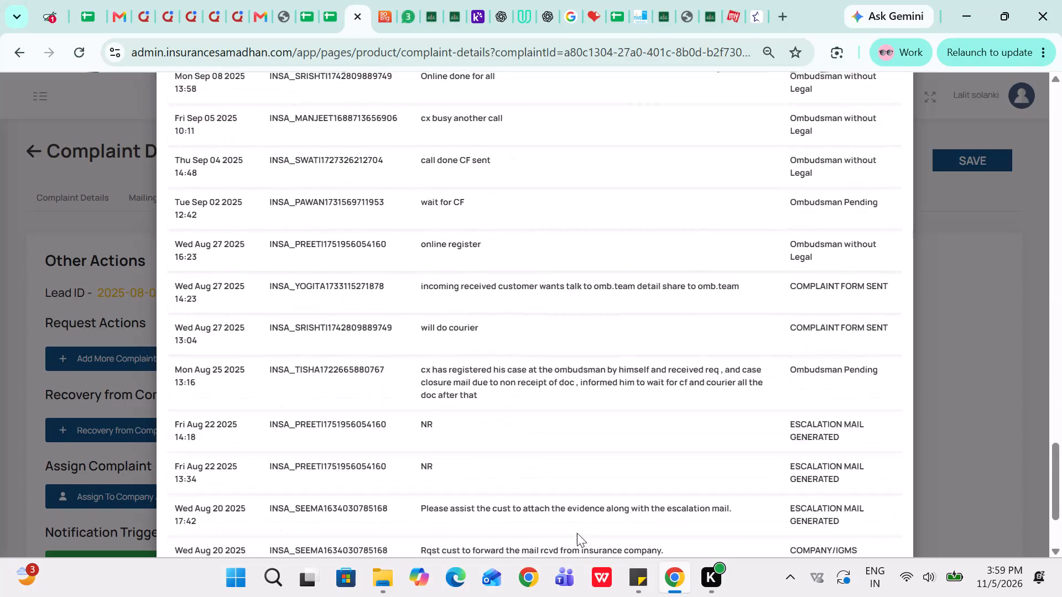
Start a new comment on the open complaint and enter the communication description "6a Reminder shared".
scroll(577, 533, "down", 4)
left_click(582, 525)
left_click(590, 360)
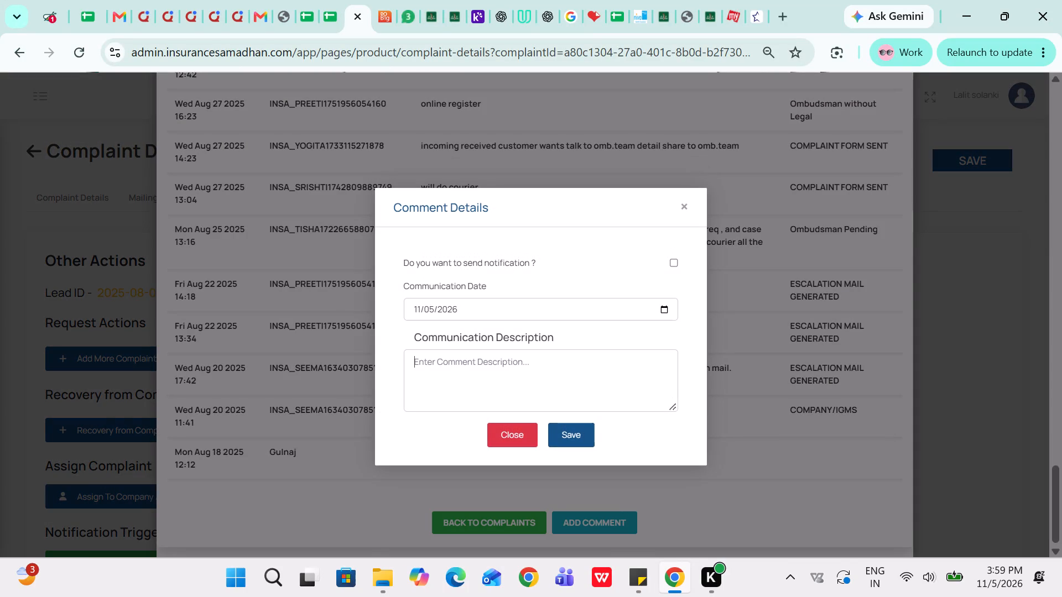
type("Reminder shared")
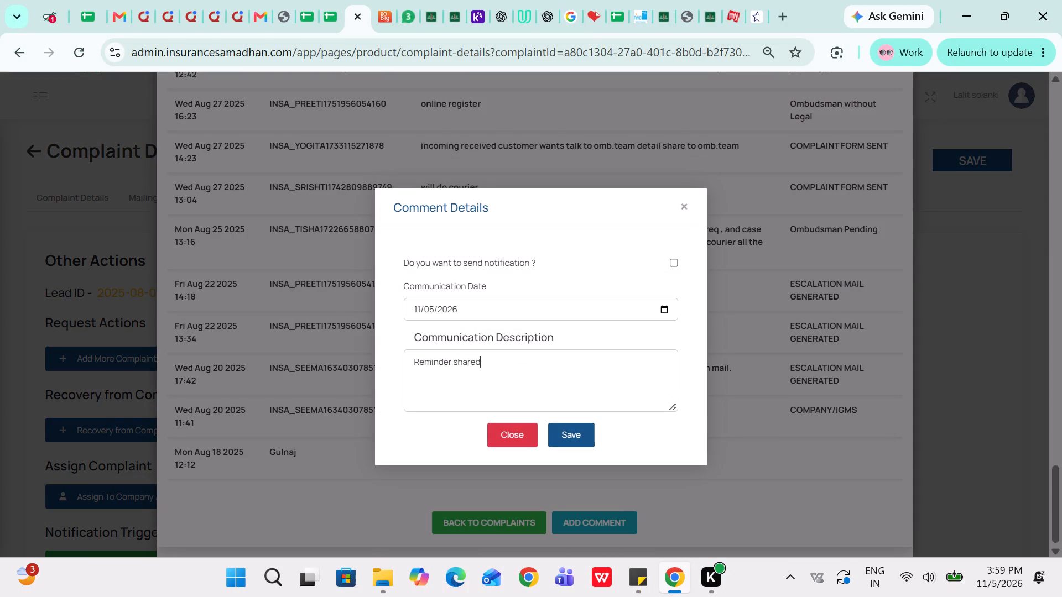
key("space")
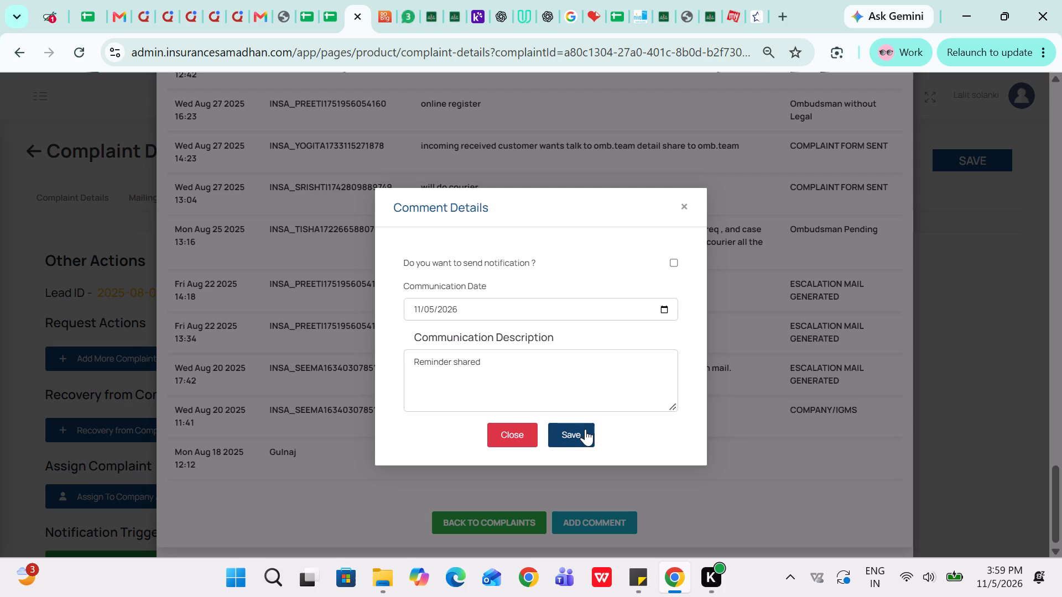
left_click(413, 364)
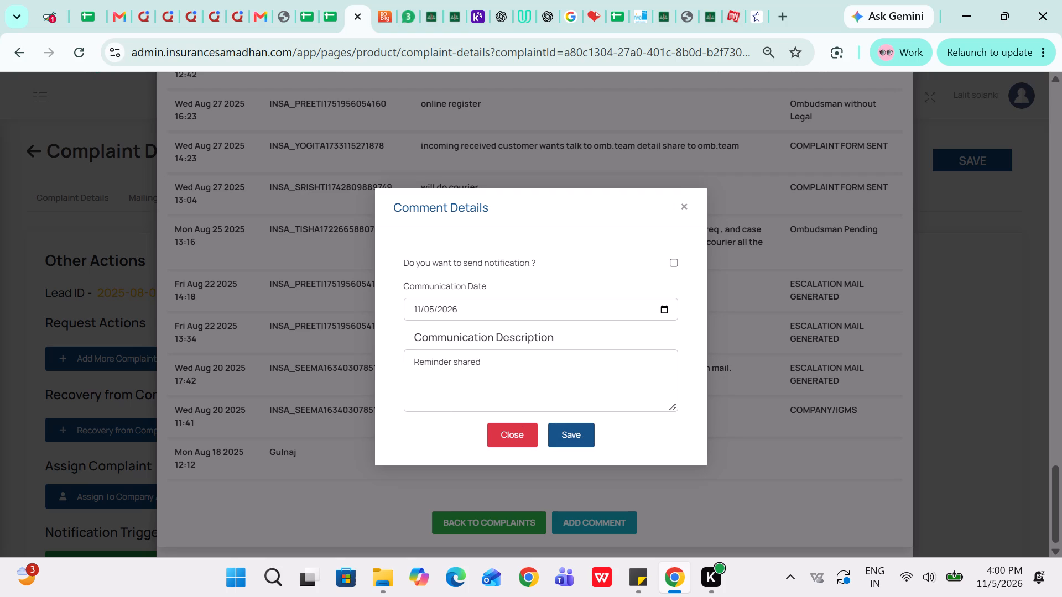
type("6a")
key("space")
left_click(567, 368)
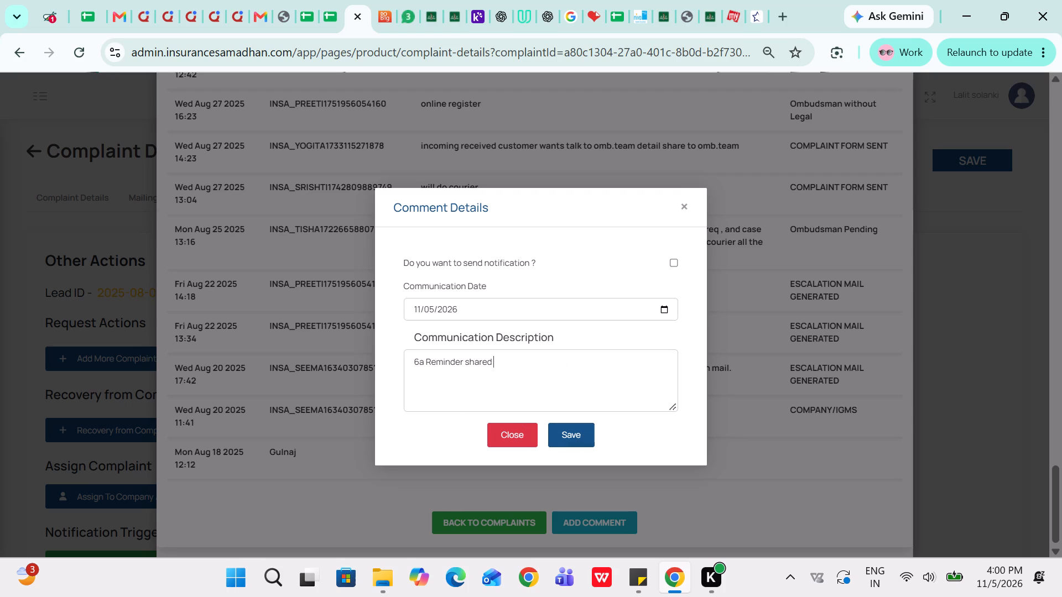
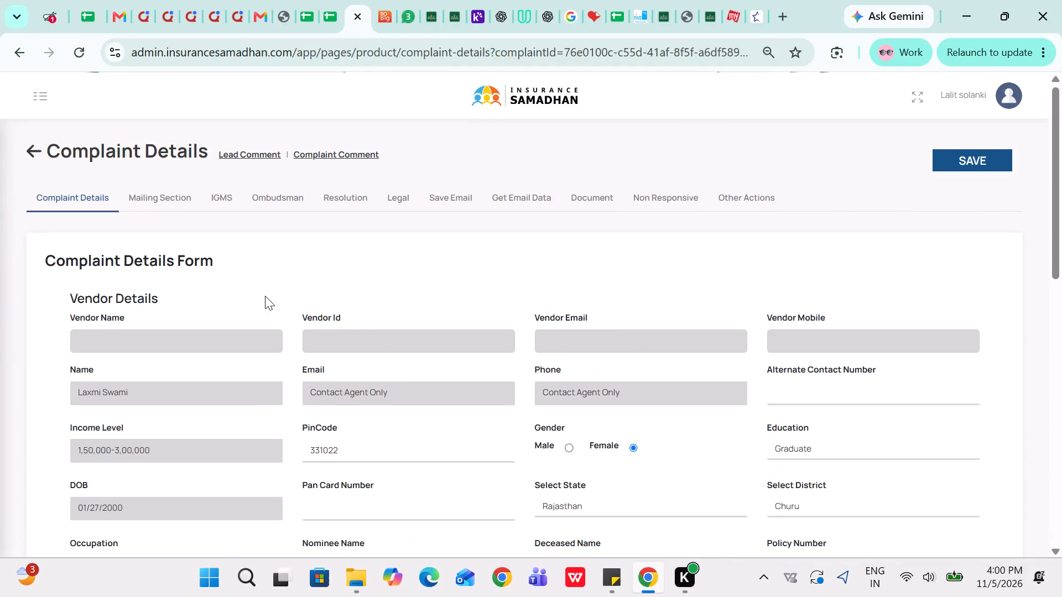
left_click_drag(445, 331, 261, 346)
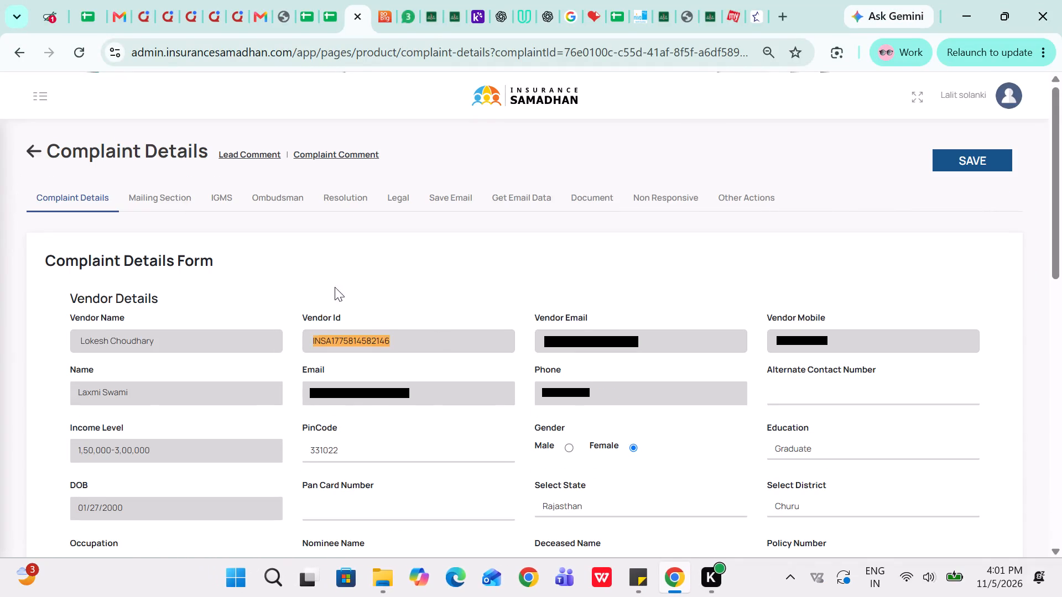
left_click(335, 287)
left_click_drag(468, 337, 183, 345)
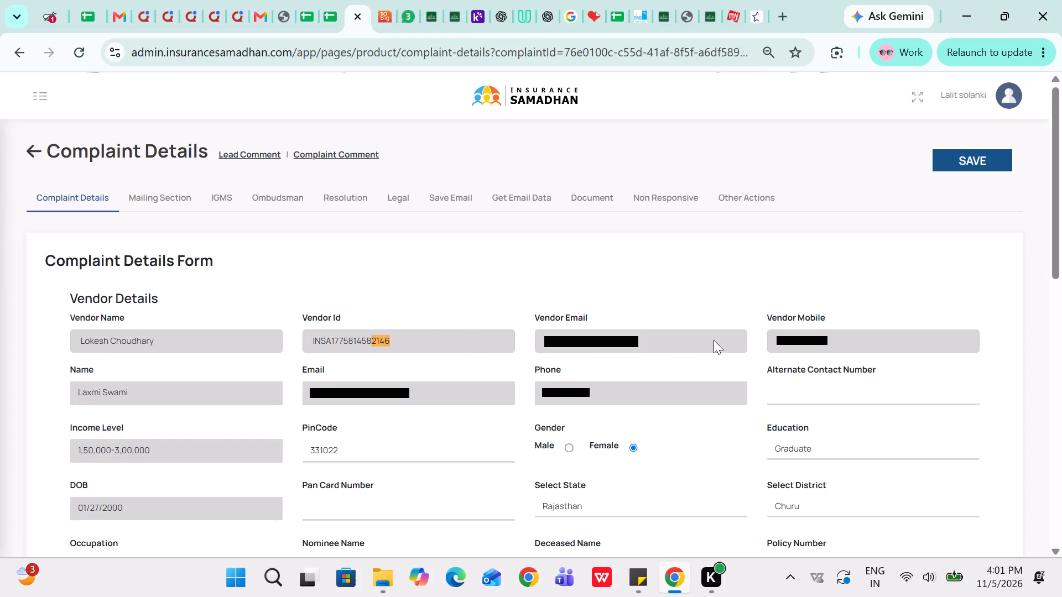
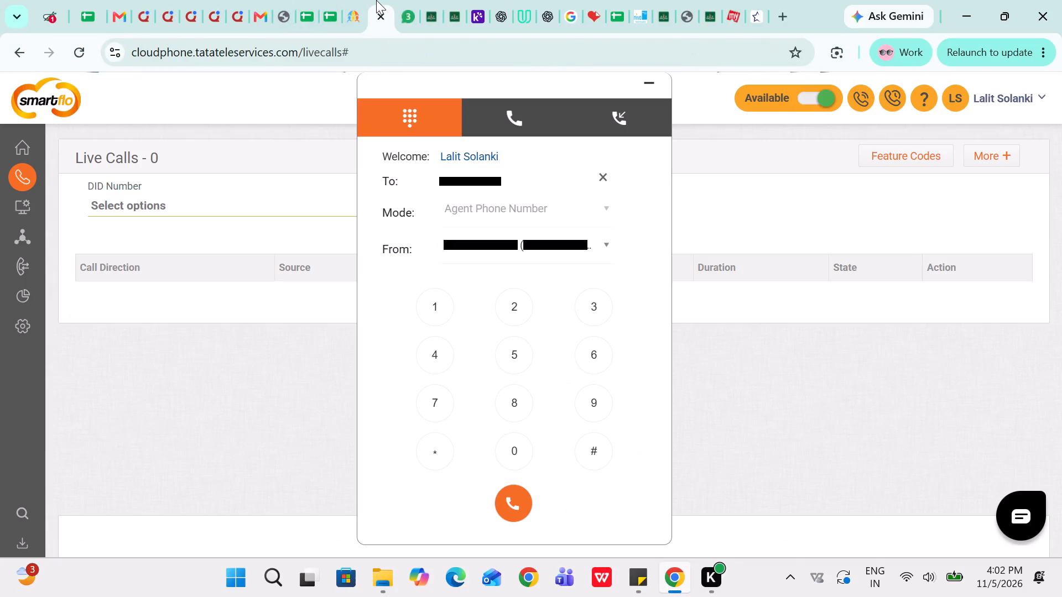
Replace the destination number in the Smartflo dialer with the copied phone number.
double_click(473, 180)
key("ctrl+v")
Place the outgoing call to the destination number entered in the Smartflo dialer.
left_click(511, 510)
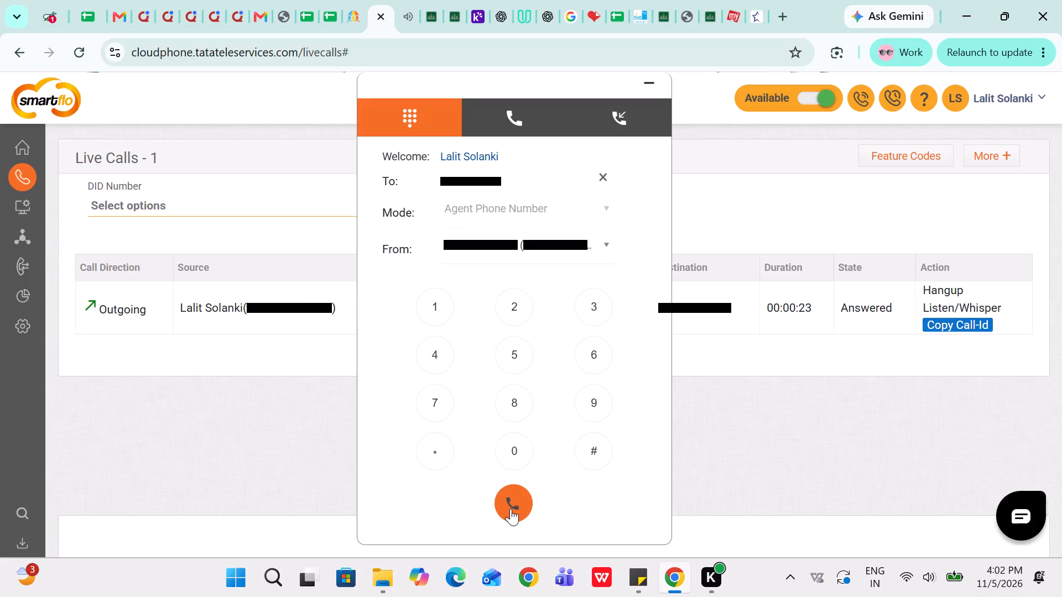
Switch to the Insurance Samadhan admin portal and examine the customer's information in the Complaint Details form.
left_click(357, 0)
left_click_drag(475, 409, 145, 411)
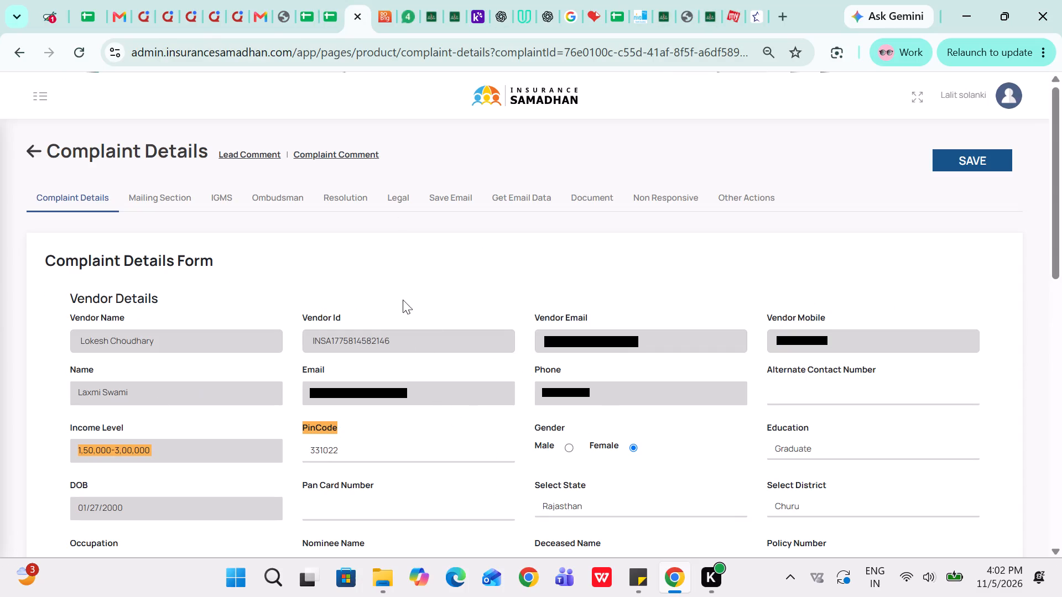
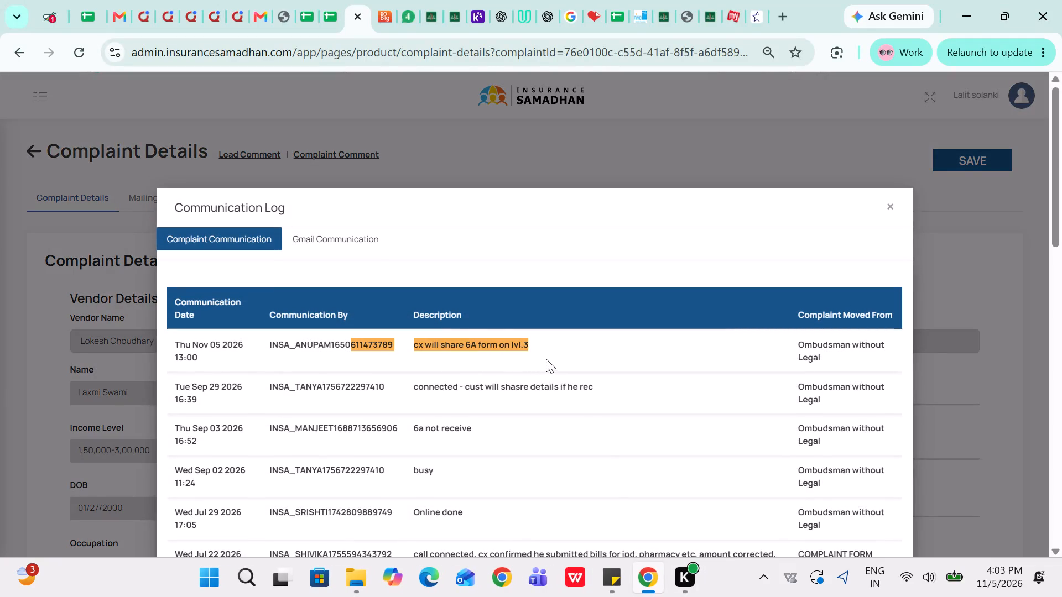
Review the latest comments in the complaint's communication log and close the log.
left_click_drag(622, 391, 420, 392)
left_click(507, 392)
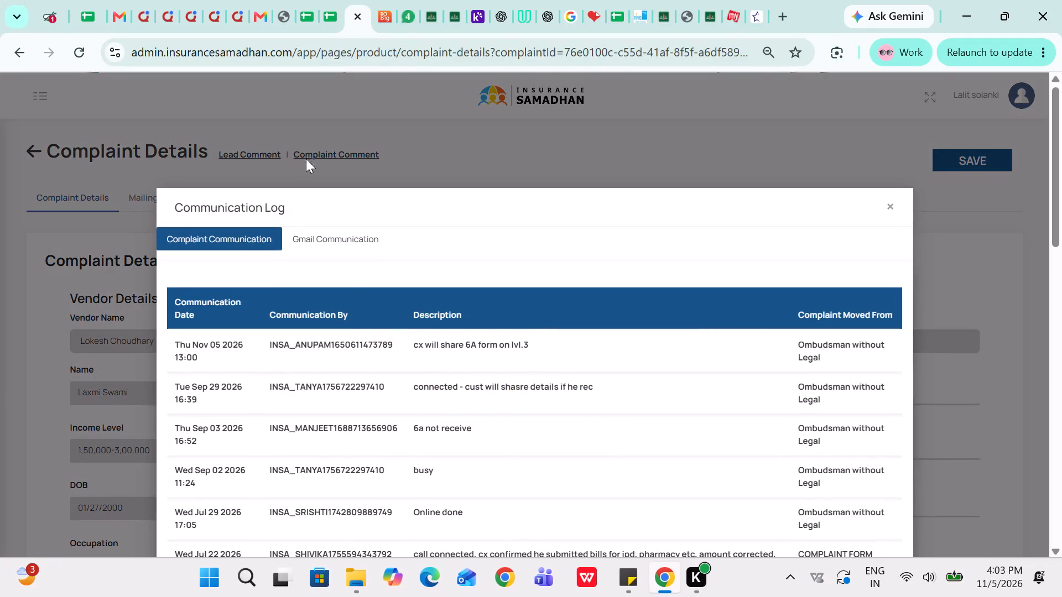
left_click(313, 148)
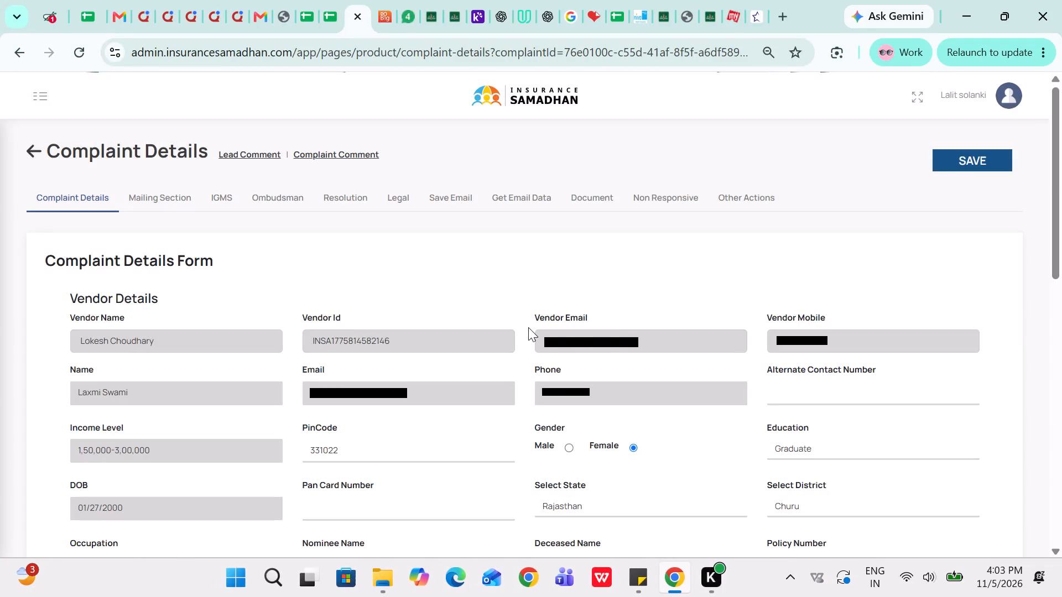
Select the customer's email address in the Complaint Details form.
left_click_drag(632, 404, 394, 405)
left_click_drag(450, 402, 210, 397)
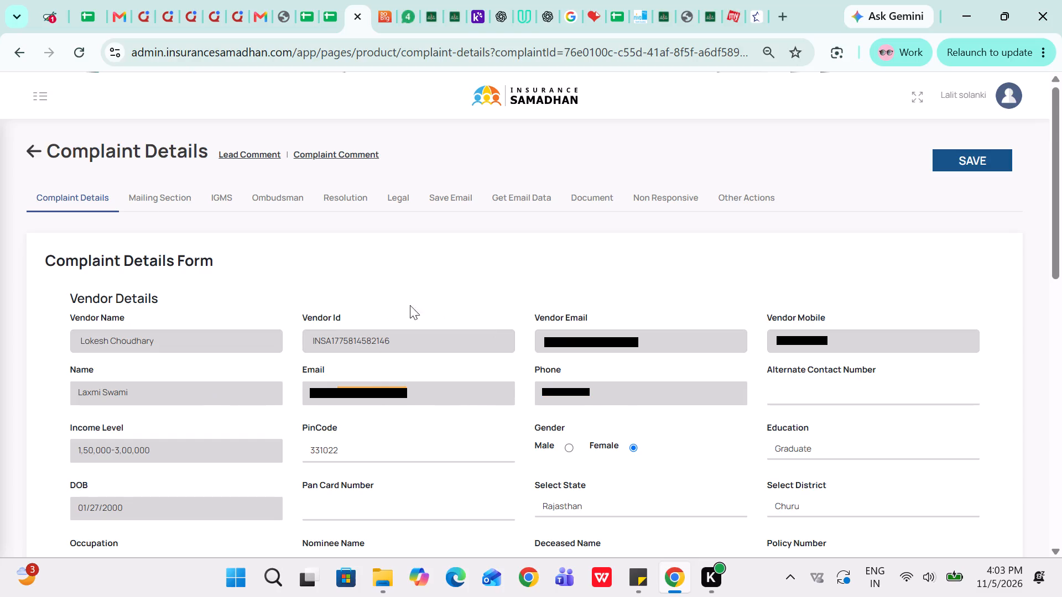
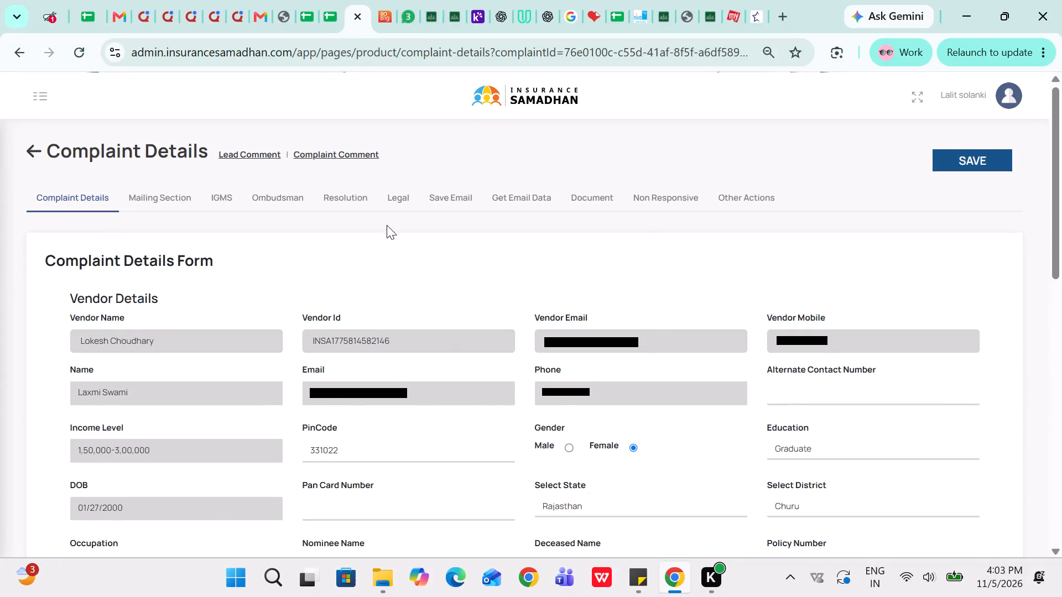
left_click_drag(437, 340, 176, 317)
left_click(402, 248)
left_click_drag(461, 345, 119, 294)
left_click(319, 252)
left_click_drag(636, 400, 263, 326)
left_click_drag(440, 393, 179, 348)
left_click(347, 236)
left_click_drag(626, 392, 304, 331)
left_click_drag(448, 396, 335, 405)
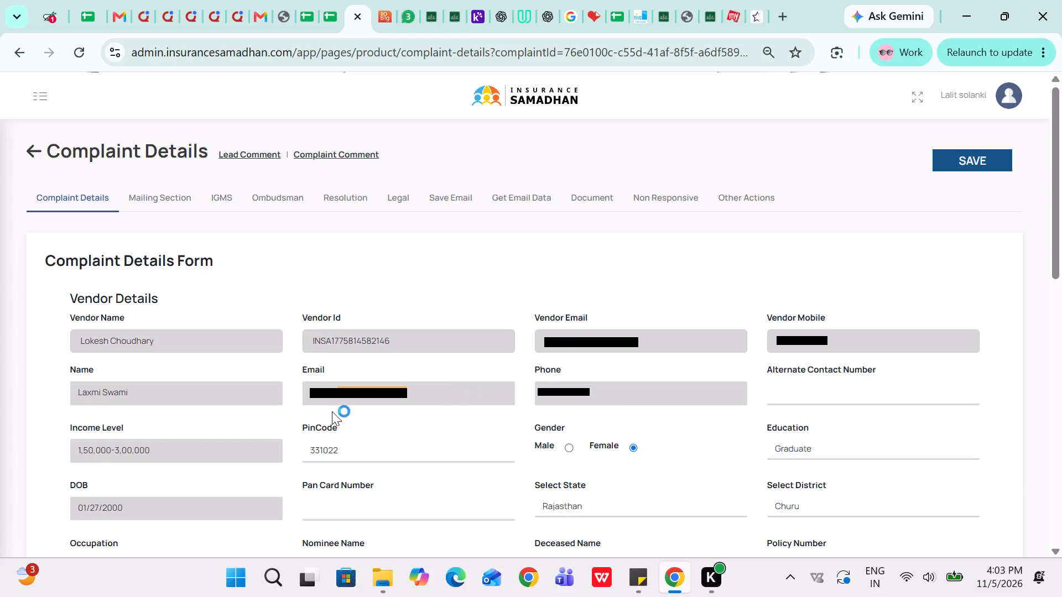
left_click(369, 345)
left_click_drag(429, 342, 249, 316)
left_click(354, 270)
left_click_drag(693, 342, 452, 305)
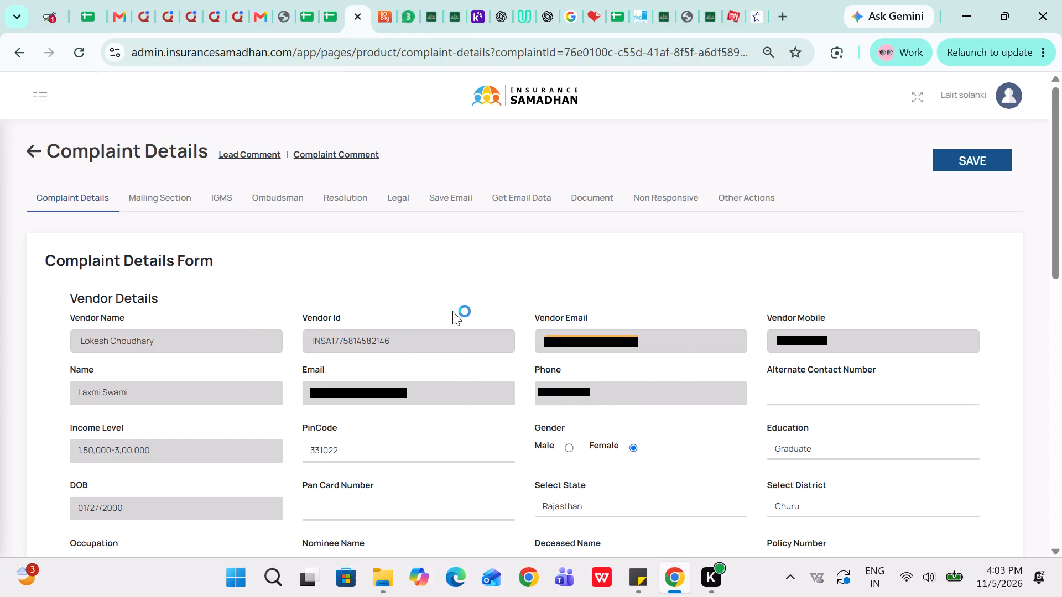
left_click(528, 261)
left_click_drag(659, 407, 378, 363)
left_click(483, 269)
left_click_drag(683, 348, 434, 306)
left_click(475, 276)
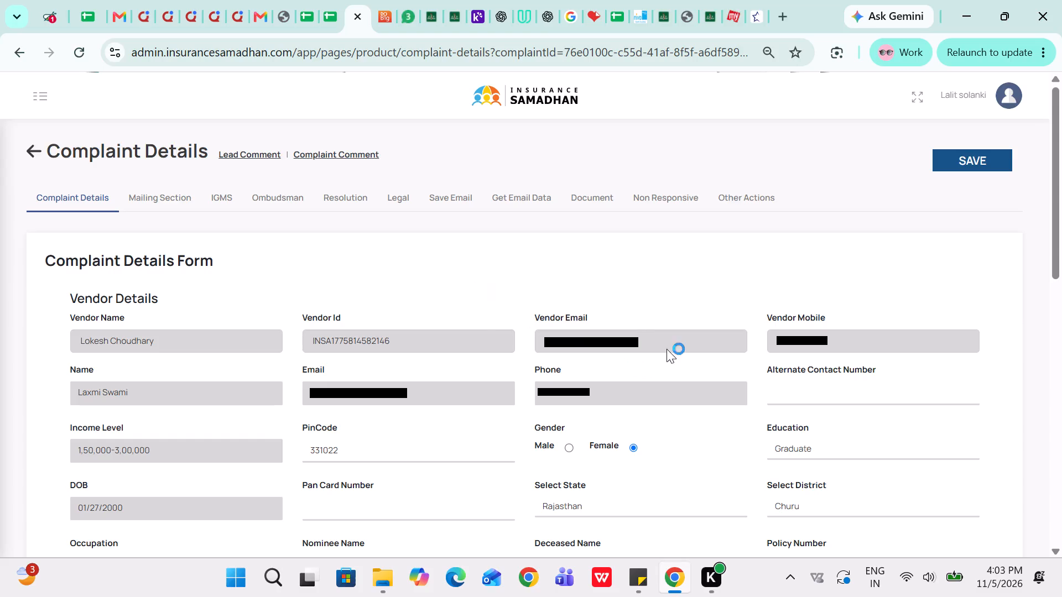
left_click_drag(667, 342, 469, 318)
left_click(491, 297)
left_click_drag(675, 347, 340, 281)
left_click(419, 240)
Copy the customer's phone number from the complaint details and replace the destination number in the Smartflo dialer with it.
left_click_drag(639, 401, 392, 375)
key("ctrl+c")
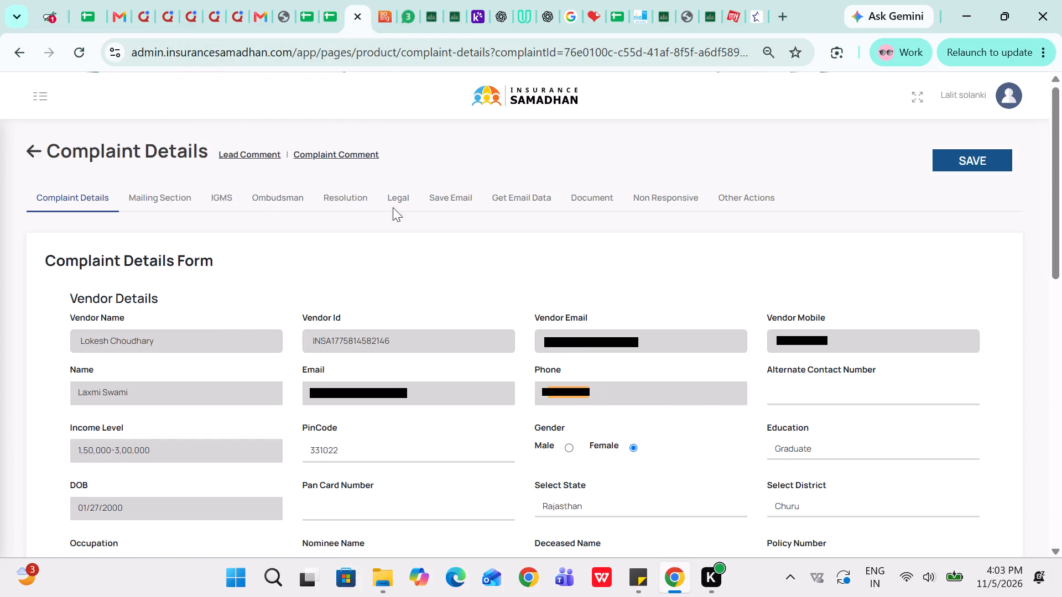
key("ctrl+c")
key("ctrl+c")
left_click(379, 0)
left_click(455, 174)
double_click(462, 190)
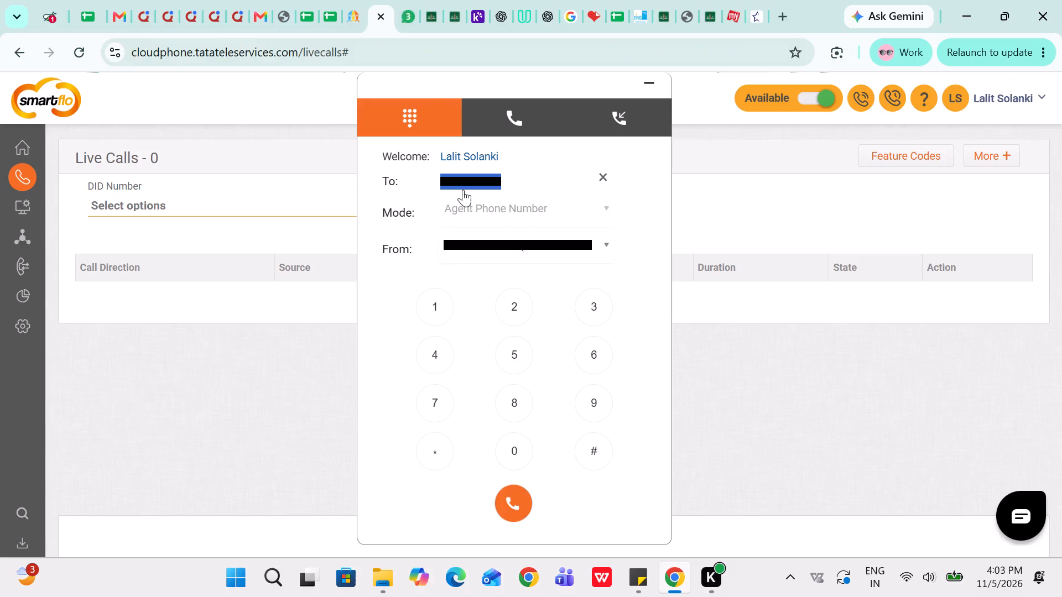
key("ctrl+v")
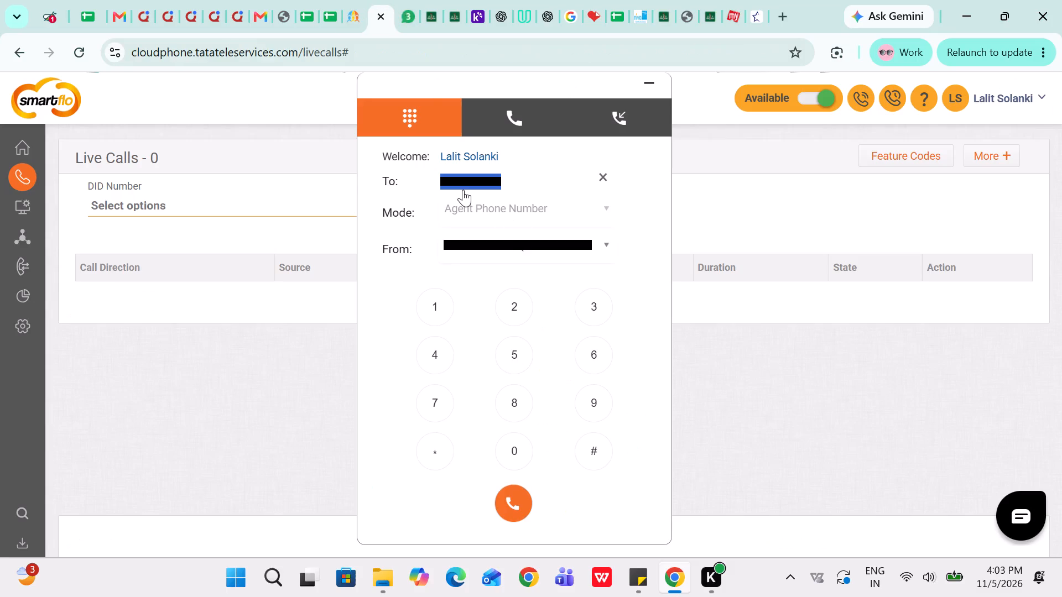
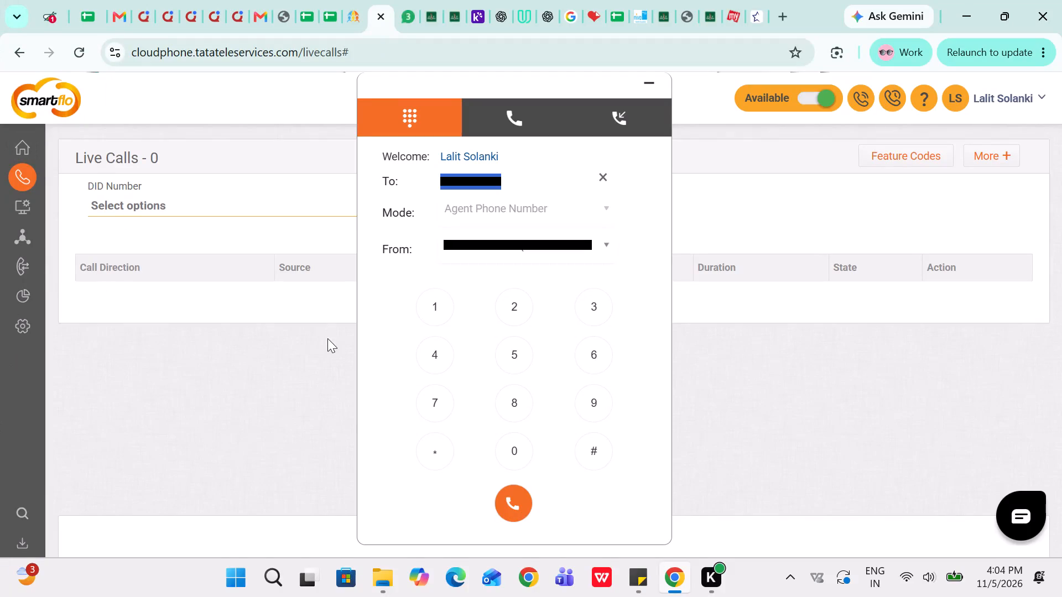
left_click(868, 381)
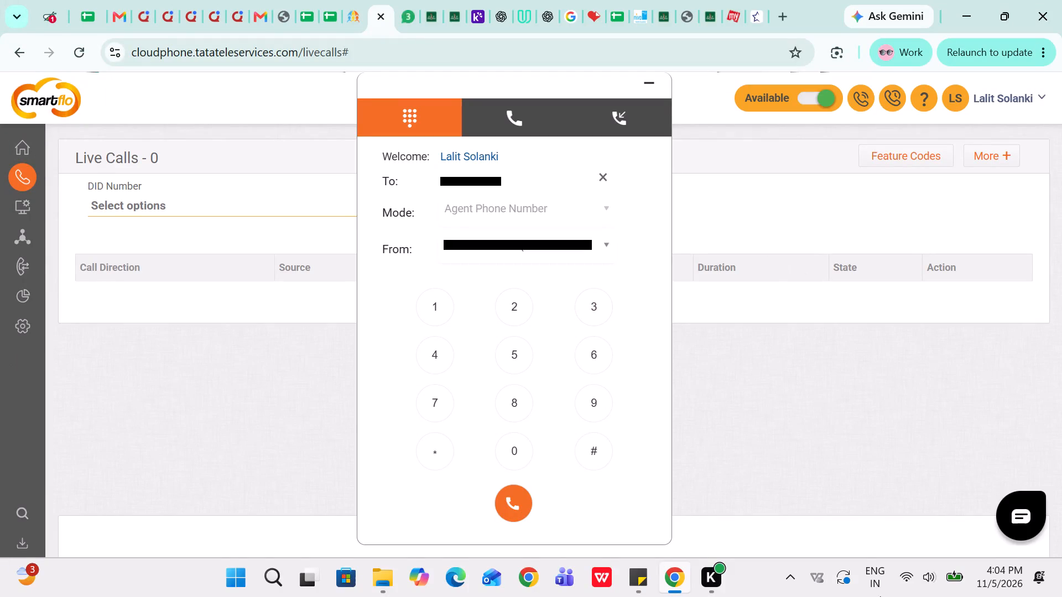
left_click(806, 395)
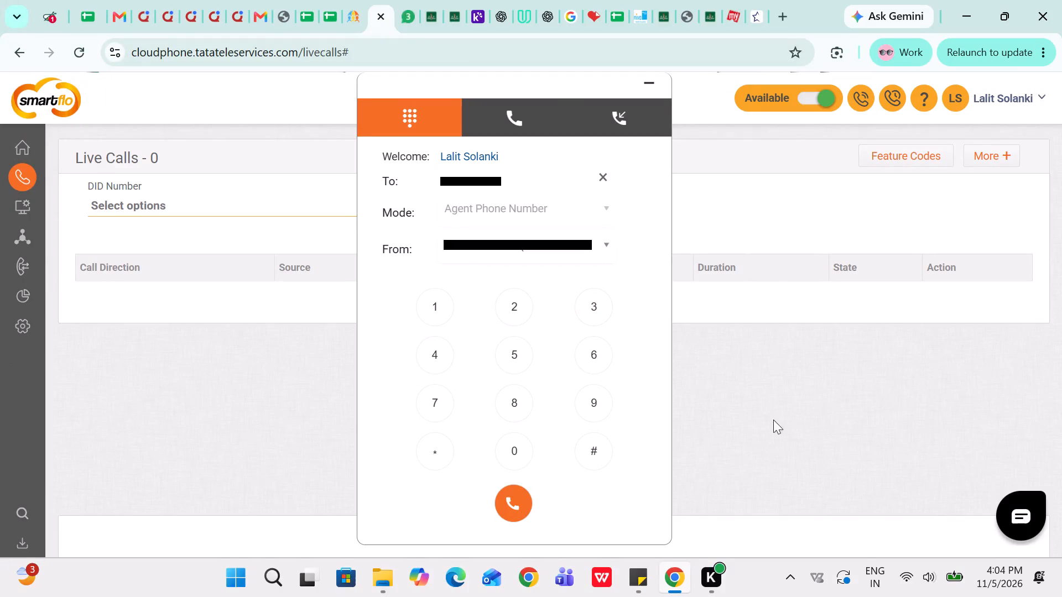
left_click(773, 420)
Return to the complaint details and copy the customer's phone number again from the Phone field.
left_click(355, 0)
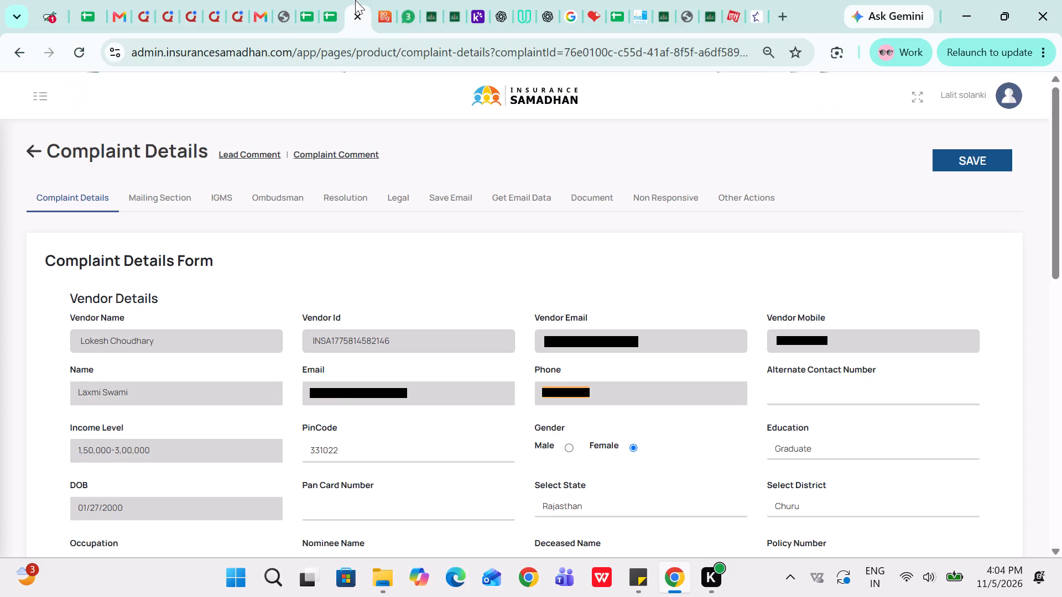
left_click(626, 399)
left_click_drag(626, 398, 394, 399)
key("ctrl+c")
key("ctrl+c")
key("ctrl+c")
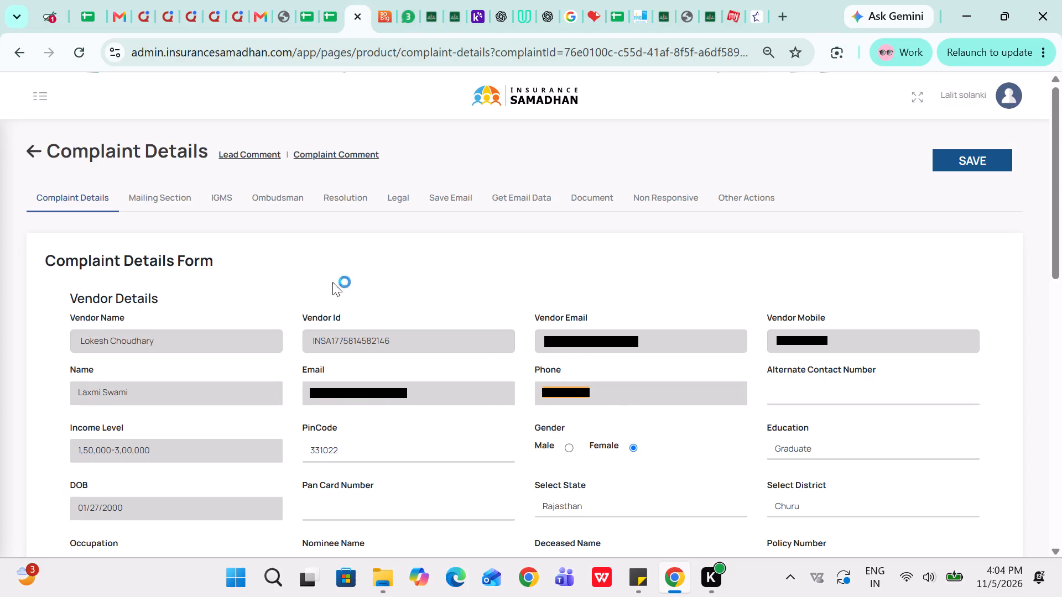
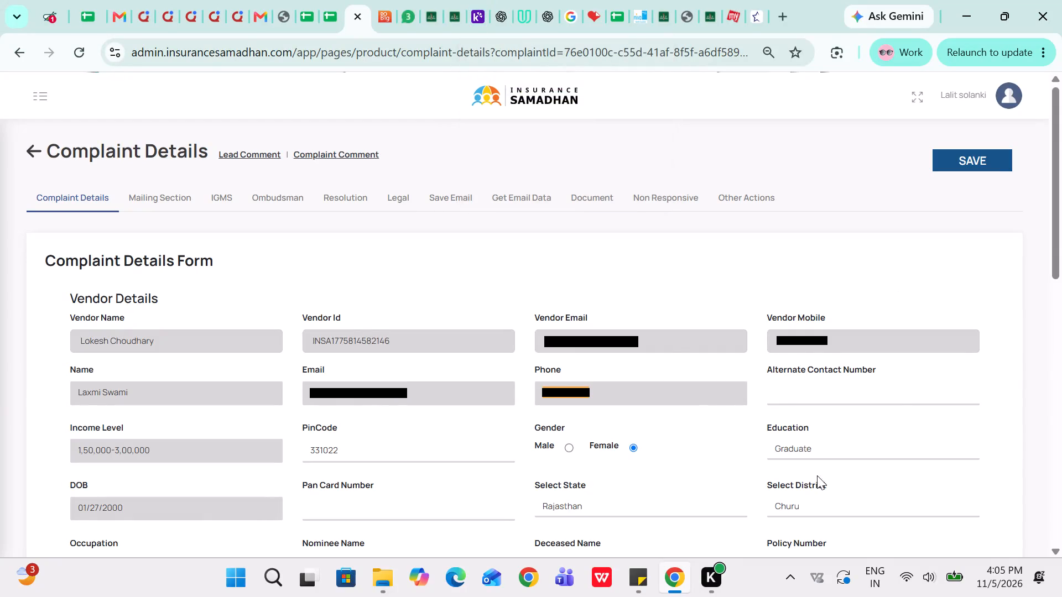
Copy the customer's phone number from the Phone field of the complaint details.
key("ctrl+c")
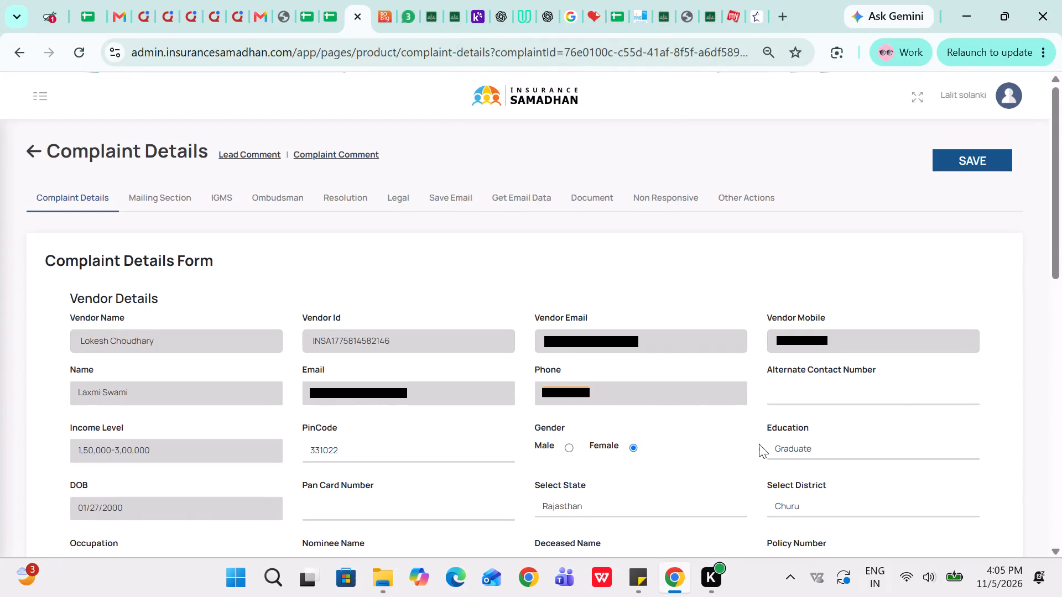
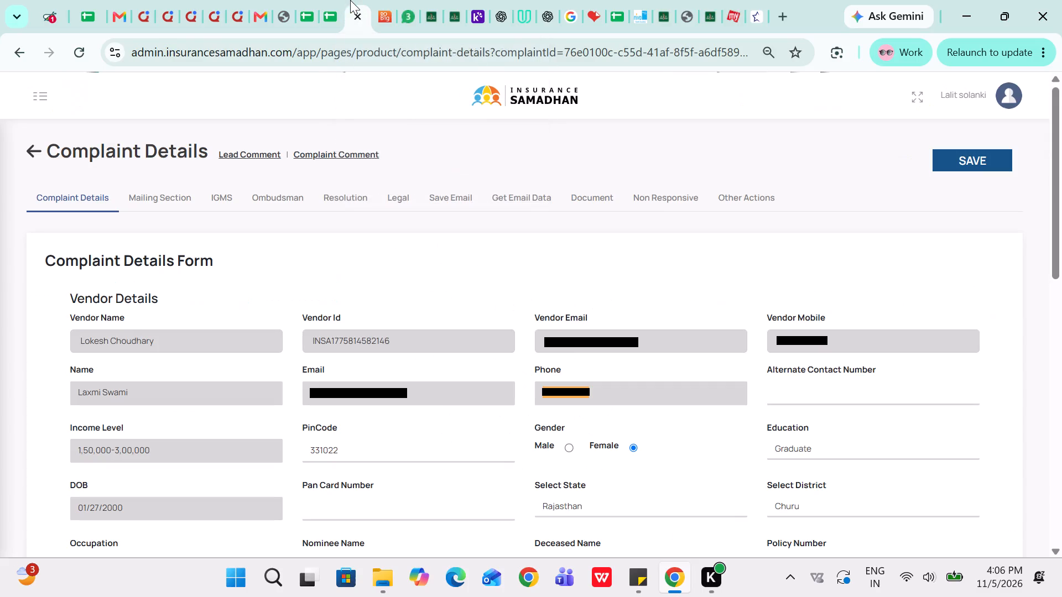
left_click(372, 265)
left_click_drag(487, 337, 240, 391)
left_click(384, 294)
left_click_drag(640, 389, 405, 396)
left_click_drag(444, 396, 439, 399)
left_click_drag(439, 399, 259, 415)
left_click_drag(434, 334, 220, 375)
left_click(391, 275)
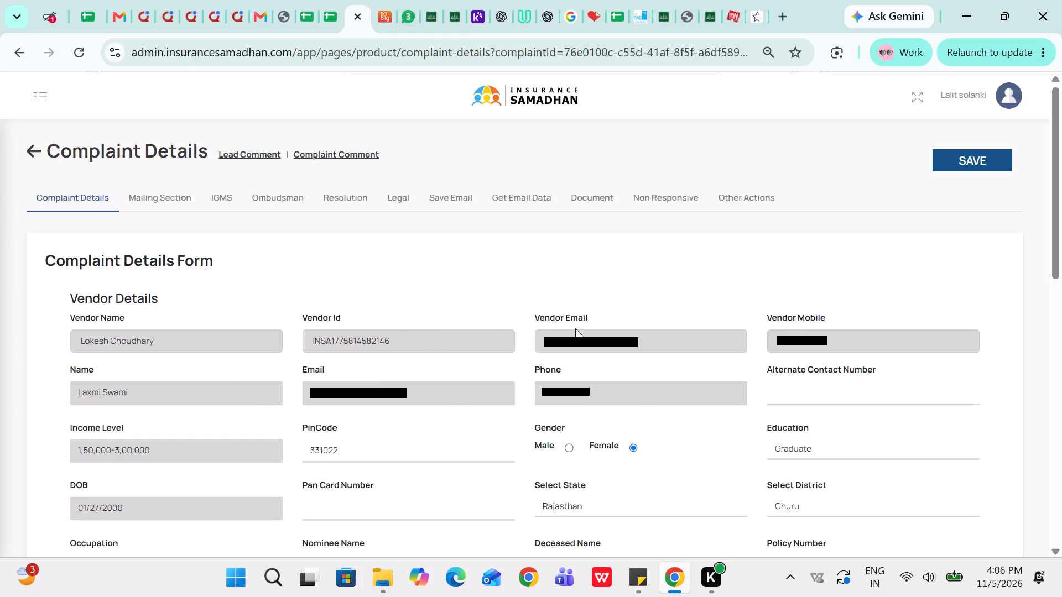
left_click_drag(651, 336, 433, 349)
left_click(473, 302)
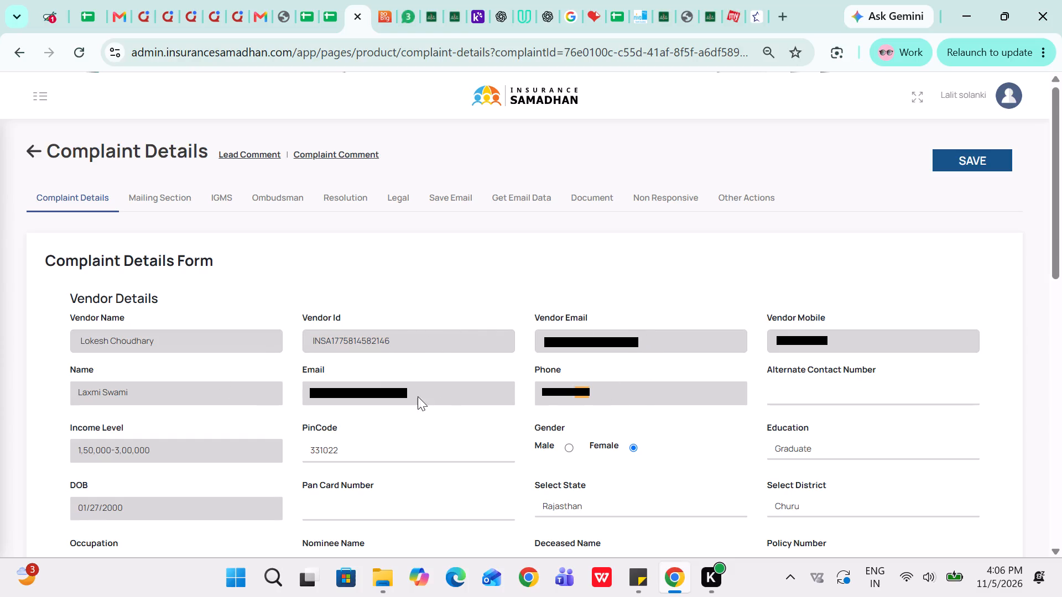
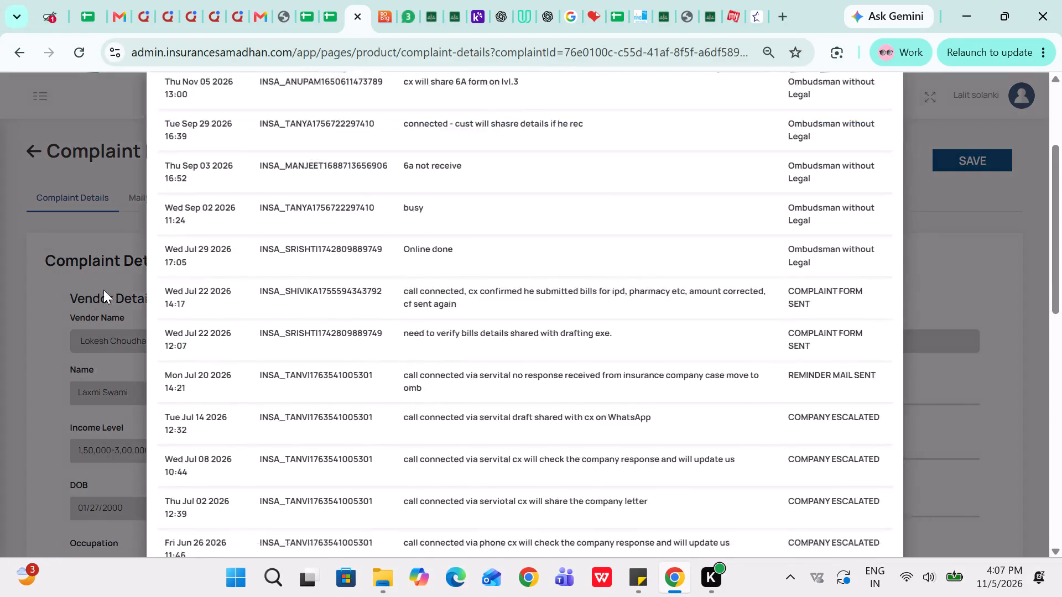
left_click(292, 197)
scroll(414, 277, "down", 3)
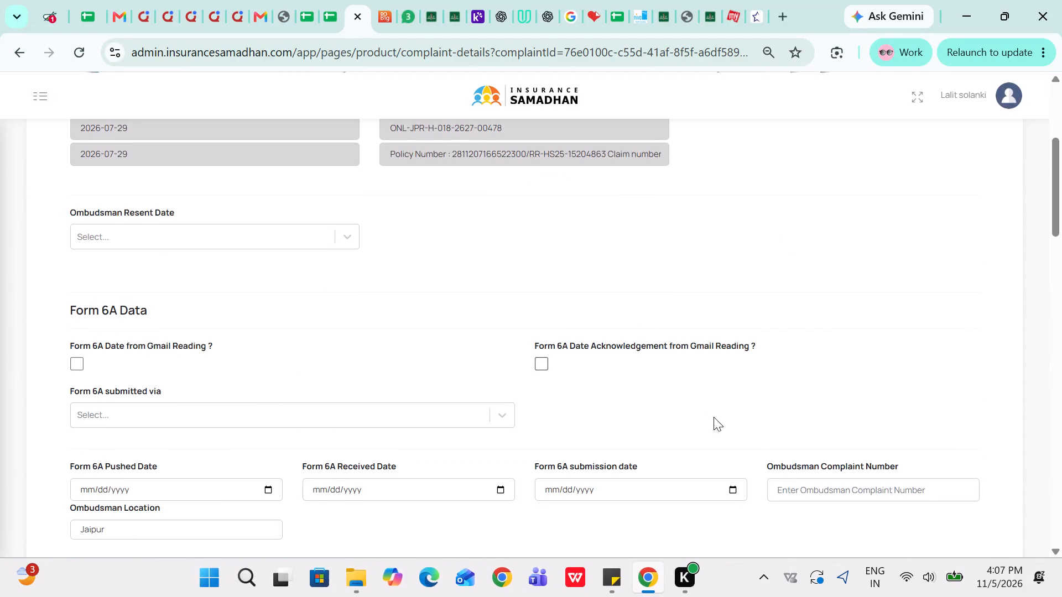
left_click(852, 486)
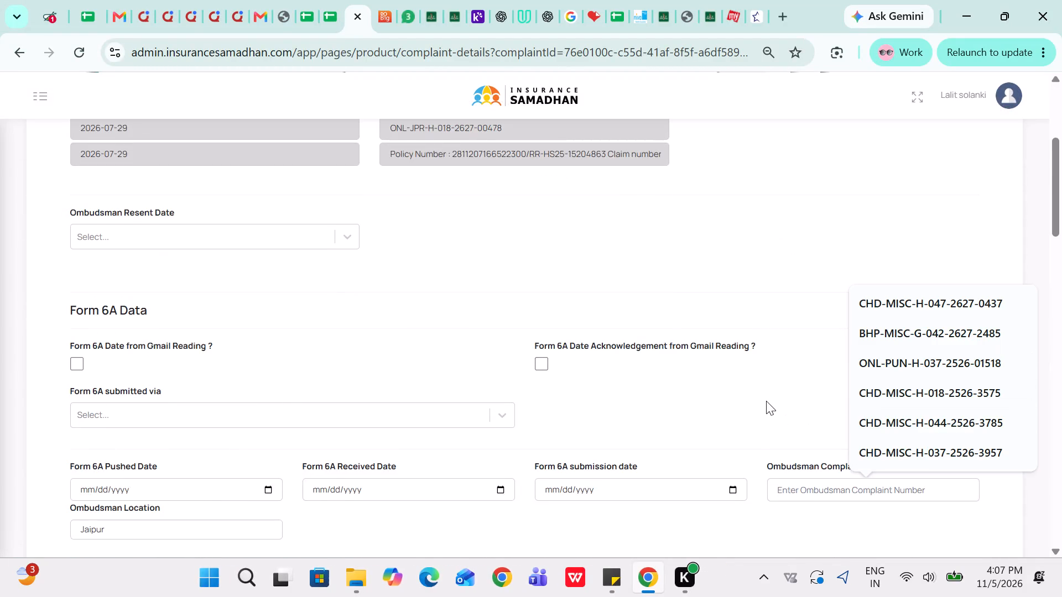
key("ctrl+v")
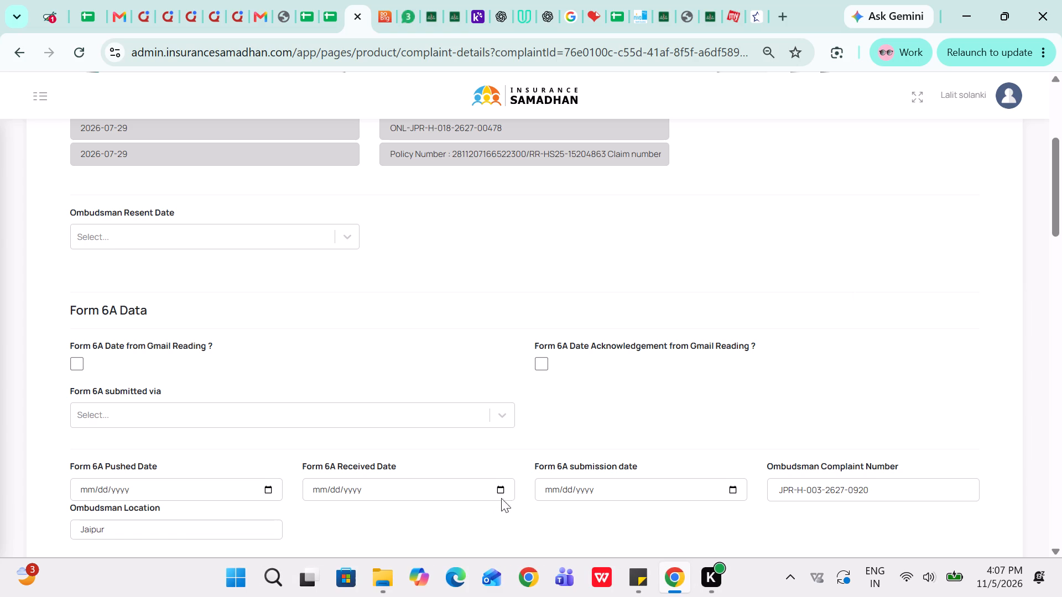
left_click(499, 488)
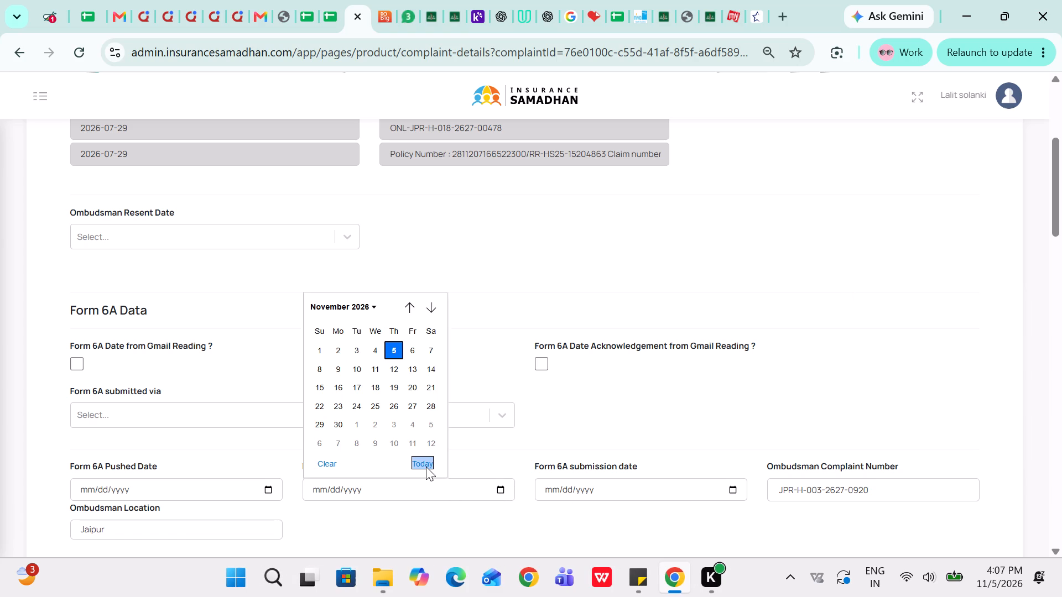
left_click(426, 467)
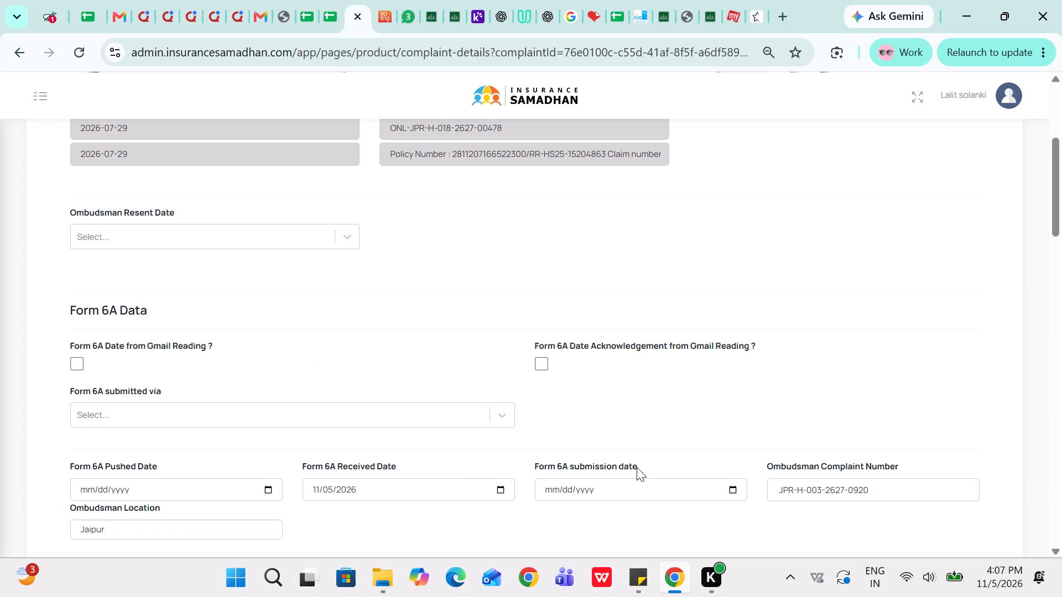
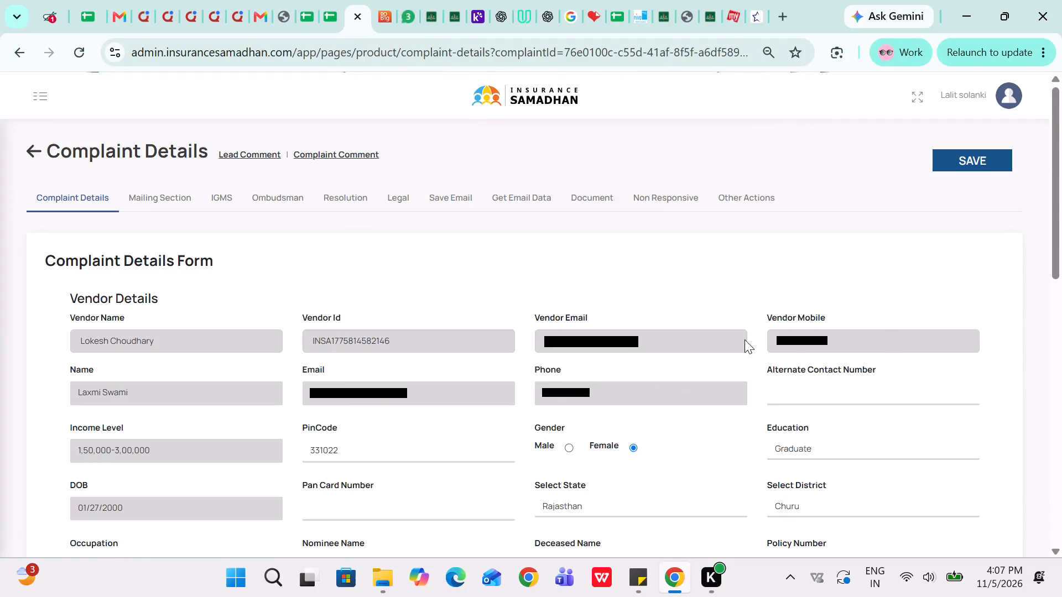
Select the vendor's phone number in the Vendor Mobile field of the complaint details.
left_click_drag(894, 342, 581, 349)
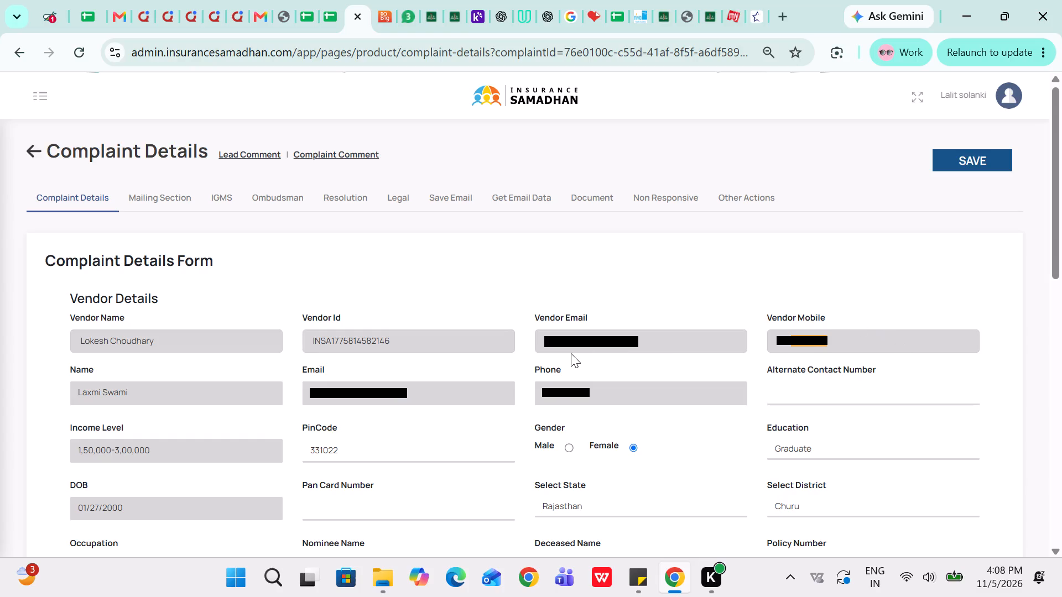
Copy the vendor's mobile number from the complaint details and search All Complaints for it using Partner Search.
key("ctrl+c")
left_click(40, 144)
left_click_drag(111, 244, 0, 273)
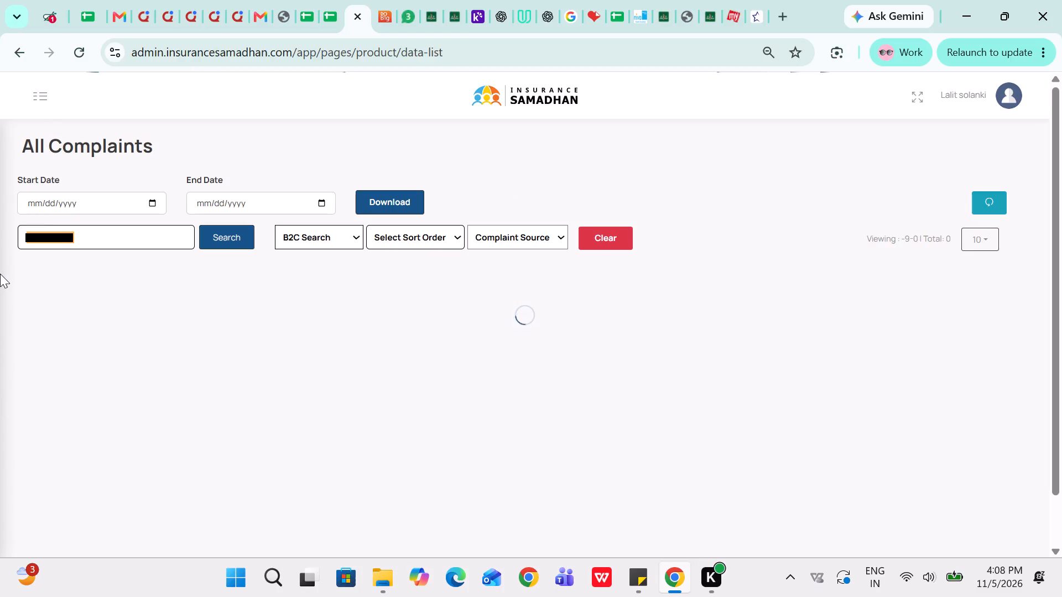
key("ctrl+v")
left_click(316, 225)
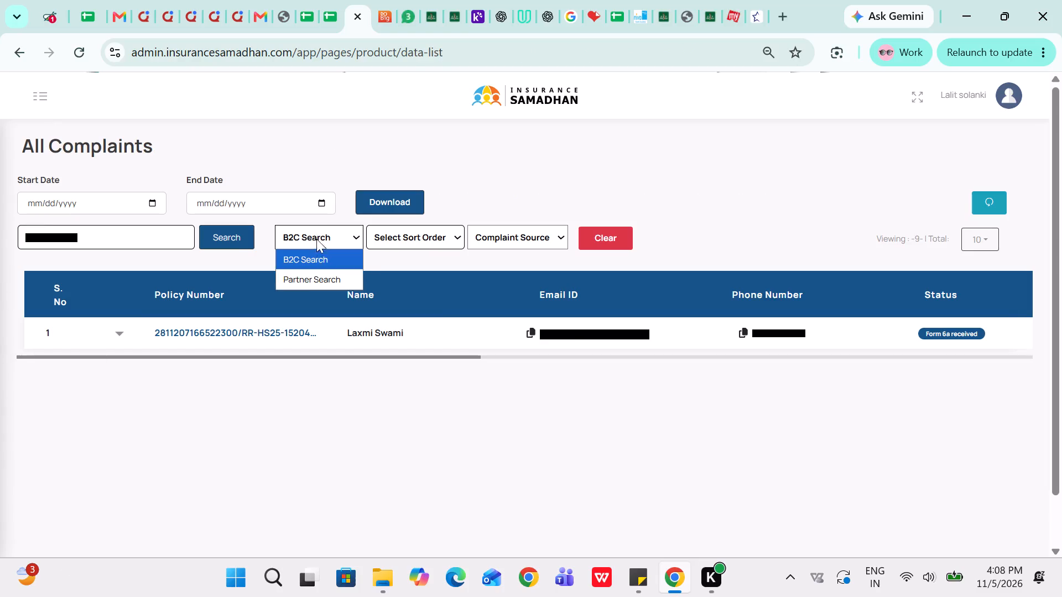
left_click(328, 276)
left_click(236, 234)
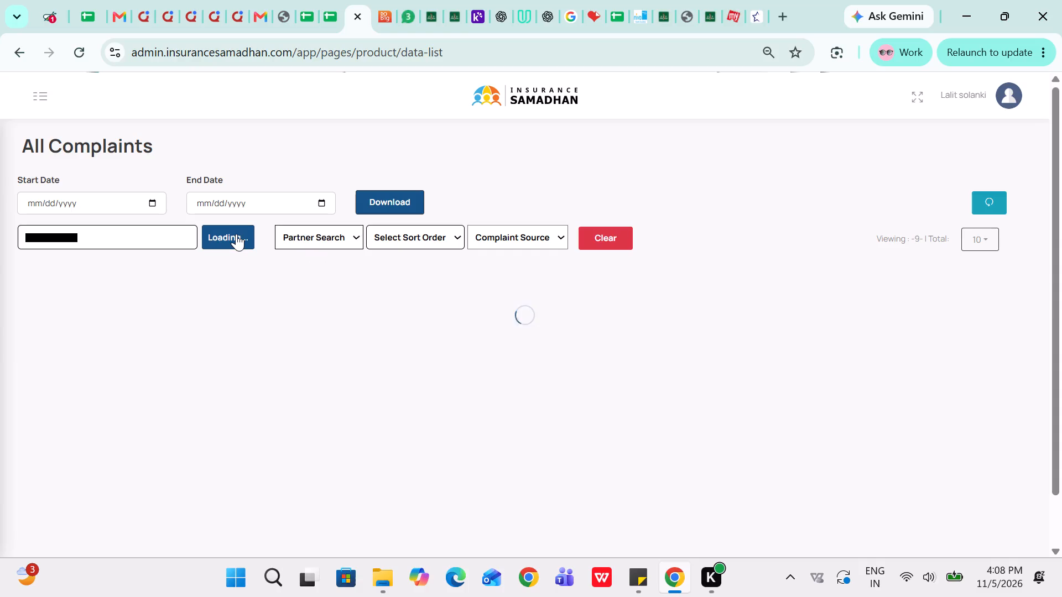
Review the partner's complaints and their statuses in the All Complaints list.
scroll(374, 321, "down", 8)
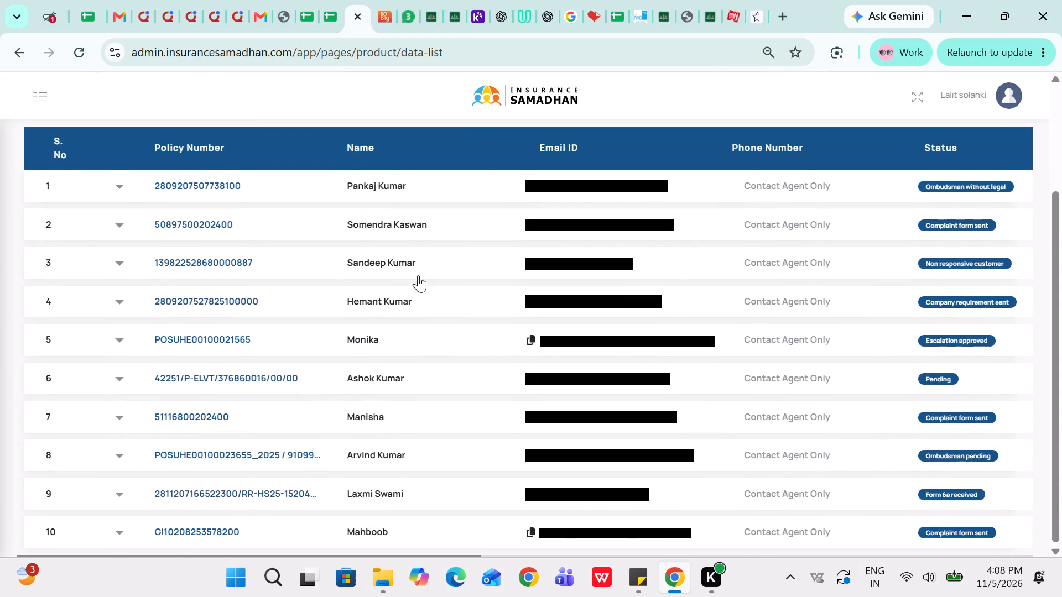
scroll(439, 280, "down", 7)
scroll(526, 329, "down", 13)
scroll(803, 394, "down", 11)
scroll(813, 391, "up", 1)
scroll(813, 391, "down", 5)
scroll(868, 466, "down", 6)
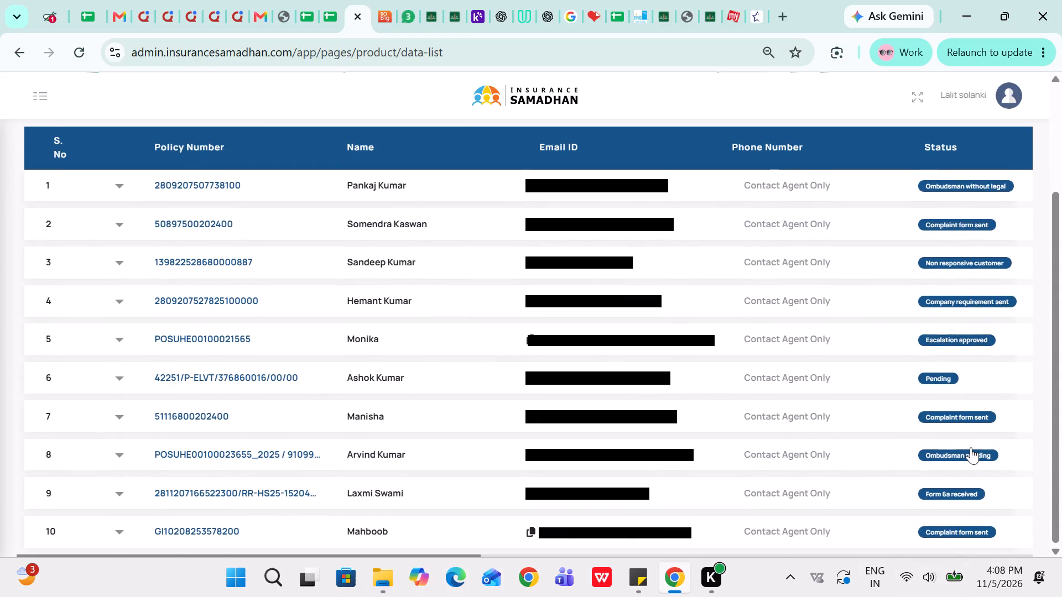
scroll(971, 447, "up", 9)
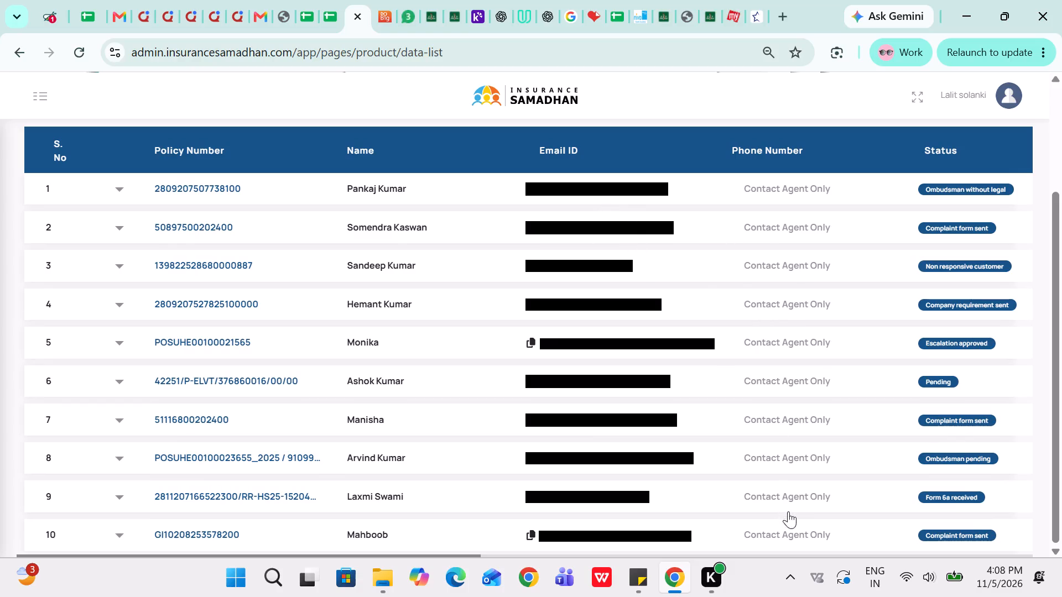
scroll(818, 438, "down", 12)
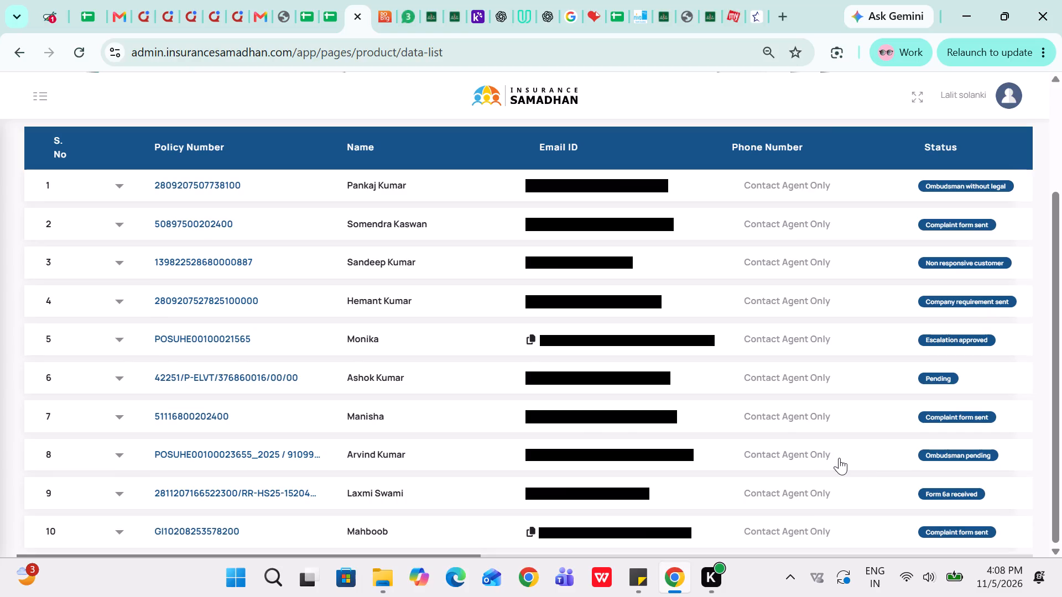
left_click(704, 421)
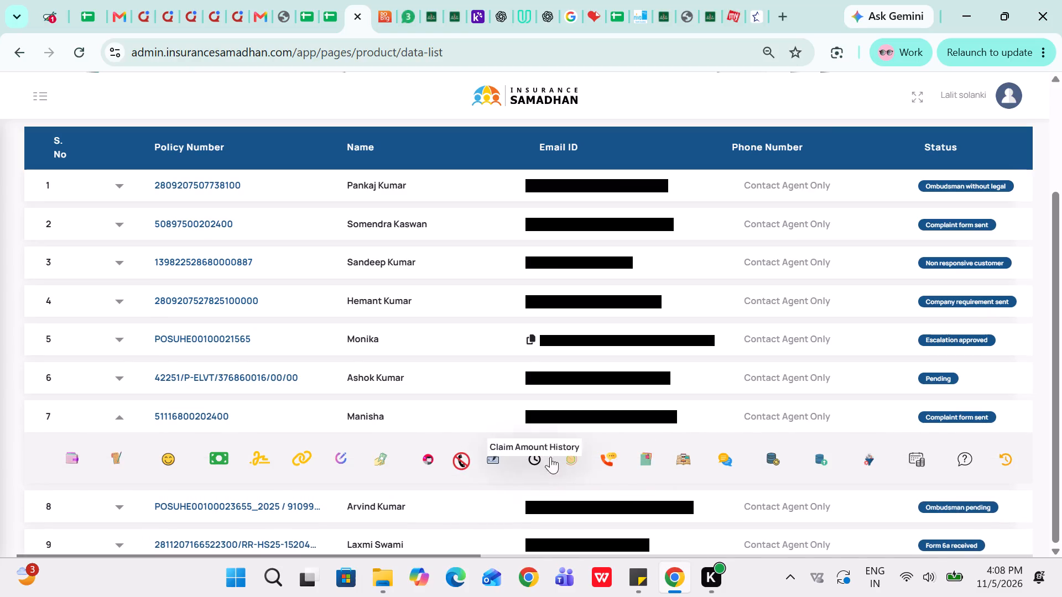
Check the status history of the seventh complaint in the partner's list.
left_click(572, 458)
scroll(606, 447, "down", 20)
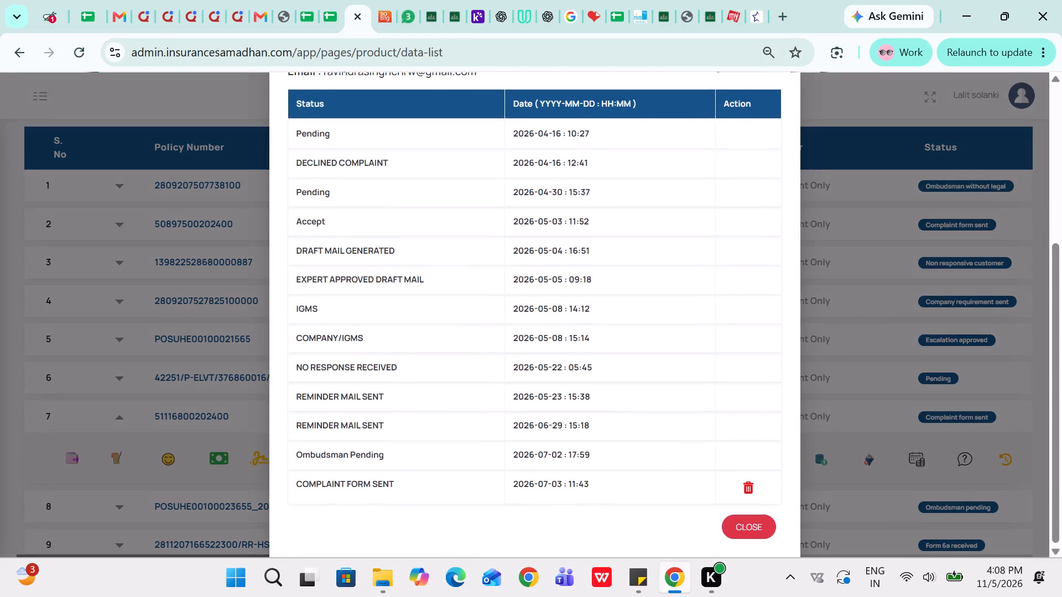
left_click(842, 406)
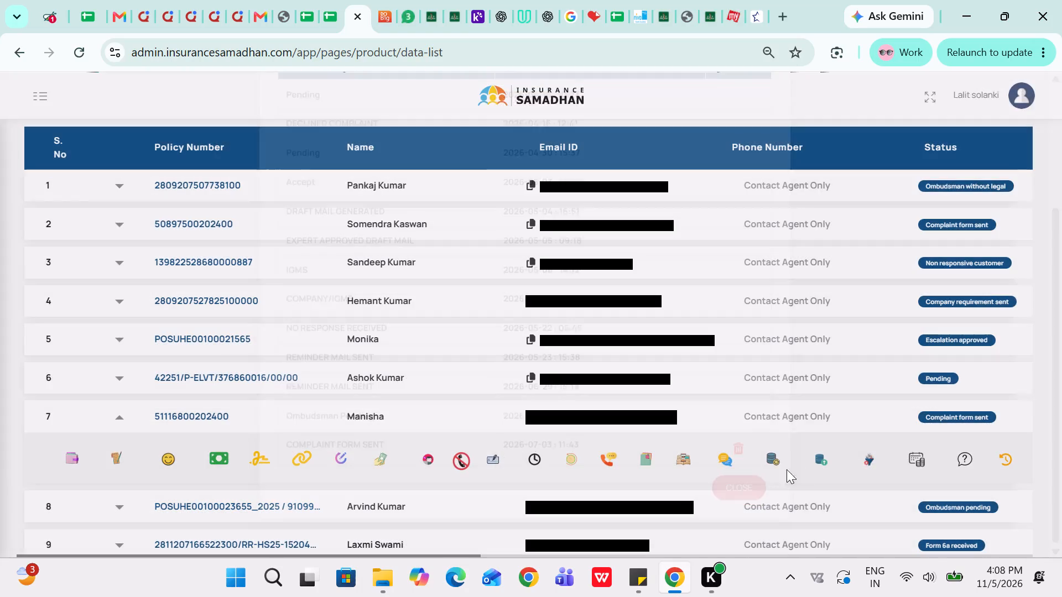
Read the Communication Log of the seventh complaint, focusing on the latest entry in Complaint Communication.
left_click(727, 464)
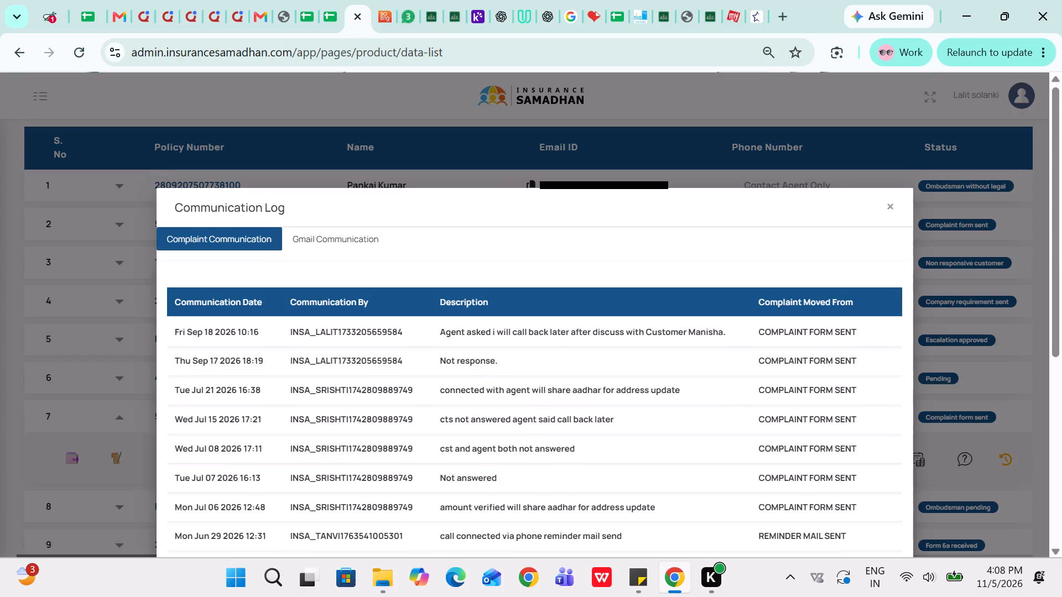
left_click_drag(755, 330, 619, 332)
left_click(741, 333)
left_click_drag(428, 337, 537, 334)
left_click(618, 332)
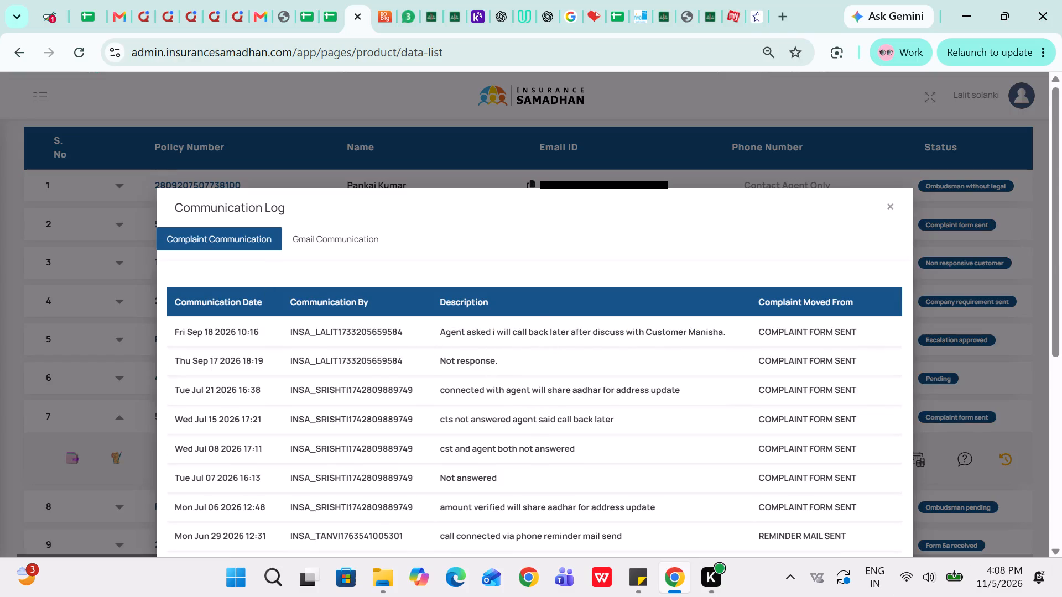
left_click_drag(720, 334, 626, 337)
left_click(638, 332)
left_click_drag(735, 334, 618, 334)
left_click(715, 330)
left_click(433, 150)
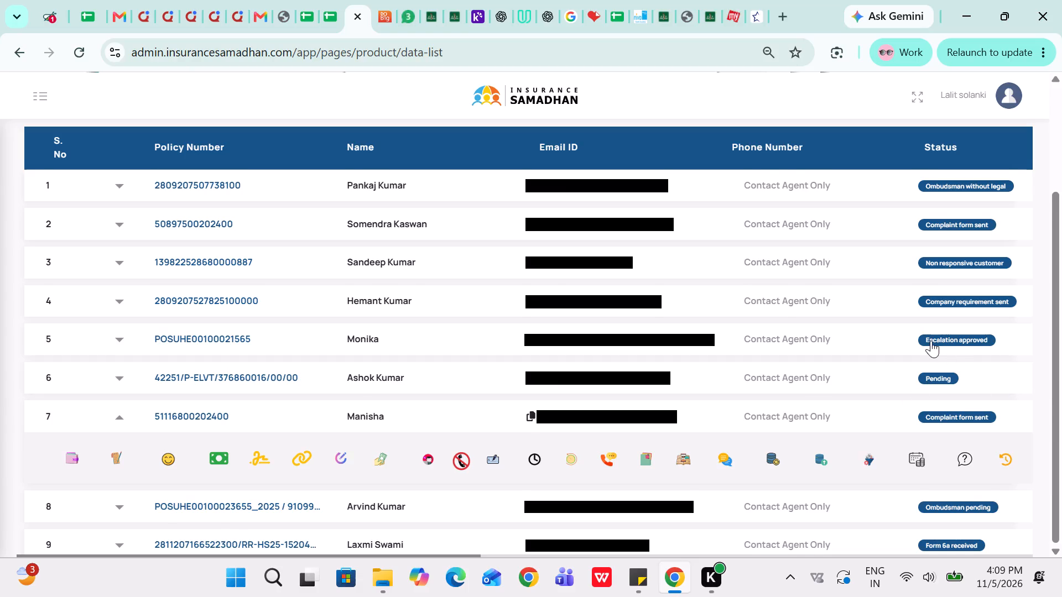
Review the remaining complaints at the end of the partner's list.
scroll(931, 341, "down", 4)
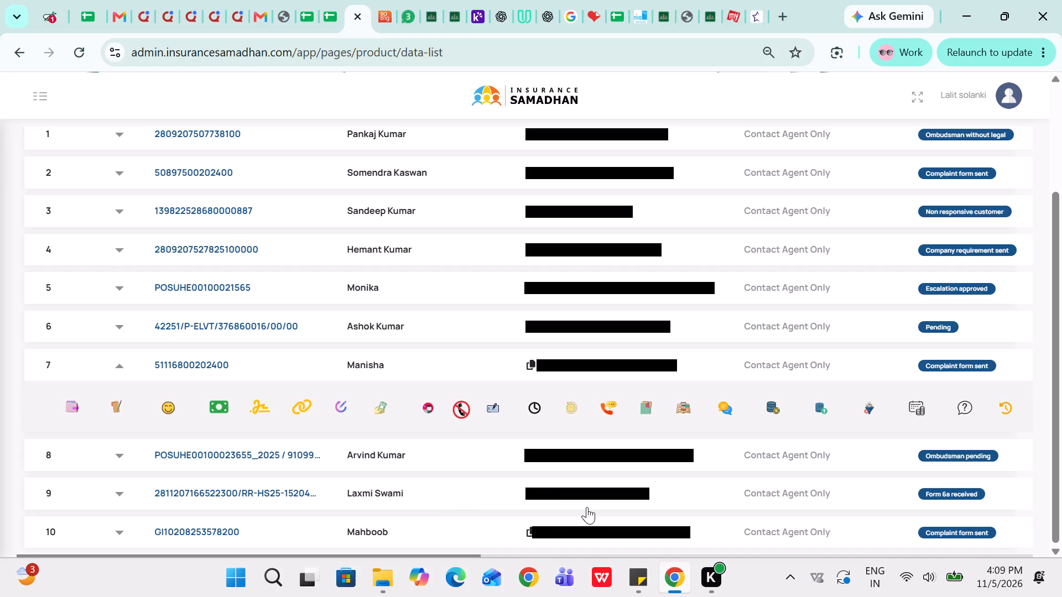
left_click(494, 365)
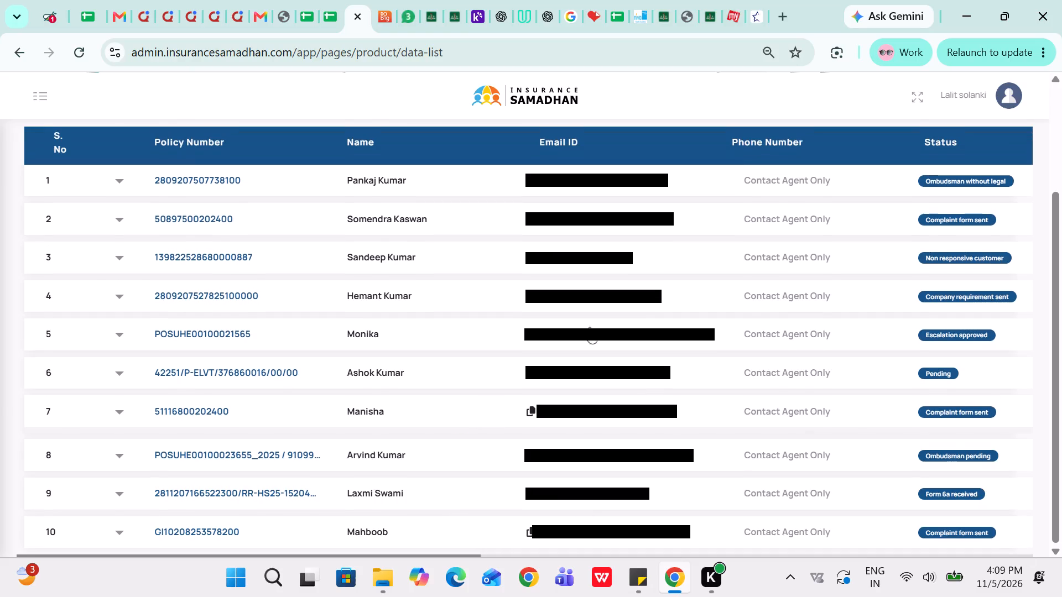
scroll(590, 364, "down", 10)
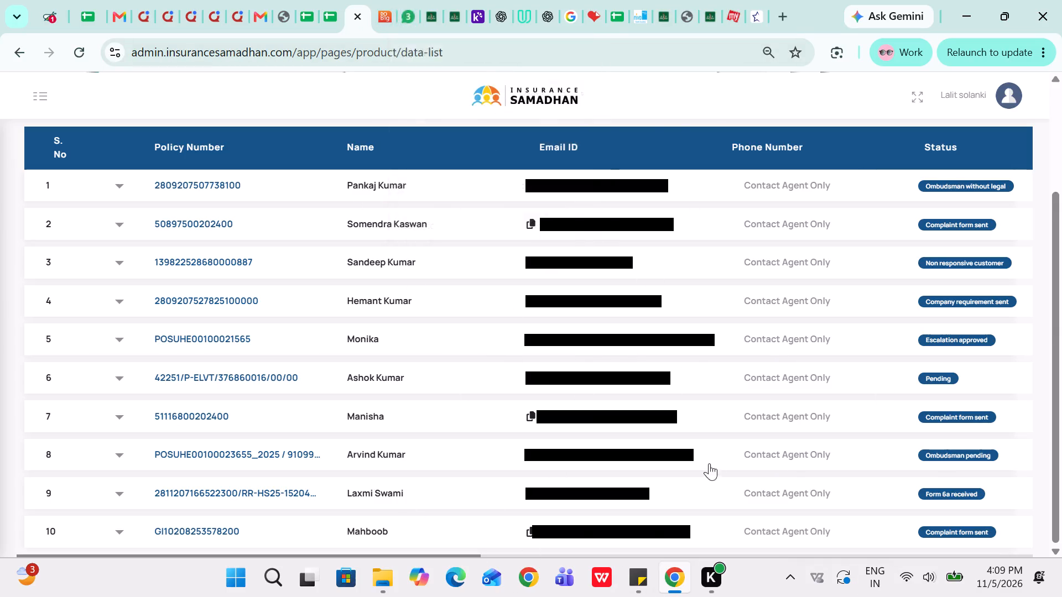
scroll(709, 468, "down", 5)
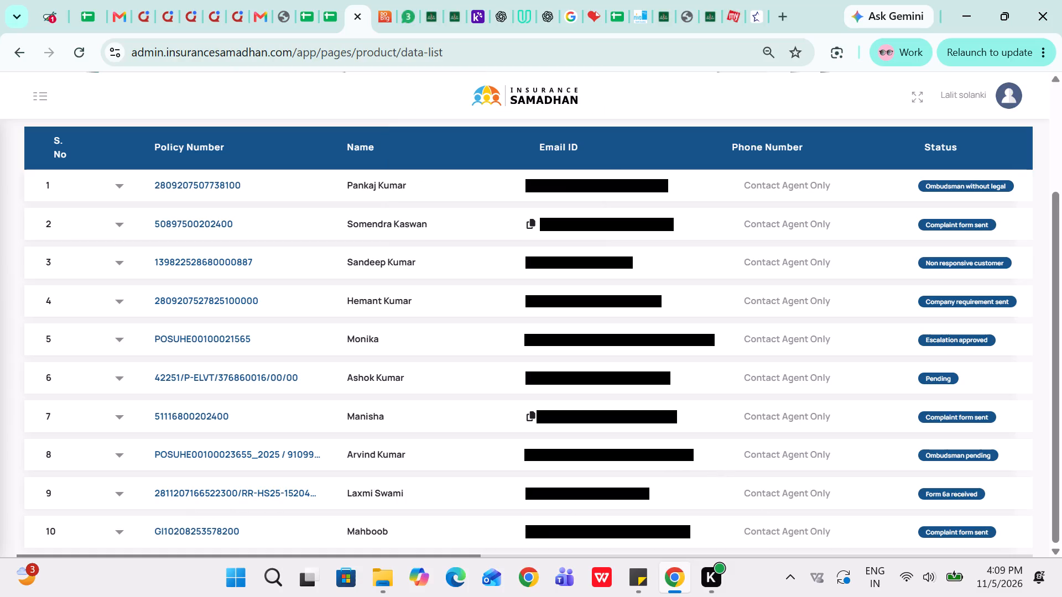
Add the comment "6a received info shared" to the communication list of the complaint with status Form 6a received.
left_click(682, 507)
left_click(725, 487)
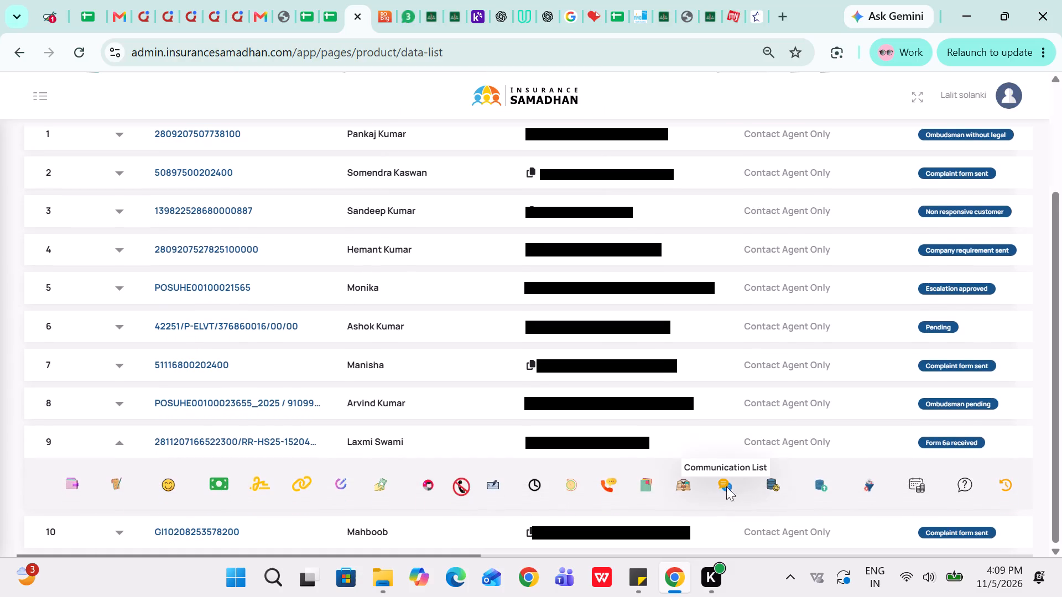
scroll(619, 312, "down", 14)
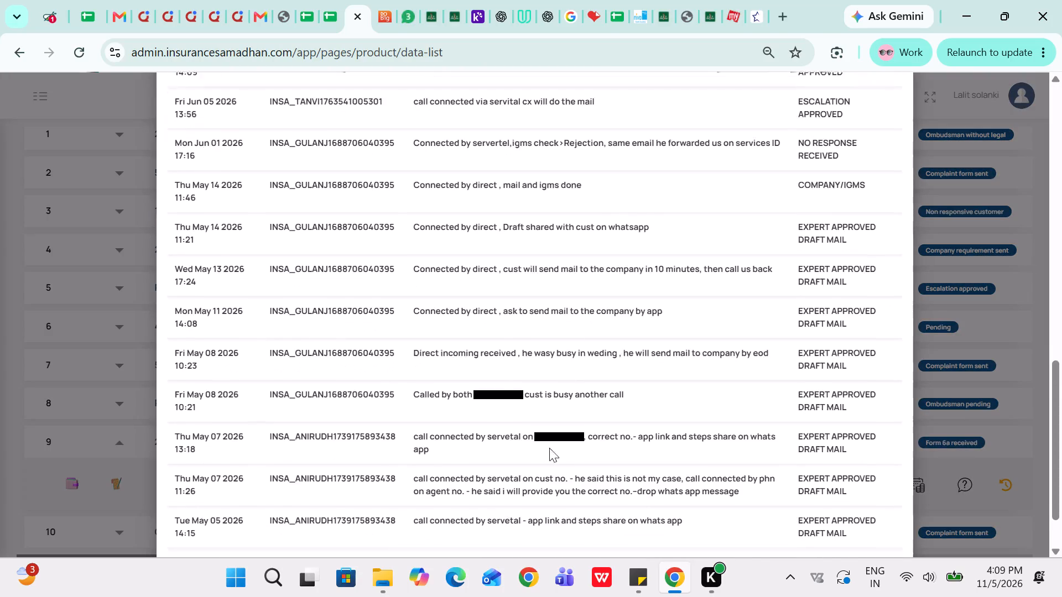
scroll(549, 448, "down", 1)
left_click(582, 538)
left_click(598, 530)
left_click(558, 372)
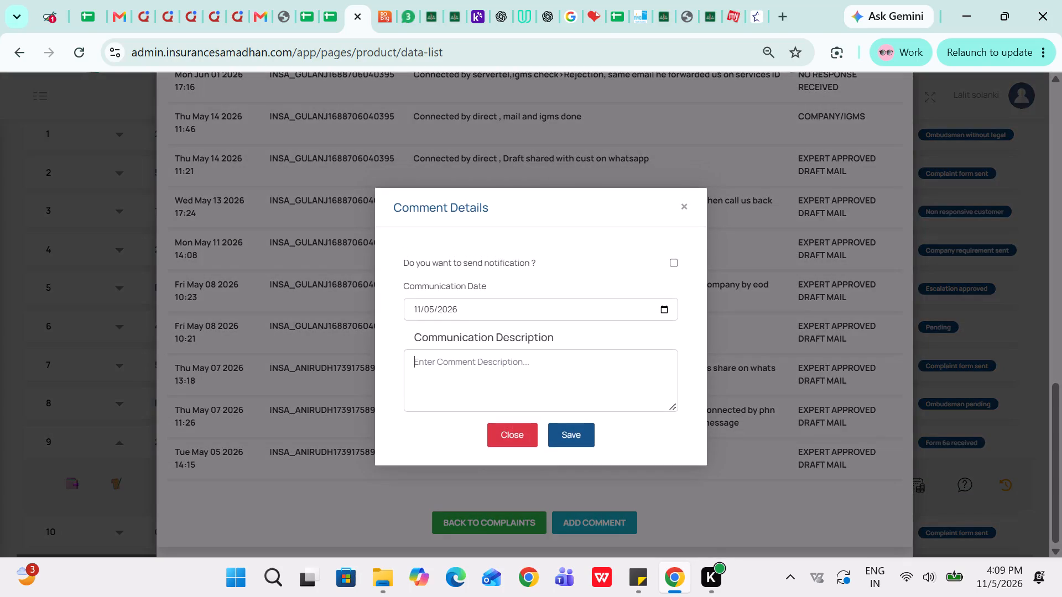
type("6a received")
key("space")
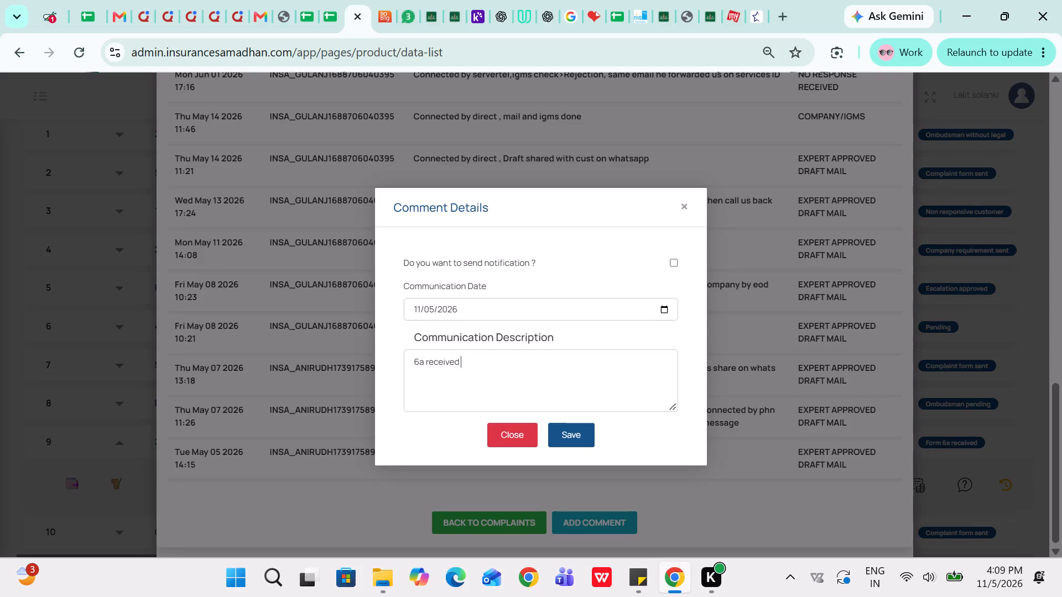
type("info shared")
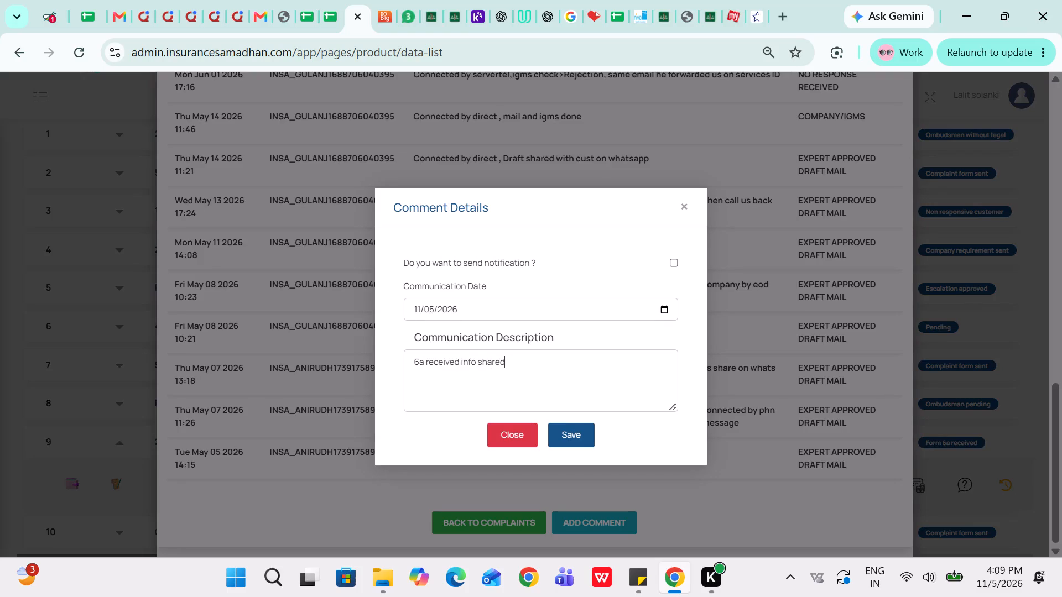
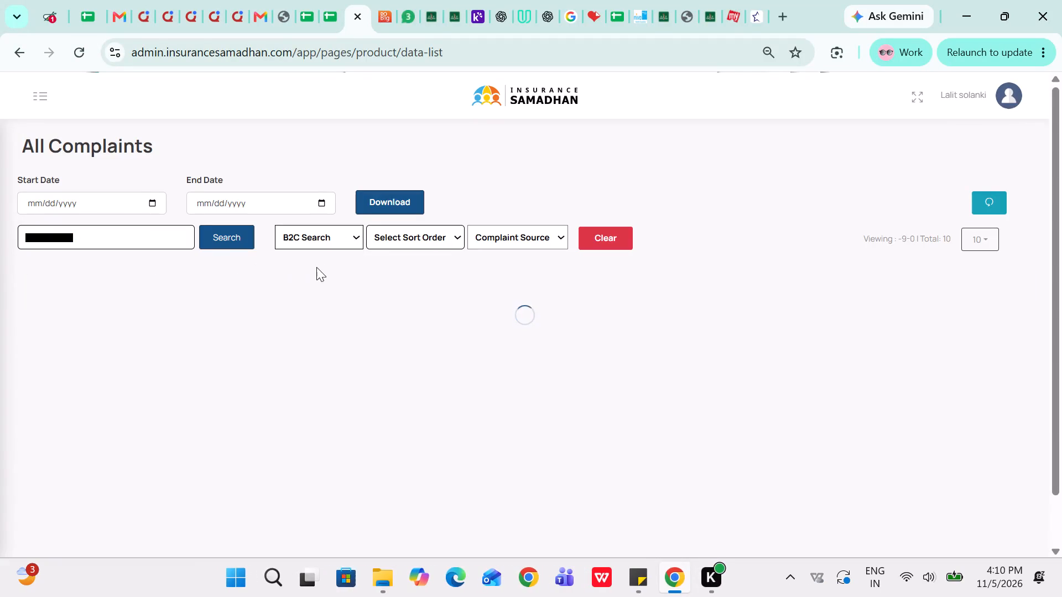
left_click(242, 230)
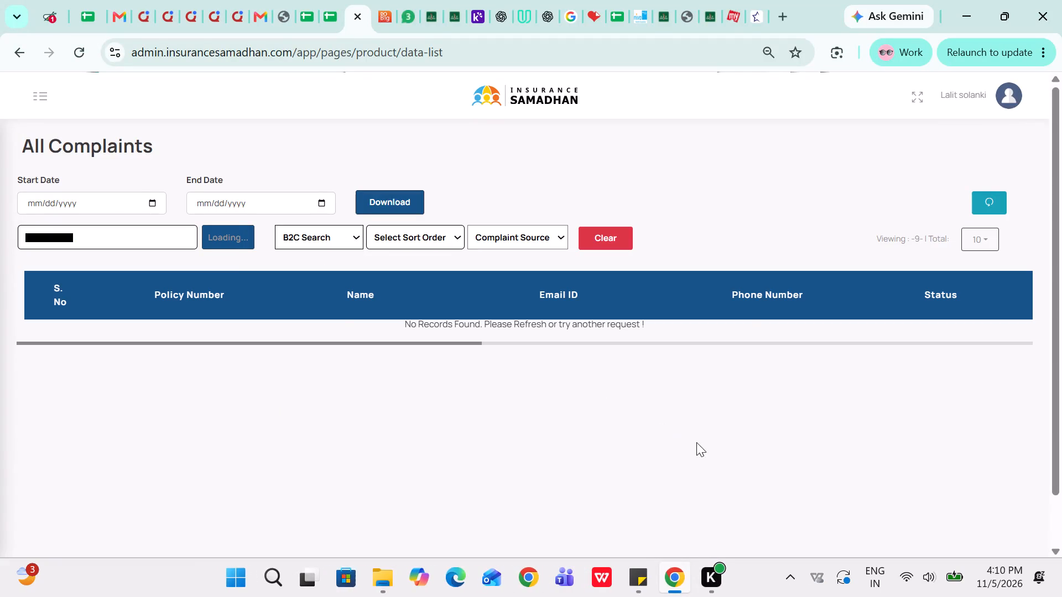
left_click(704, 446)
left_click(720, 341)
left_click(756, 378)
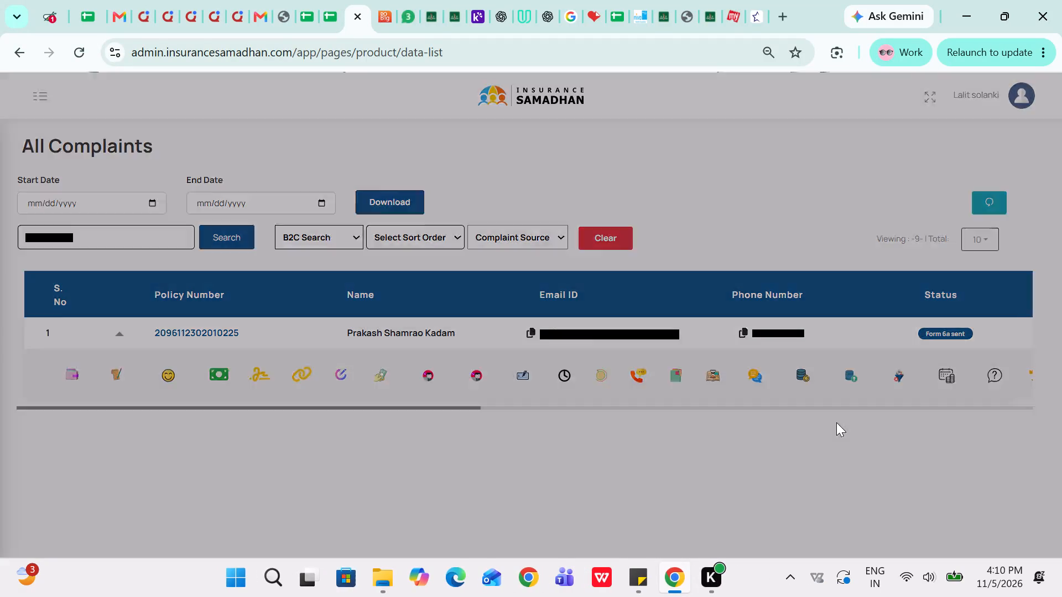
left_click_drag(549, 350, 393, 331)
left_click(535, 338)
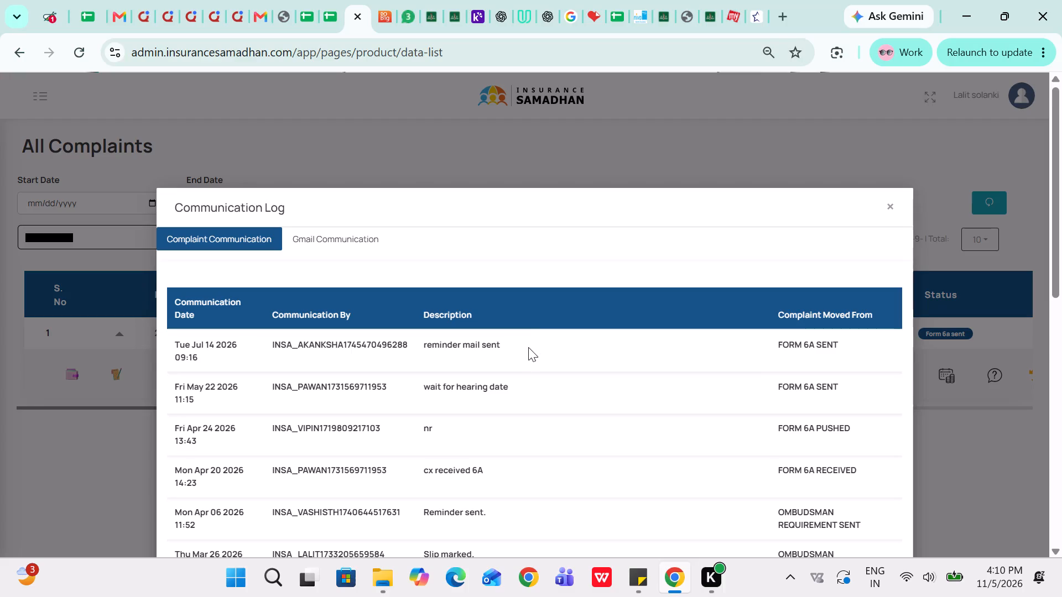
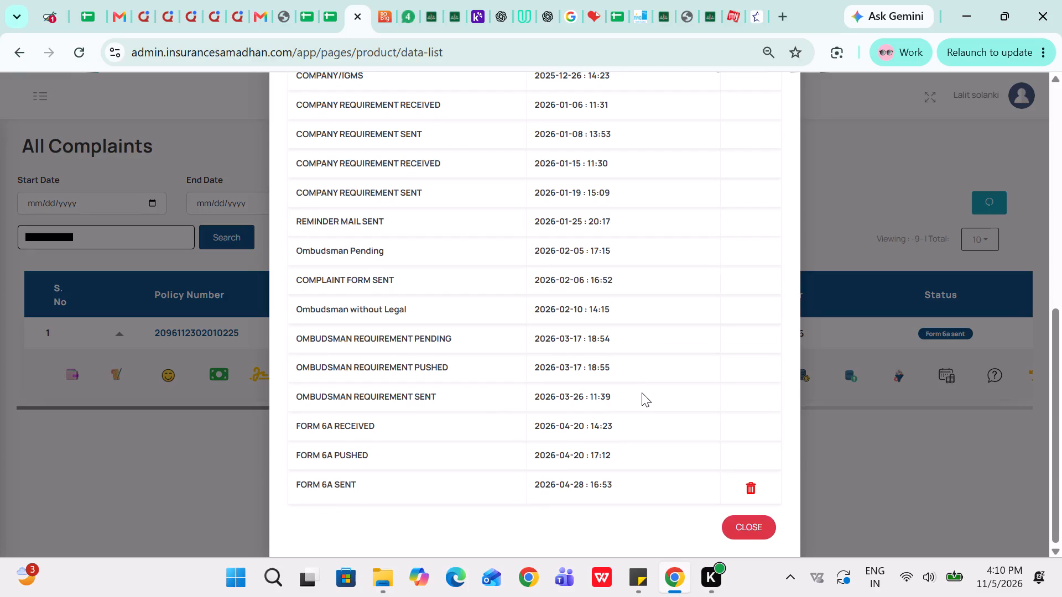
Close the status history of the complaint with status Form 6a sent.
left_click(866, 345)
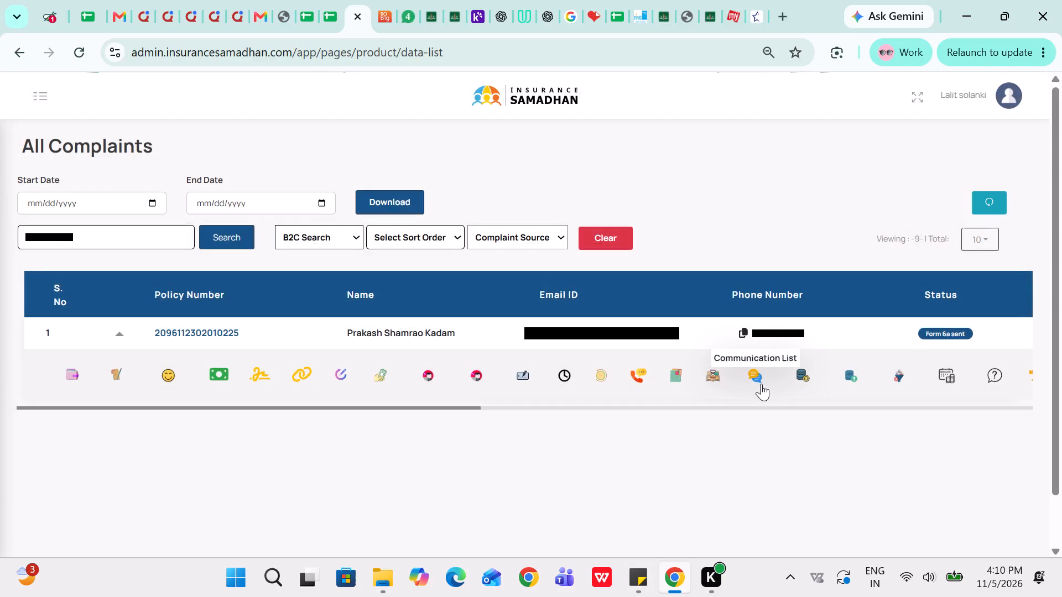
Review the latest communication log entries of the complaint with status Form 6a sent.
left_click(765, 374)
left_click_drag(520, 356, 345, 355)
left_click(490, 346)
left_click_drag(529, 352, 315, 360)
left_click(477, 338)
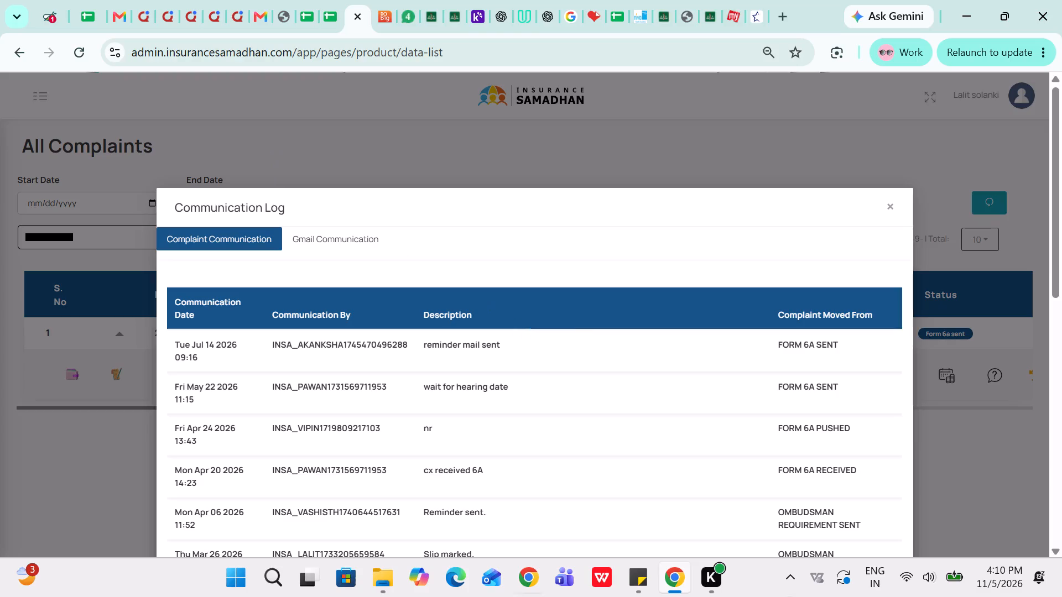
left_click(389, 133)
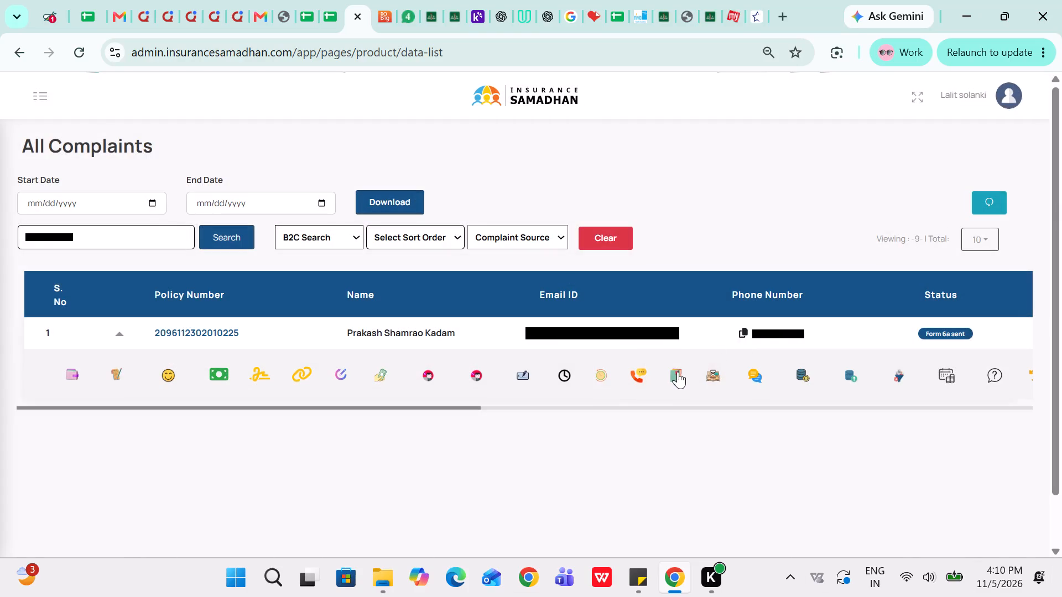
Check the same complaint's status history for the date on which Form 6A was sent.
left_click(599, 381)
scroll(663, 374, "down", 3)
scroll(663, 374, "up", 1)
scroll(663, 374, "down", 12)
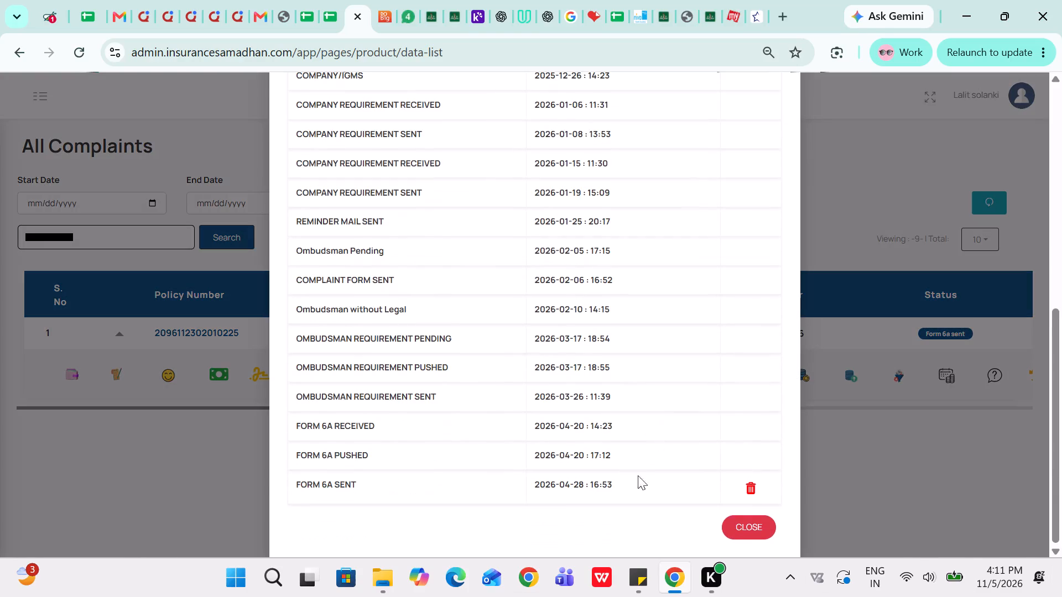
left_click_drag(632, 484, 473, 490)
left_click(571, 513)
left_click(967, 487)
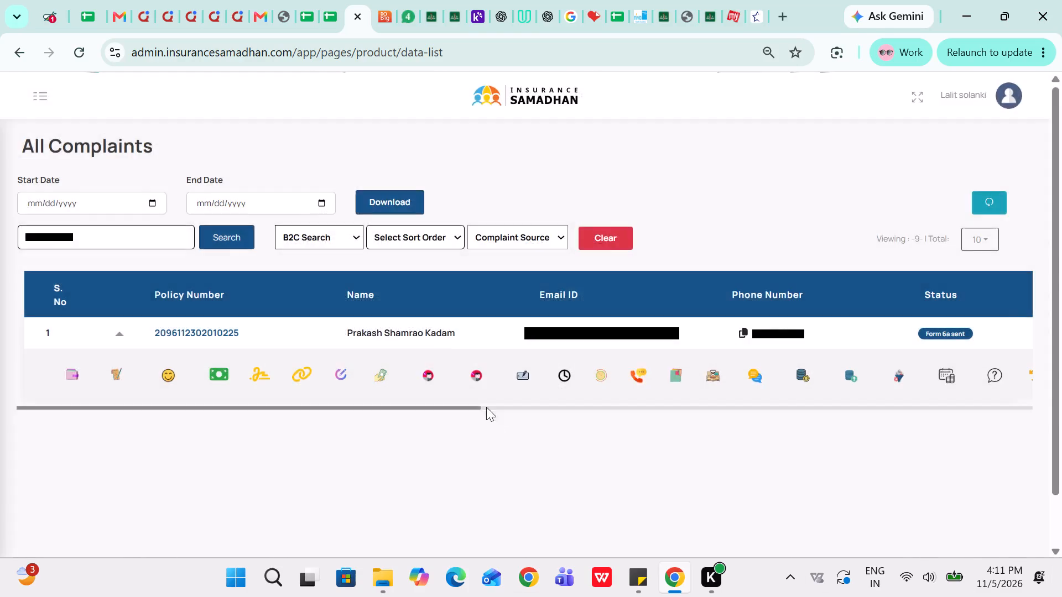
Reopen the communication log of the Form 6a sent complaint.
left_click(499, 332)
left_click(724, 328)
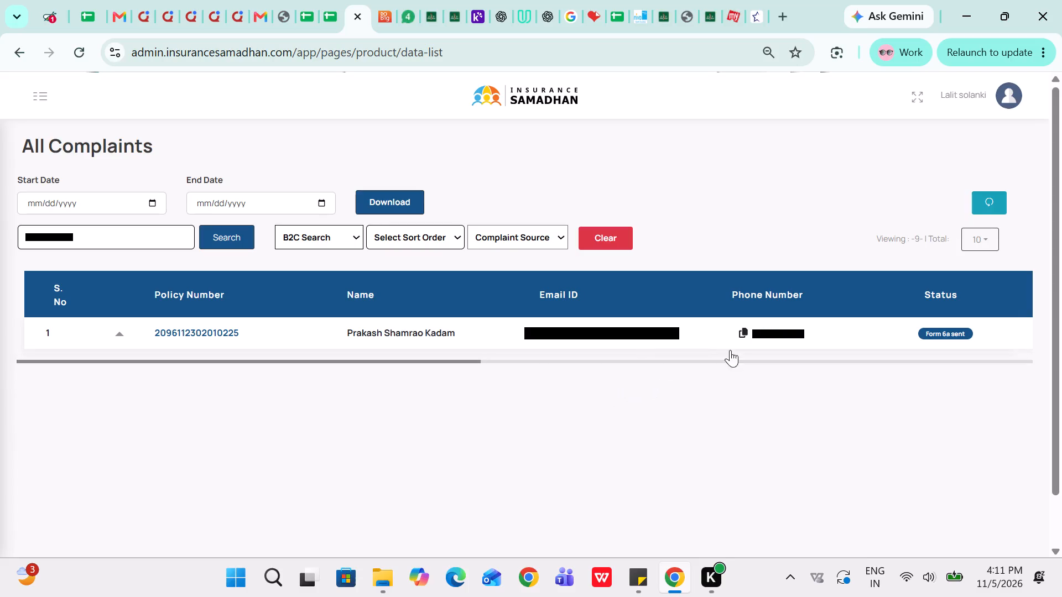
left_click(753, 379)
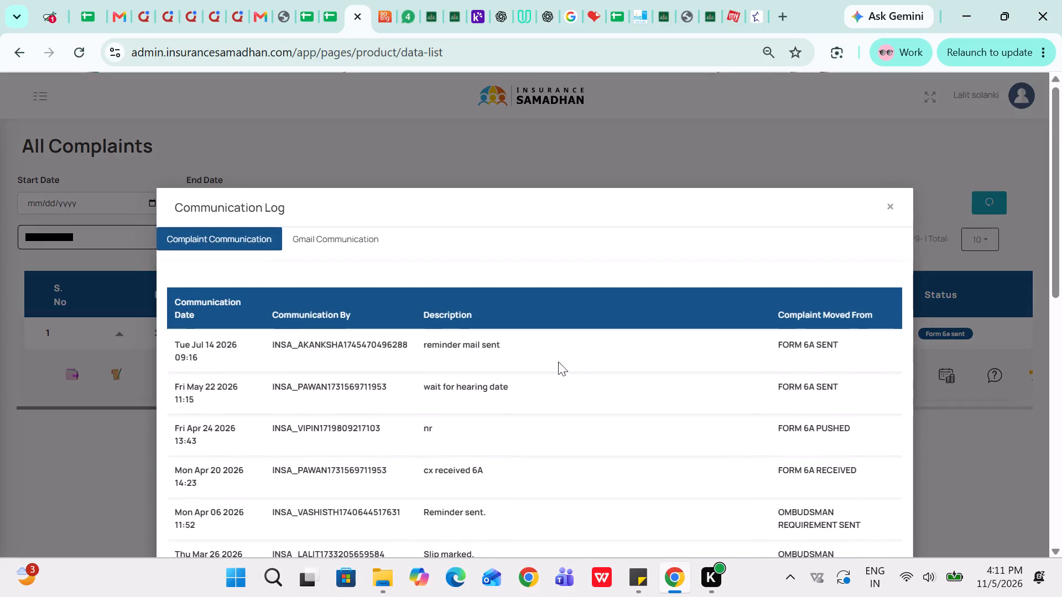
Recheck the most recent entry in the Form 6a sent complaint's communication log, then close the log.
left_click(432, 132)
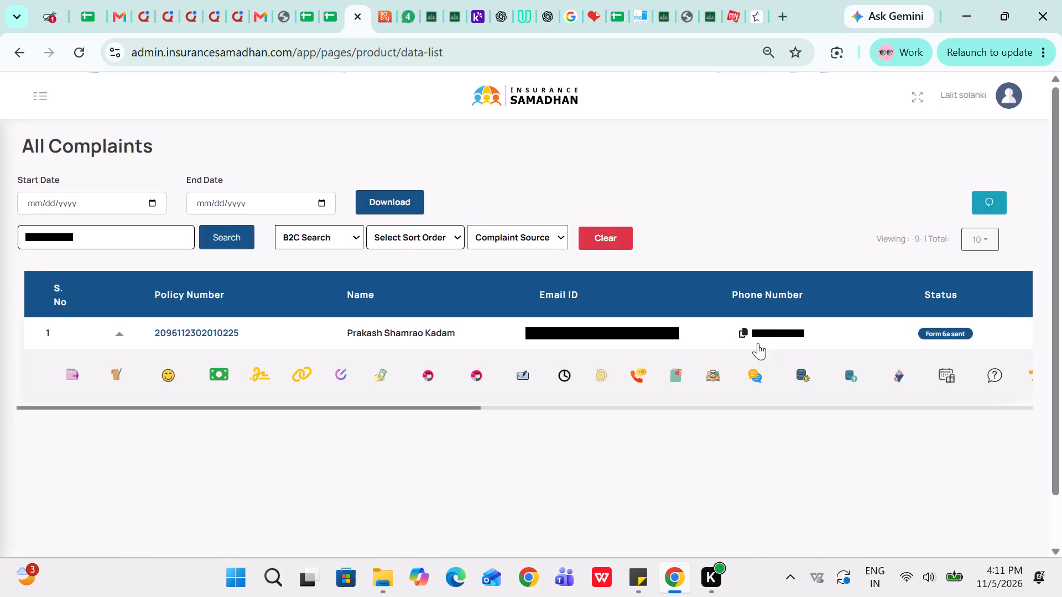
left_click(759, 378)
left_click_drag(551, 341, 444, 348)
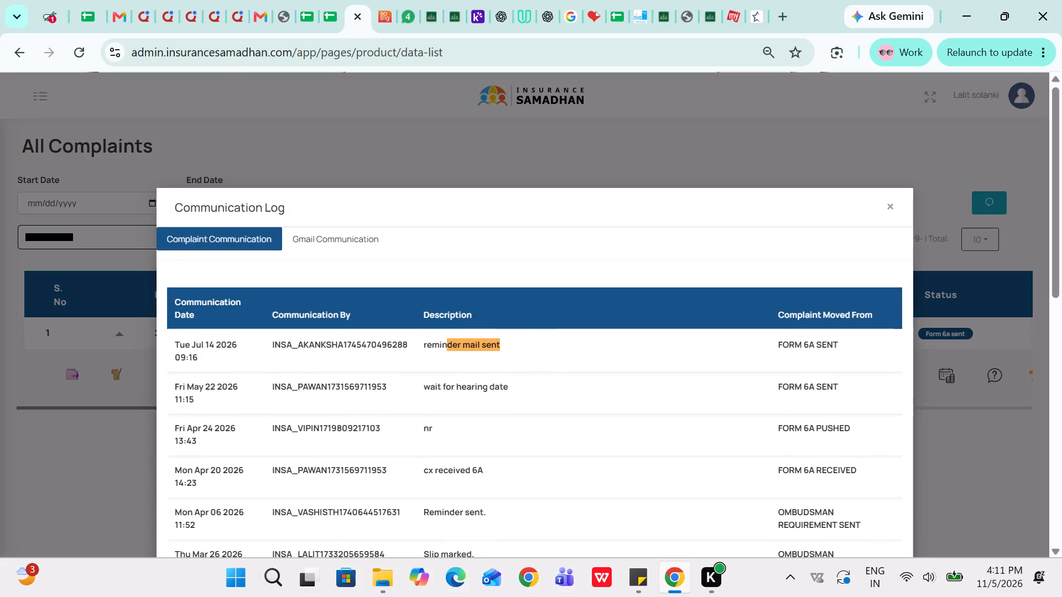
left_click_drag(444, 348, 412, 348)
left_click(386, 116)
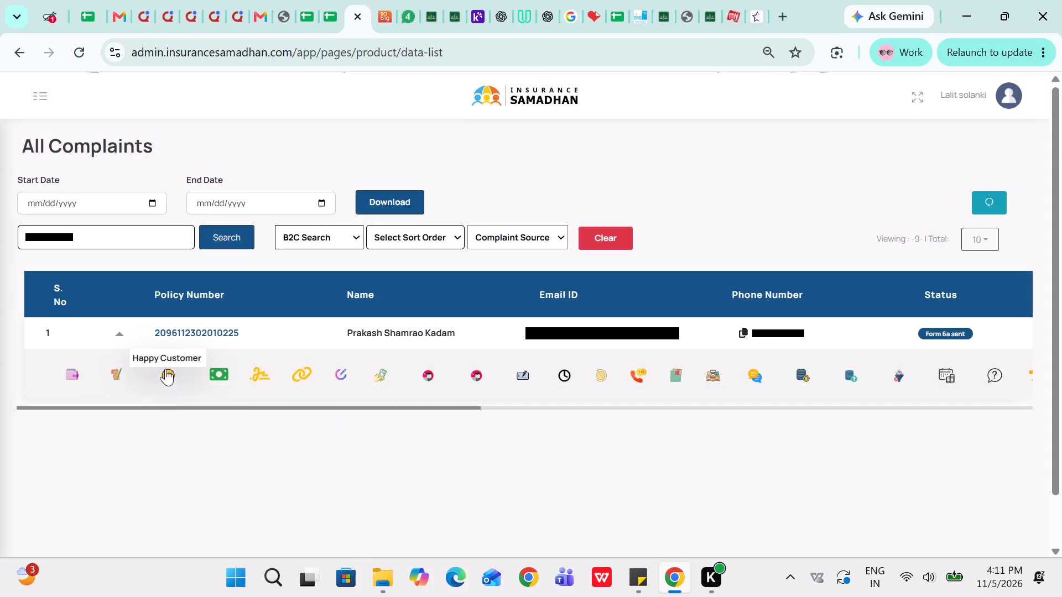
Copy the customer's phone number from the Form 6a sent complaint and enter it as the number to call in the Smartflo dialer.
left_click(110, 331)
left_click(665, 427)
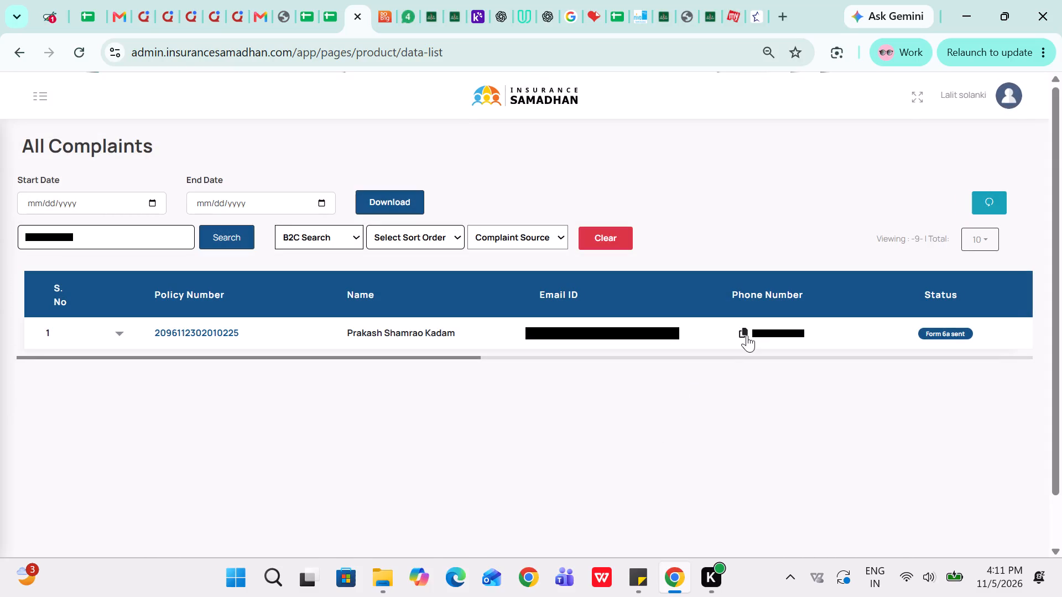
left_click(747, 335)
left_click(384, 0)
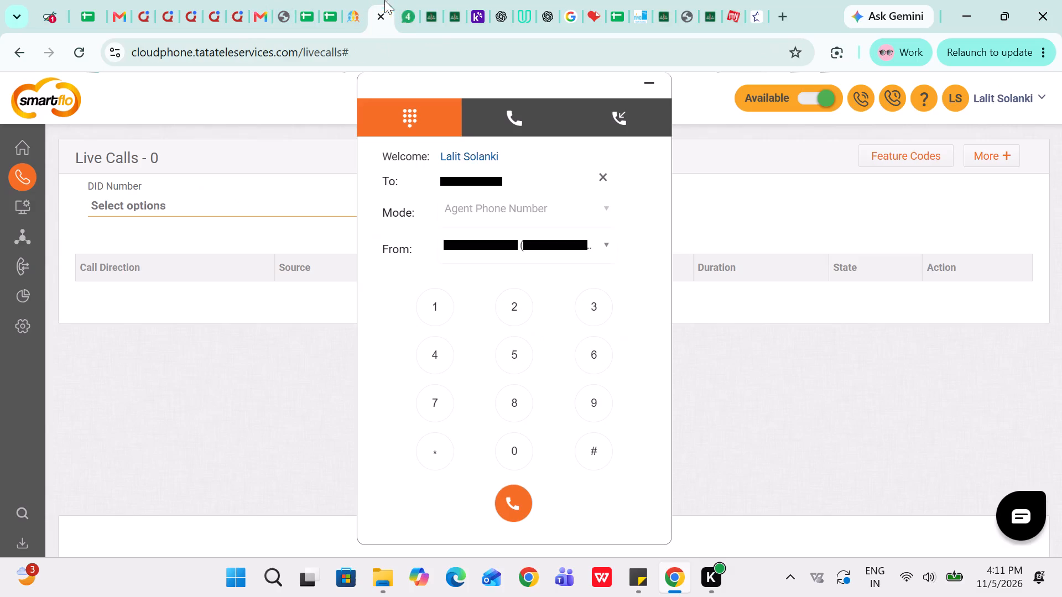
double_click(489, 187)
key("ctrl+v")
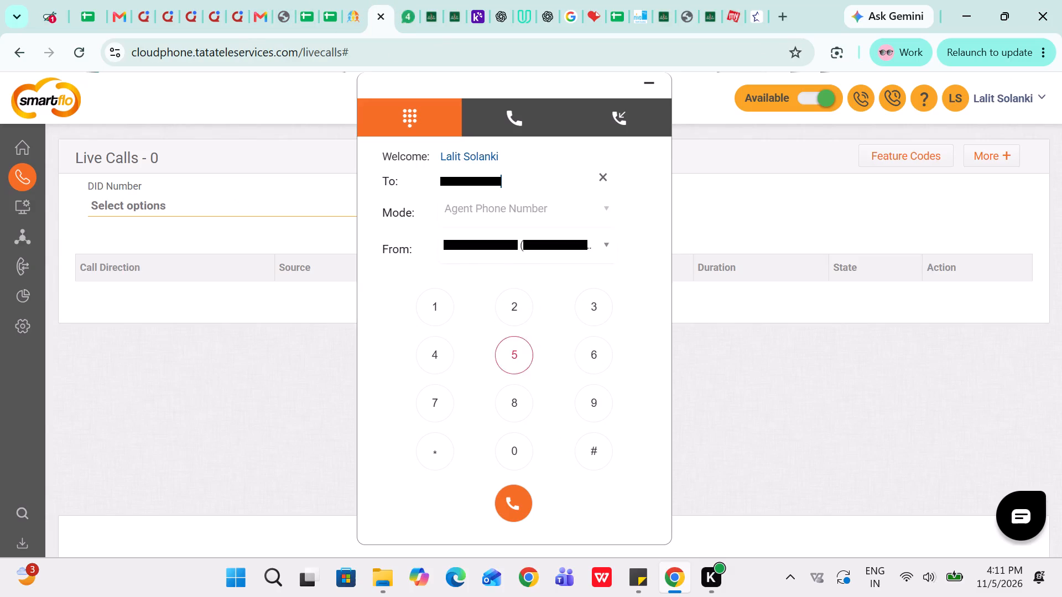
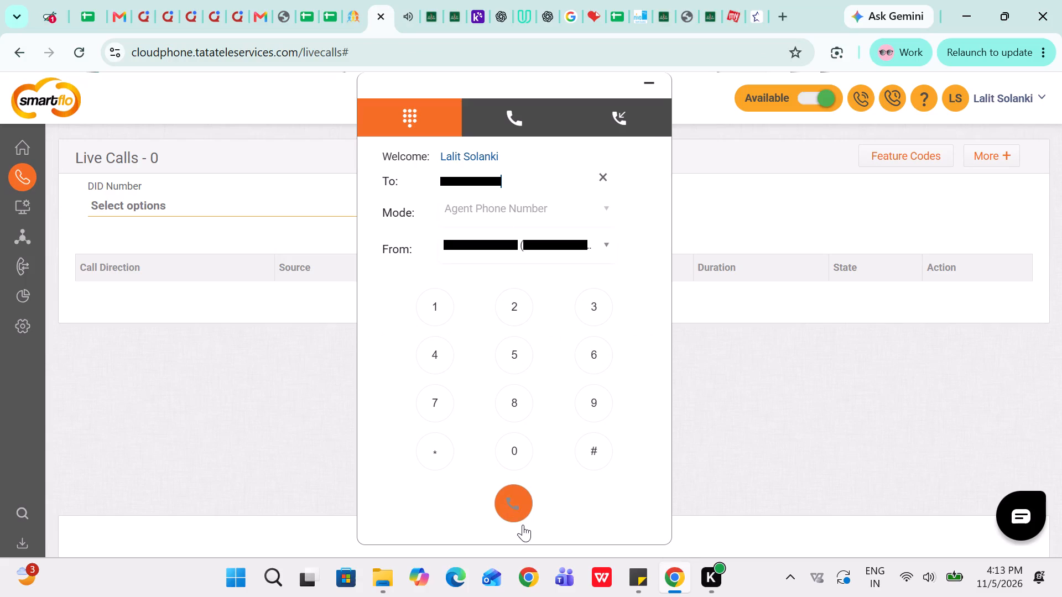
Place an outgoing call to the phone number already entered in the dialer.
left_click(516, 506)
left_click(833, 448)
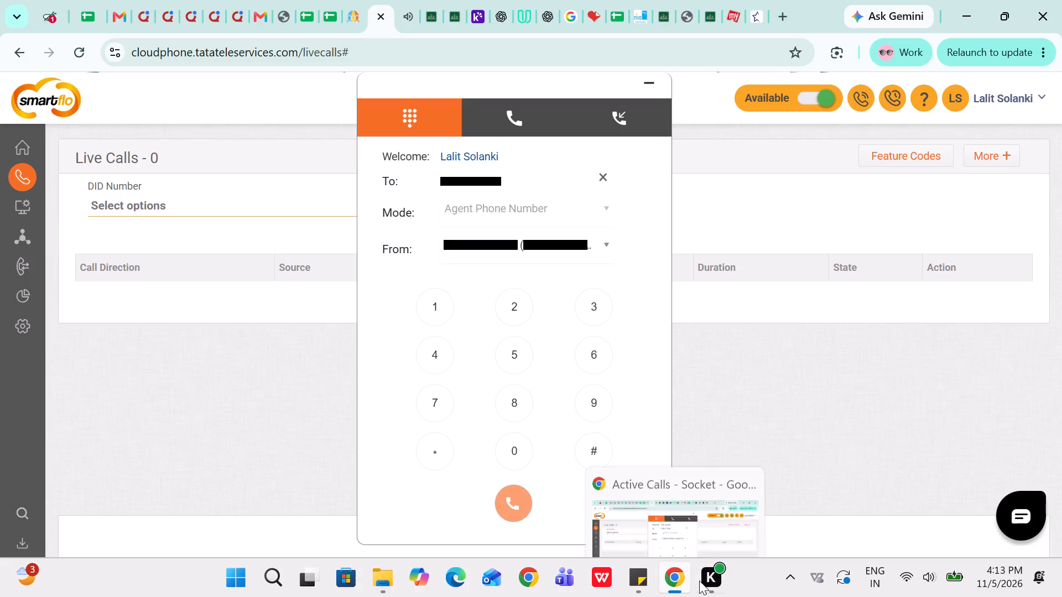
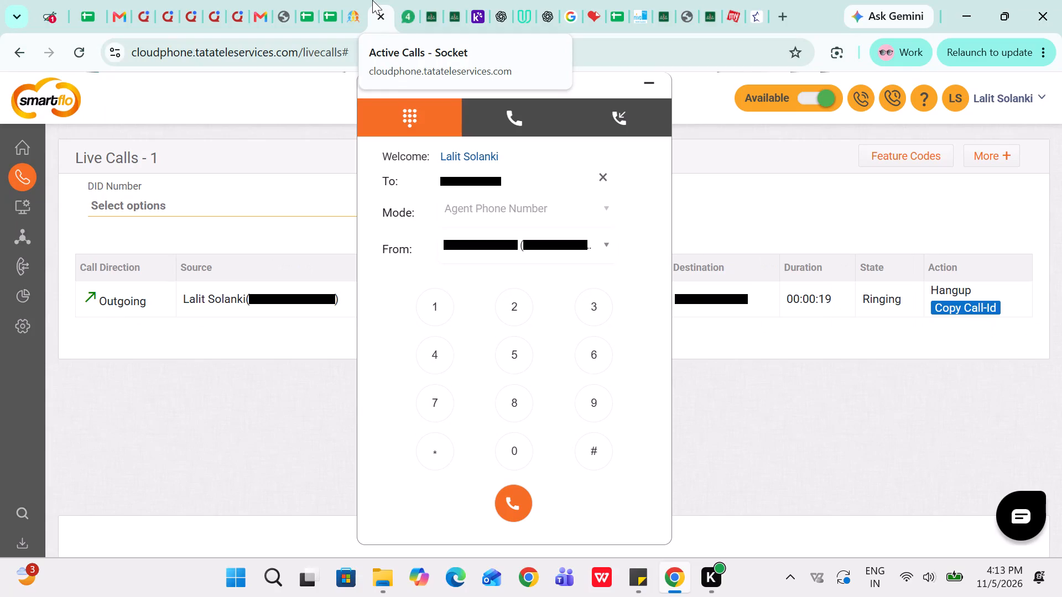
left_click(321, 0)
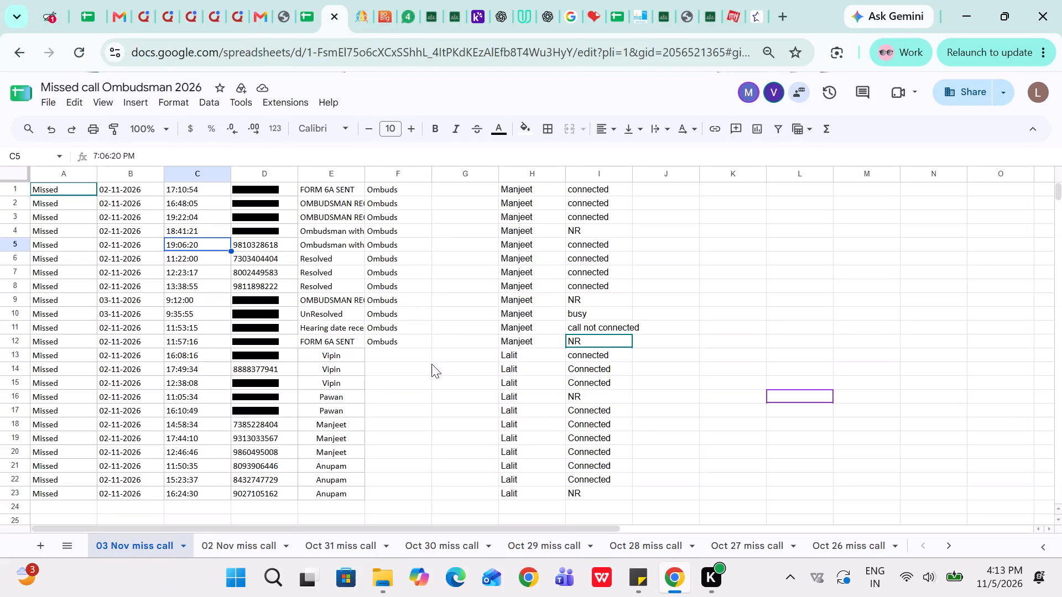
left_click(75, 46)
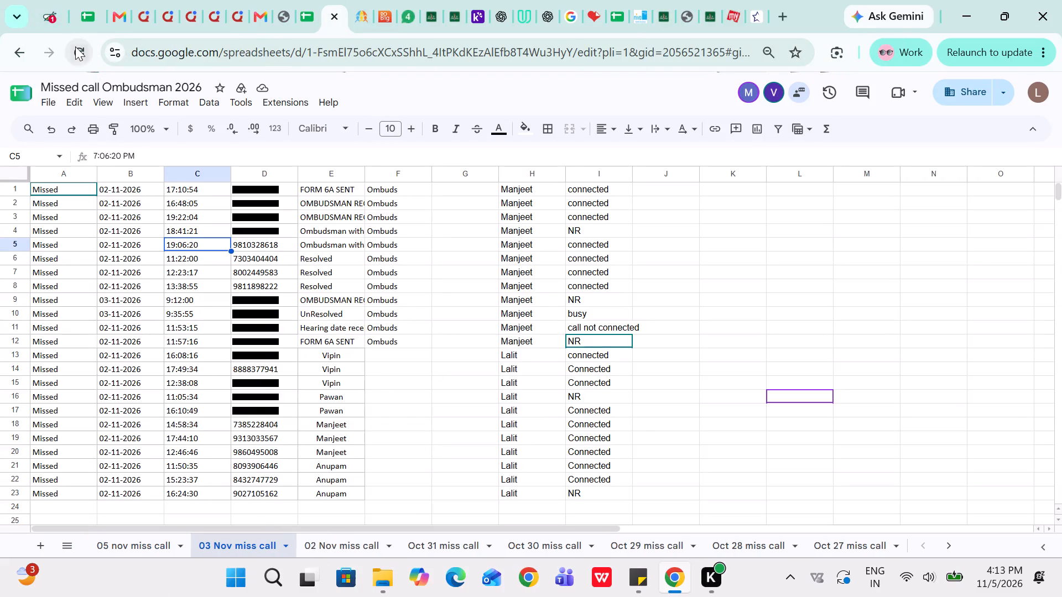
left_click(148, 543)
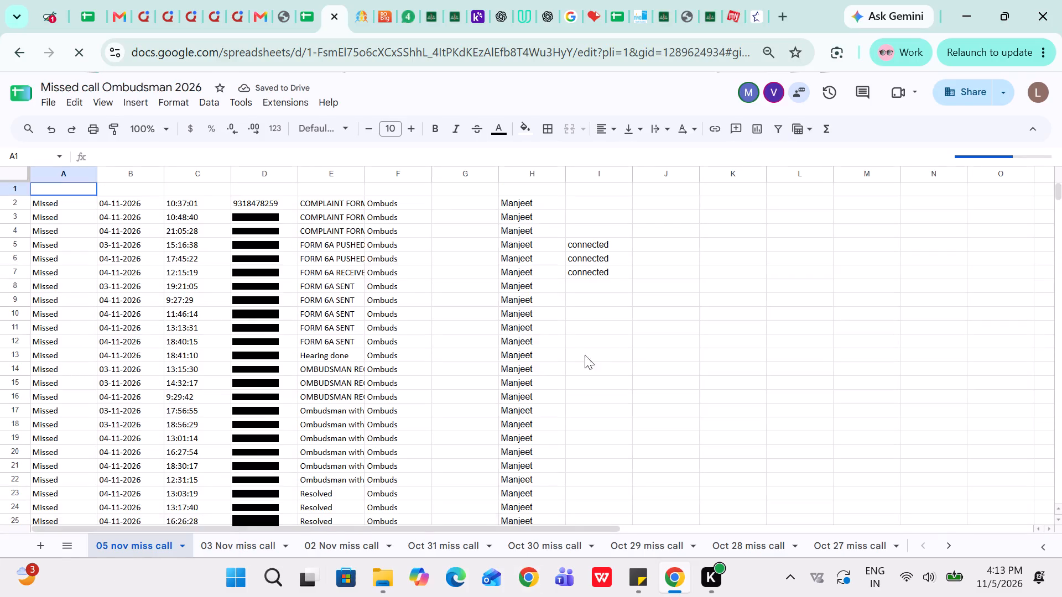
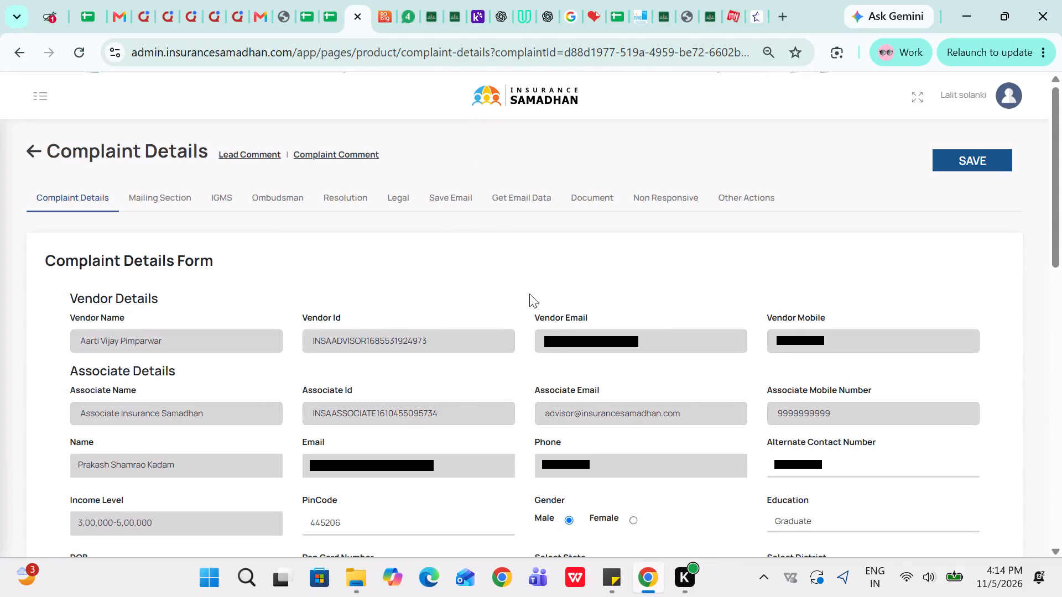
Highlight the vendor email and vendor ID in the complaint's vendor details.
left_click_drag(660, 349, 426, 350)
left_click(503, 283)
left_click_drag(689, 342, 405, 341)
left_click_drag(454, 343, 225, 329)
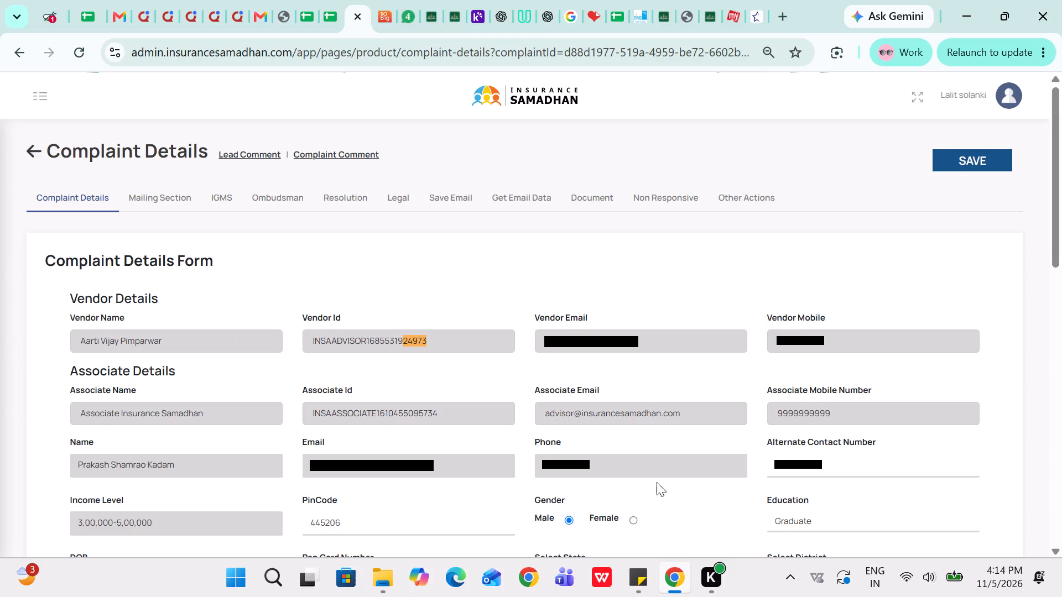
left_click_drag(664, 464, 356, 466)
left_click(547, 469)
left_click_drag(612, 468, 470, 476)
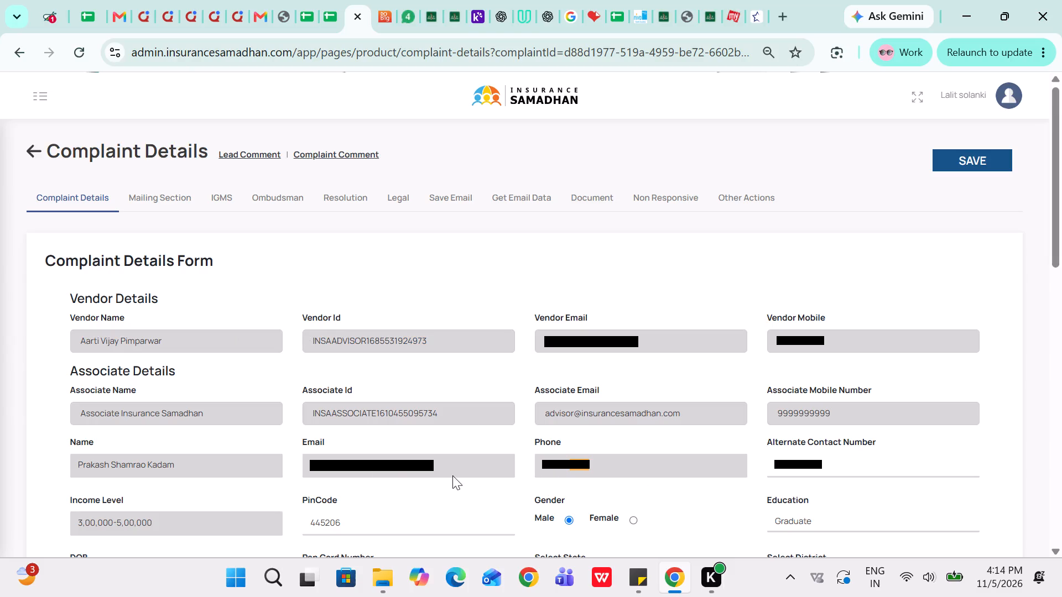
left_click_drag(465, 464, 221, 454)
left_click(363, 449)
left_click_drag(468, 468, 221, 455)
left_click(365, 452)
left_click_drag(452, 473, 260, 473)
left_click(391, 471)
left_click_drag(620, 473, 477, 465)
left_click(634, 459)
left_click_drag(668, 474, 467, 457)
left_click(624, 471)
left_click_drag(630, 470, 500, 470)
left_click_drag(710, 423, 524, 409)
Copy the complaint's alternate contact number into the Smartflo dialer, replacing the number there, and place the call.
left_click_drag(855, 470, 773, 470)
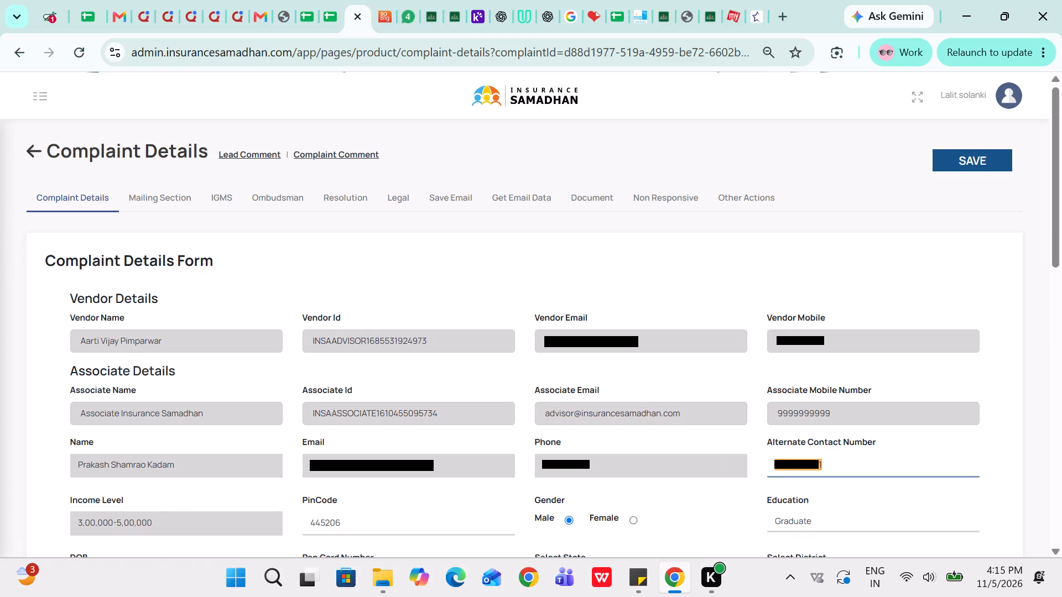
key("ctrl+c")
left_click(384, 0)
double_click(474, 184)
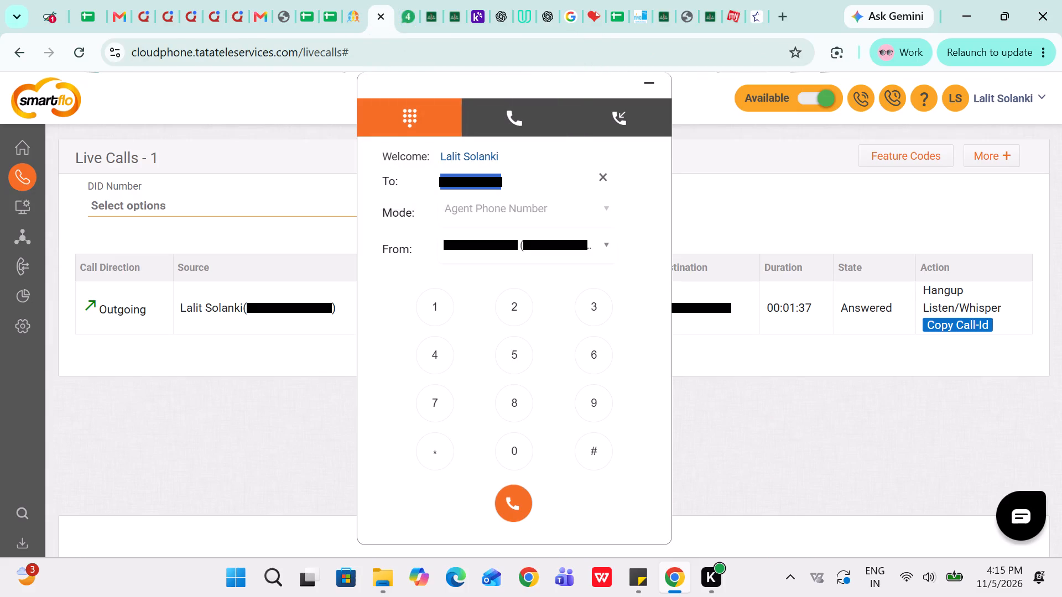
key("ctrl+v")
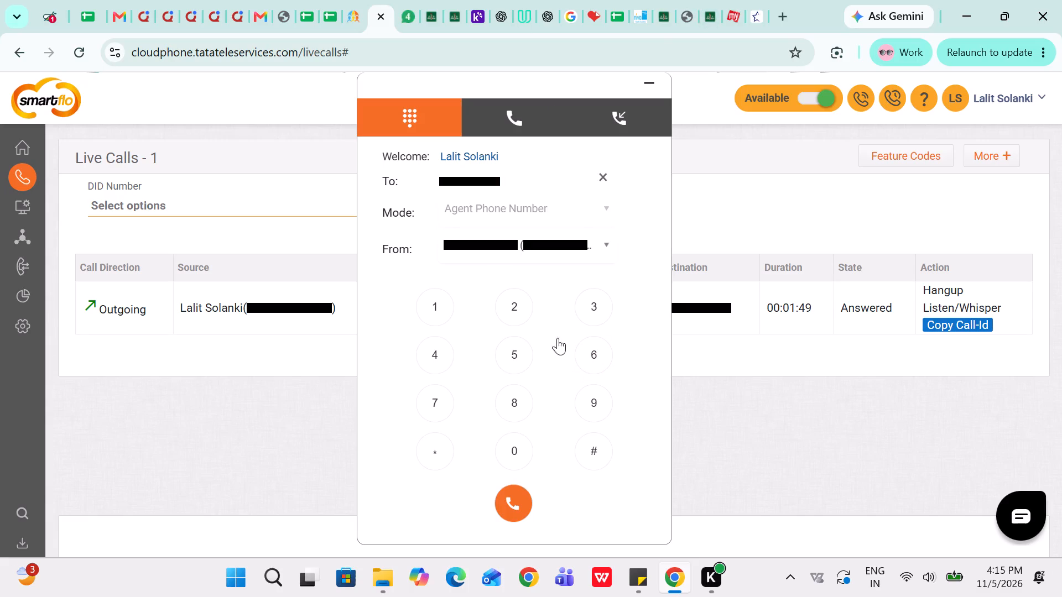
left_click(512, 510)
left_click(970, 479)
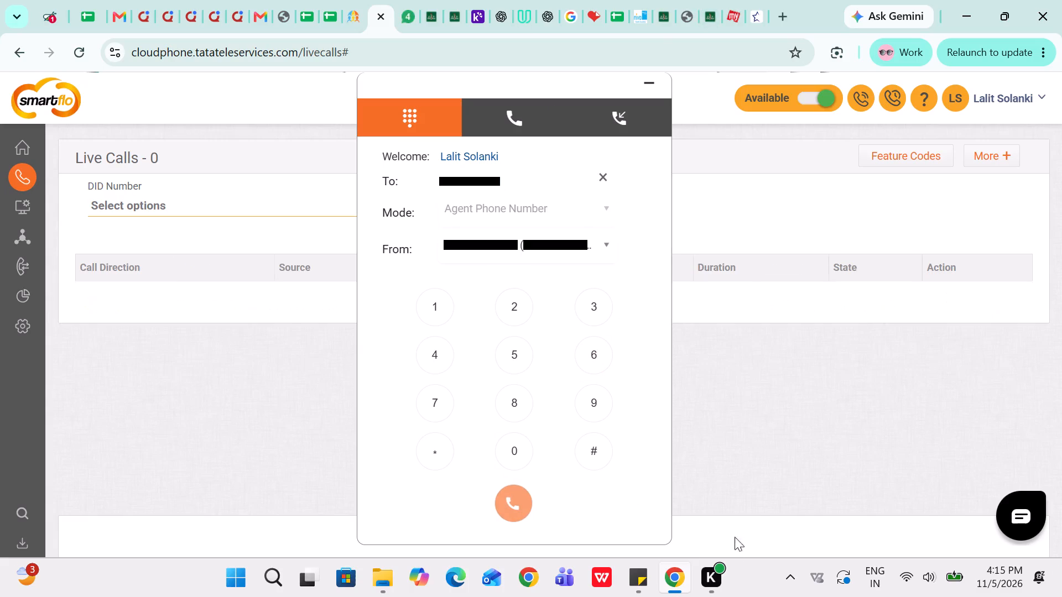
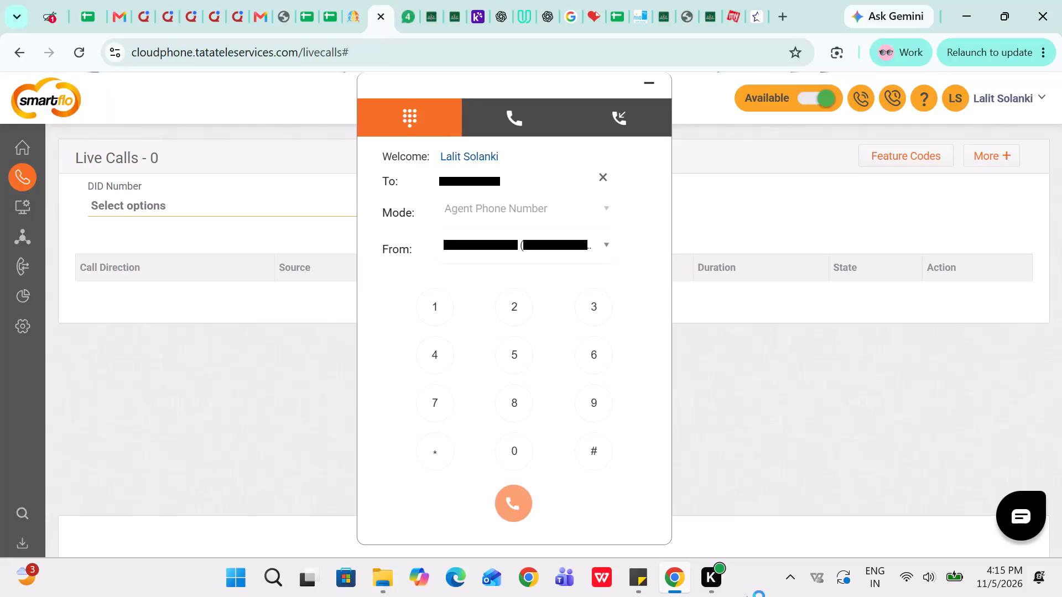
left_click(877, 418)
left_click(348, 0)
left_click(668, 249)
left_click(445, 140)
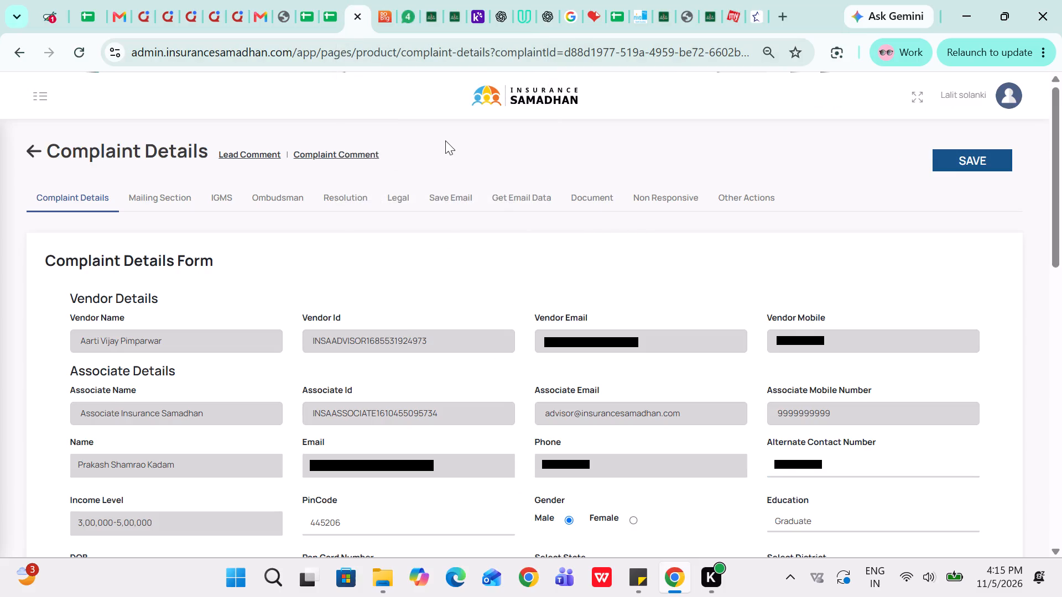
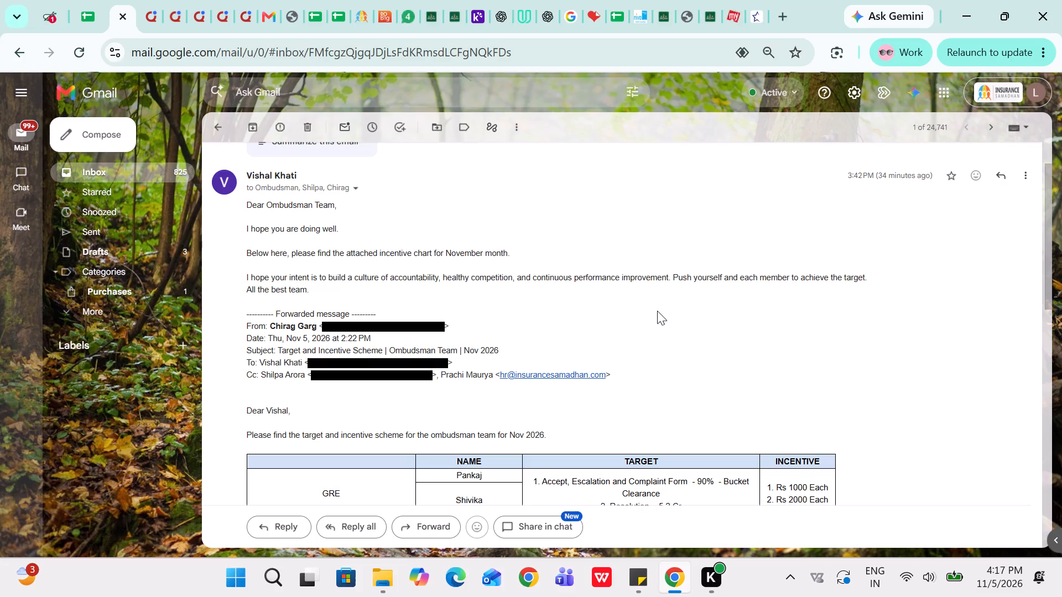
Read through the forwarded Nov 2026 target and incentive scheme email, including the target table for the Ombudsman team.
scroll(657, 311, "down", 1)
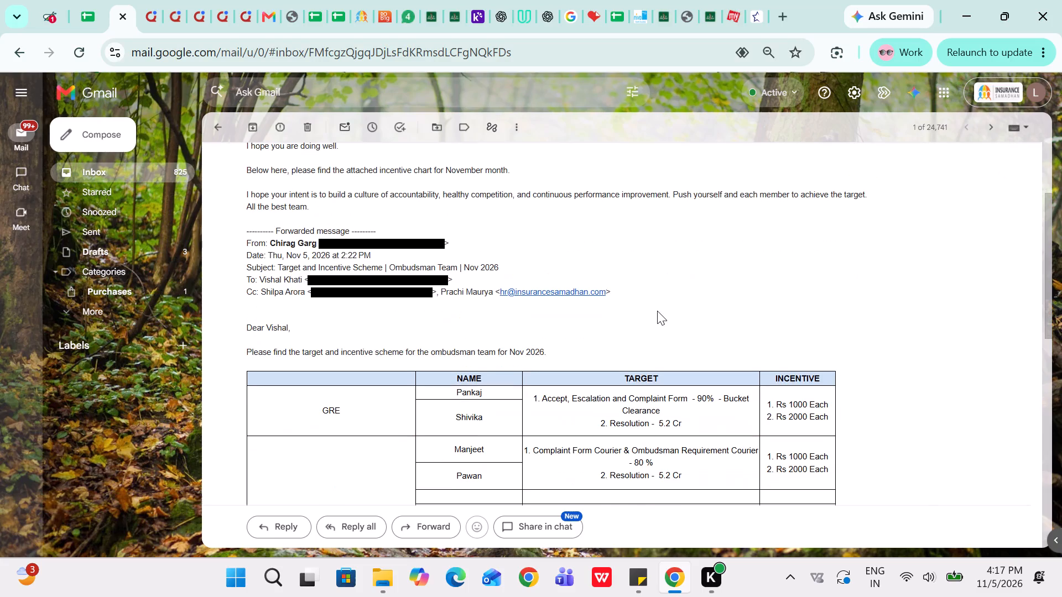
scroll(657, 312, "down", 2)
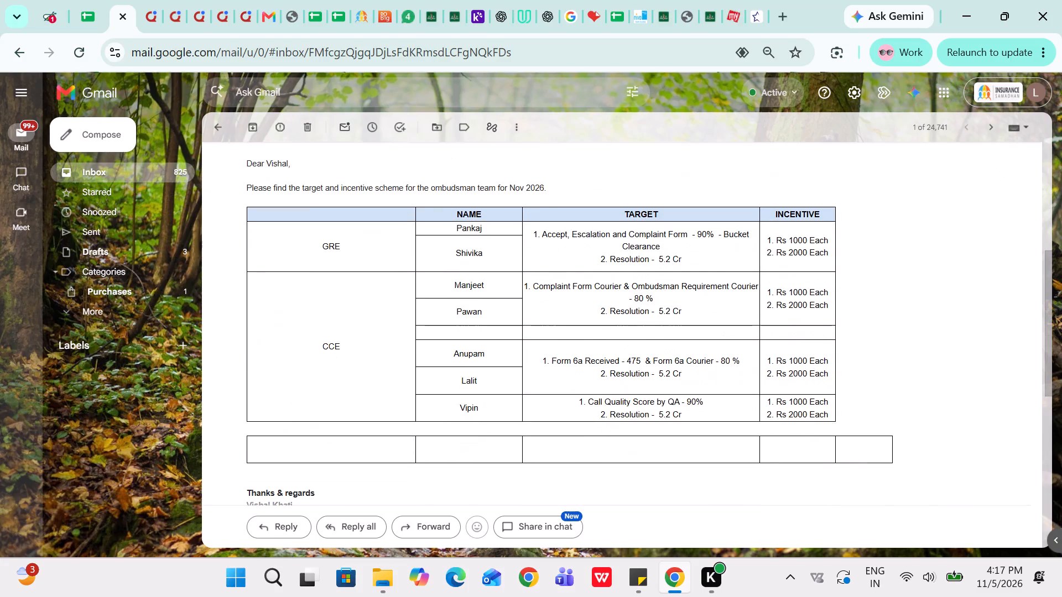
scroll(657, 312, "up", 3)
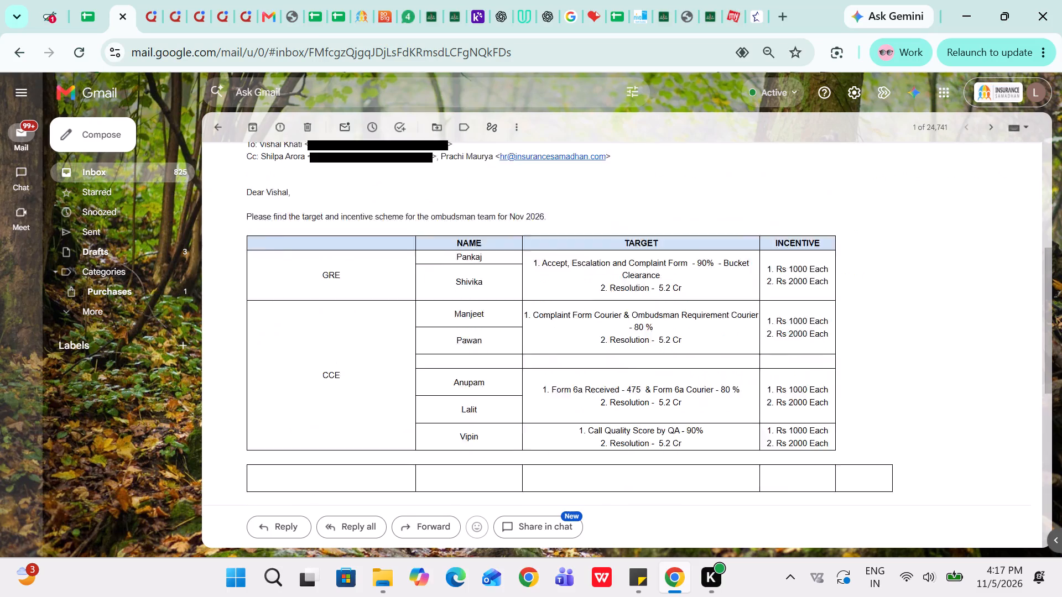
left_click_drag(574, 437, 275, 441)
left_click(705, 525)
left_click_drag(571, 445, 308, 416)
left_click(514, 417)
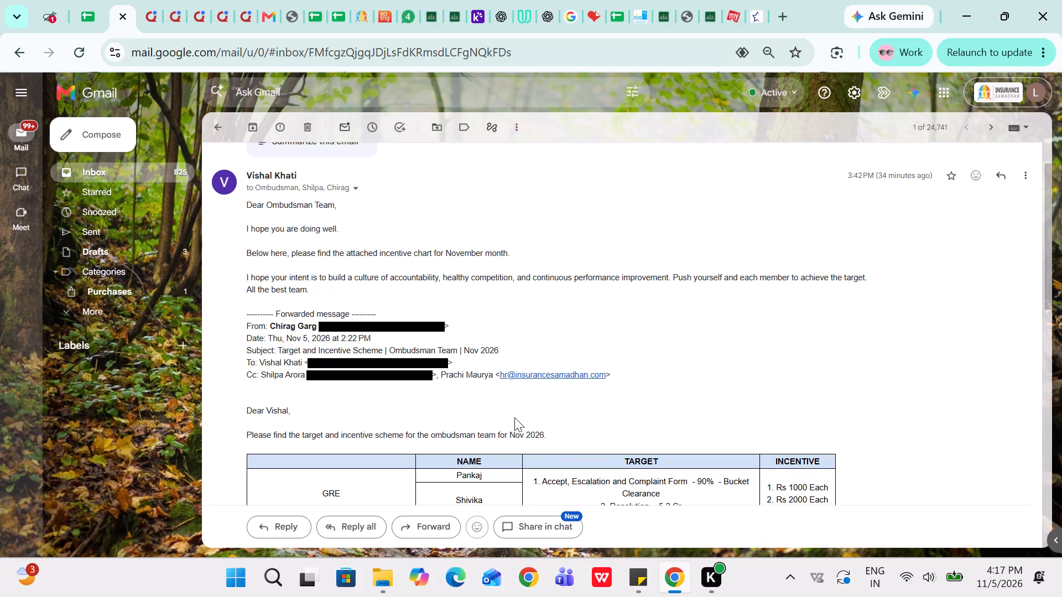
left_click(915, 280)
scroll(601, 230, "up", 5)
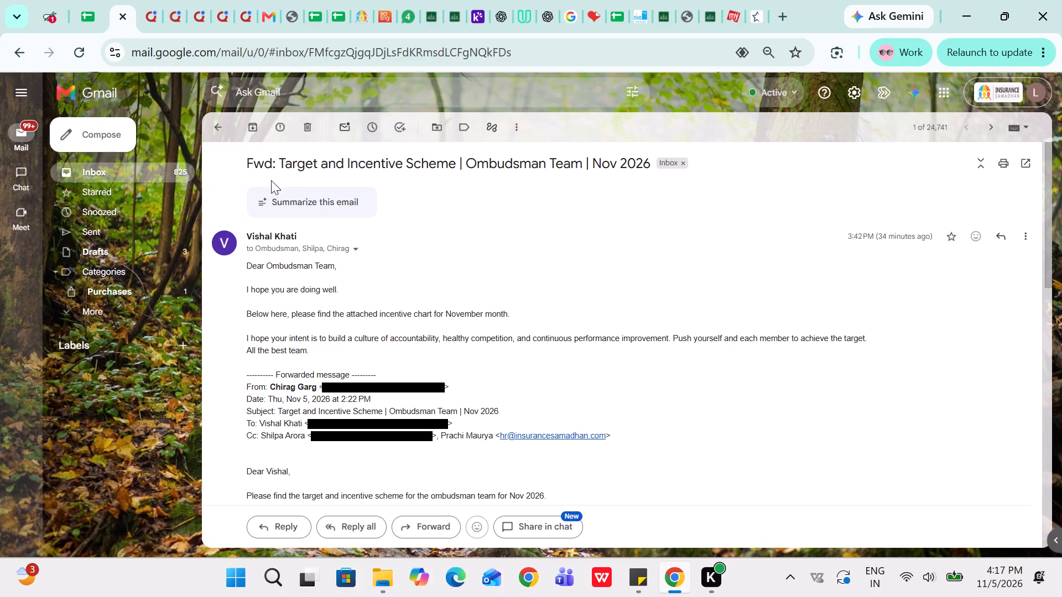
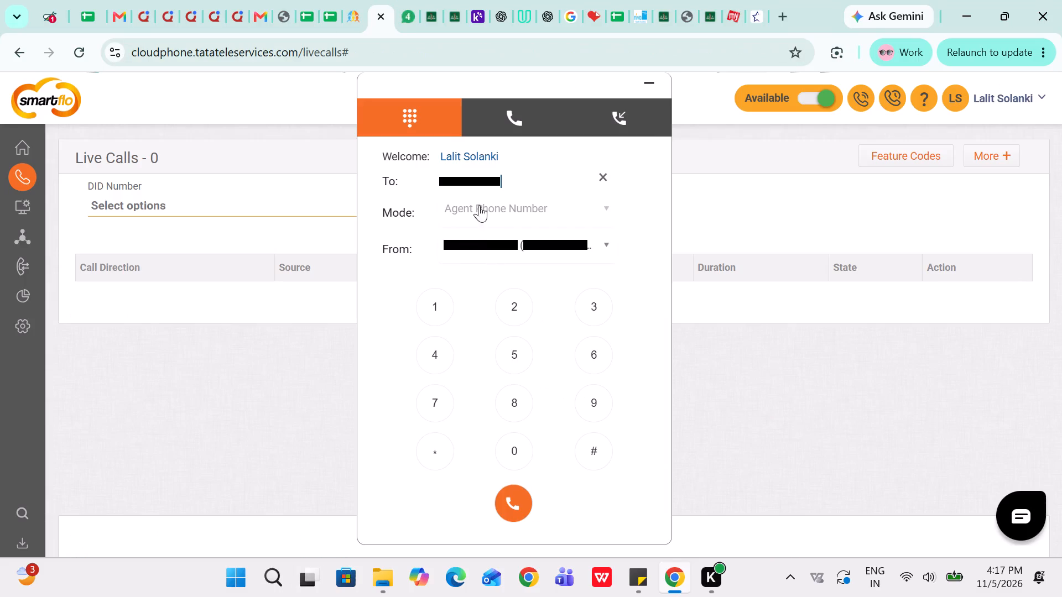
Place an outgoing call to the customer number already entered in the cloud phone dialer.
left_click(507, 498)
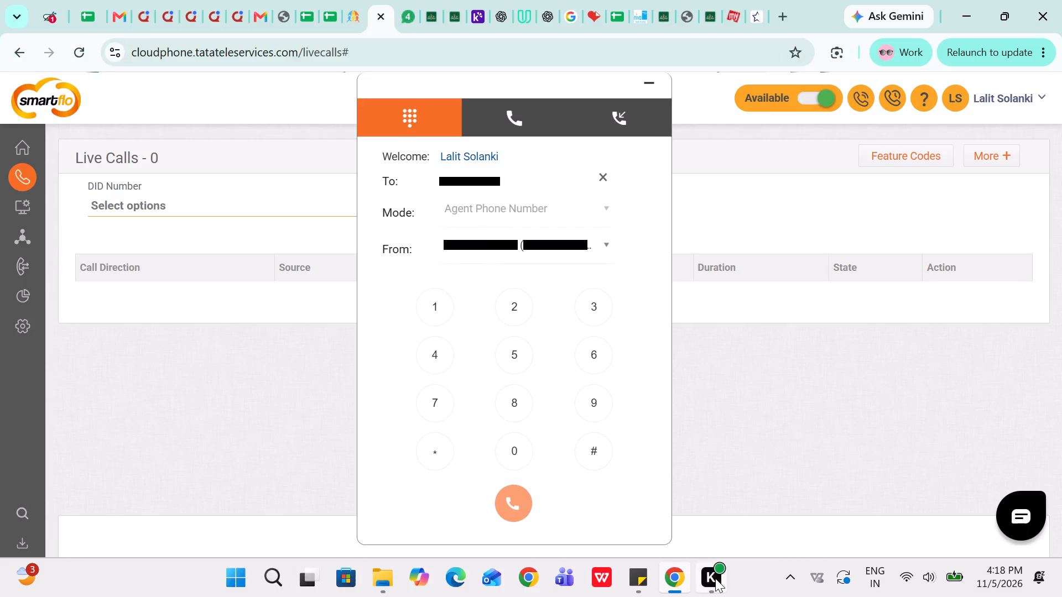
left_click(960, 357)
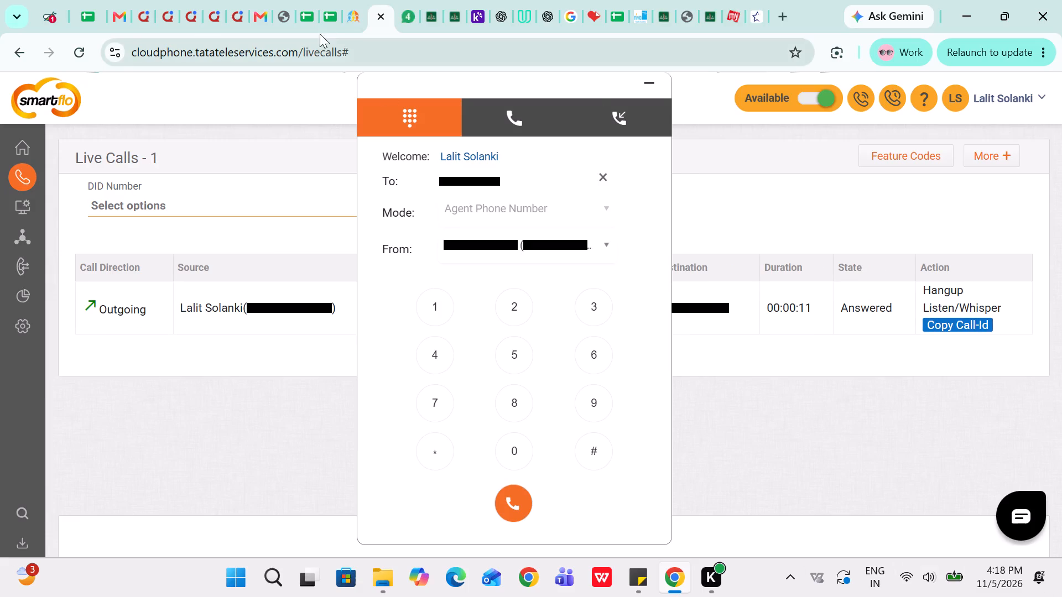
left_click(360, 0)
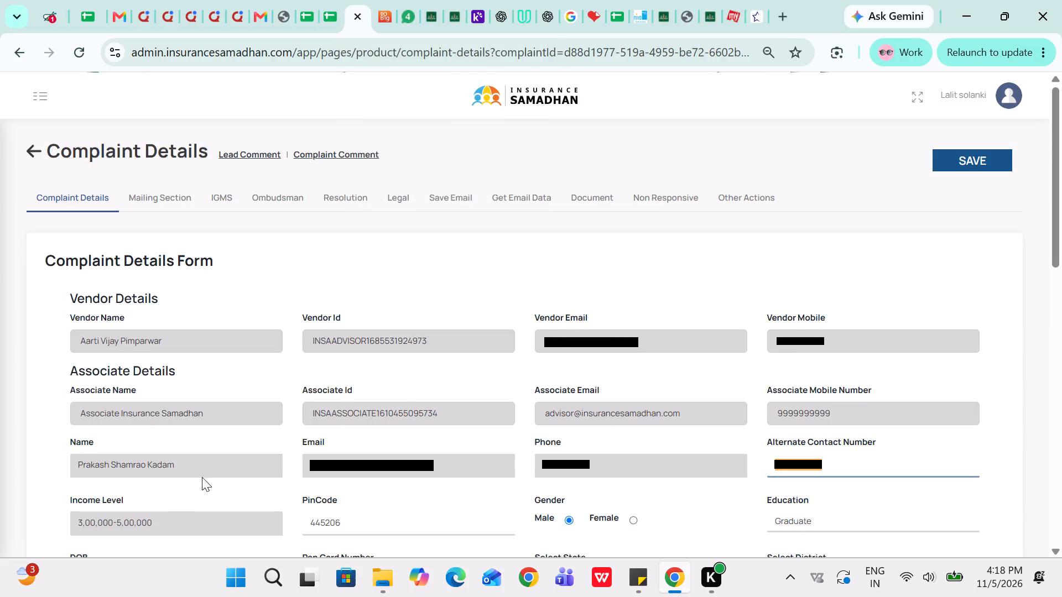
left_click_drag(466, 462, 191, 477)
left_click(422, 473)
left_click_drag(655, 471, 642, 475)
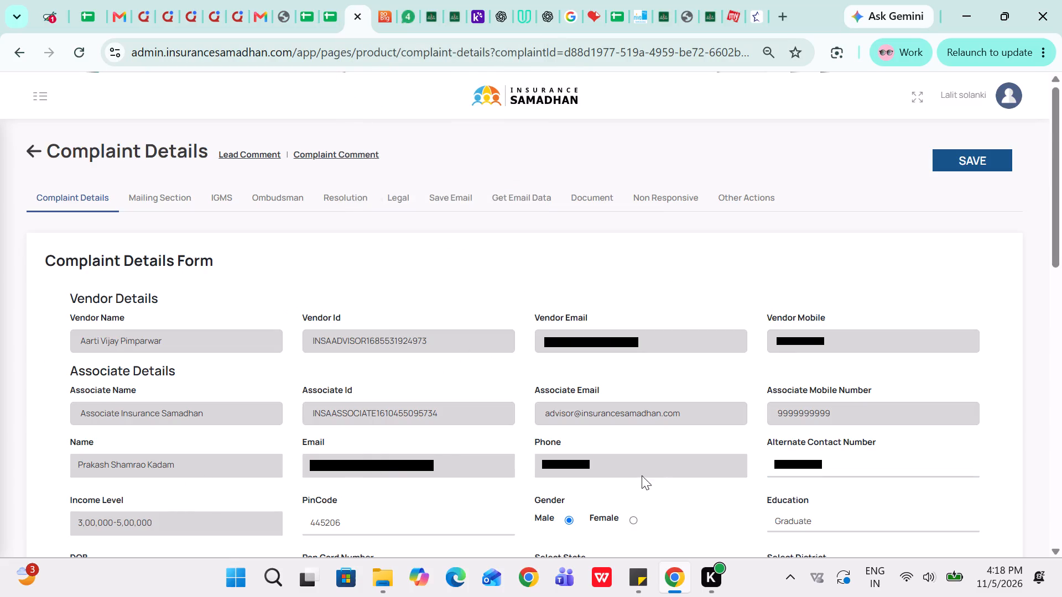
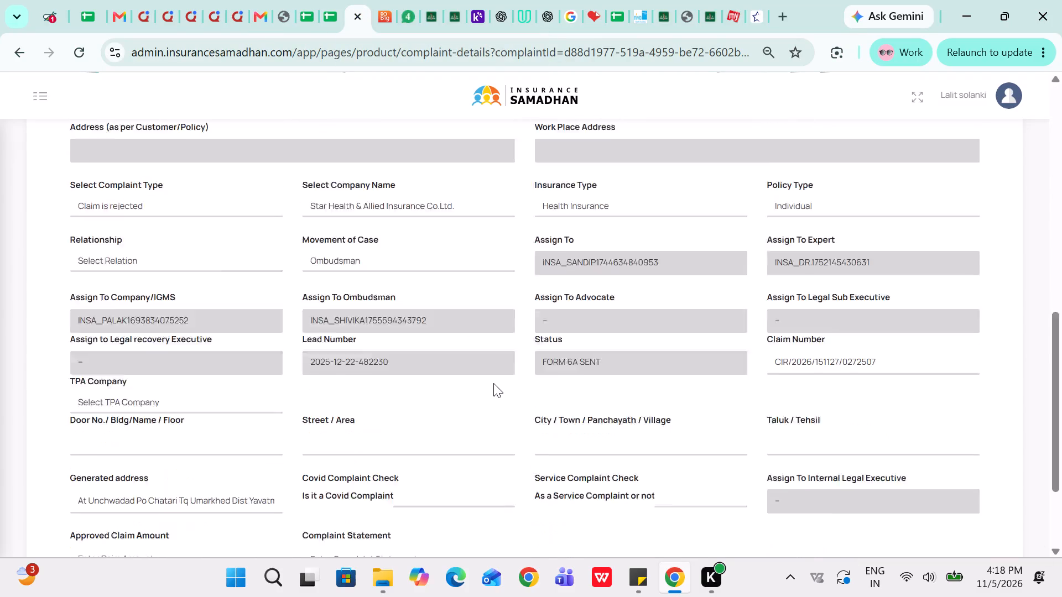
Open the complaint's Ombudsman section and check its Form 6A data, including the Ombudsman complaint number.
scroll(493, 383, "up", 14)
left_click(277, 197)
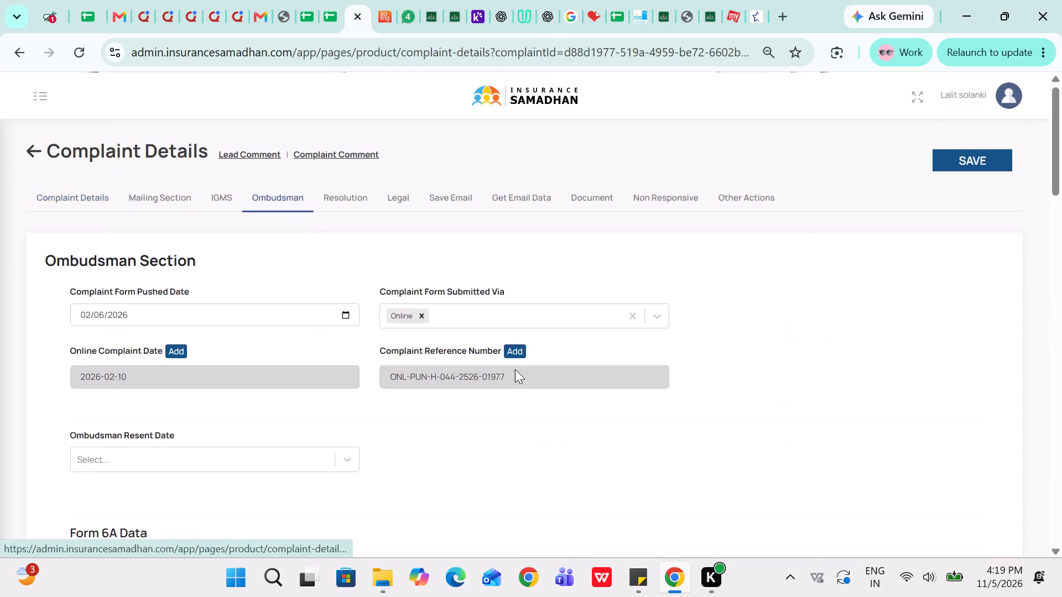
scroll(515, 369, "down", 5)
left_click_drag(897, 306, 695, 308)
left_click(800, 357)
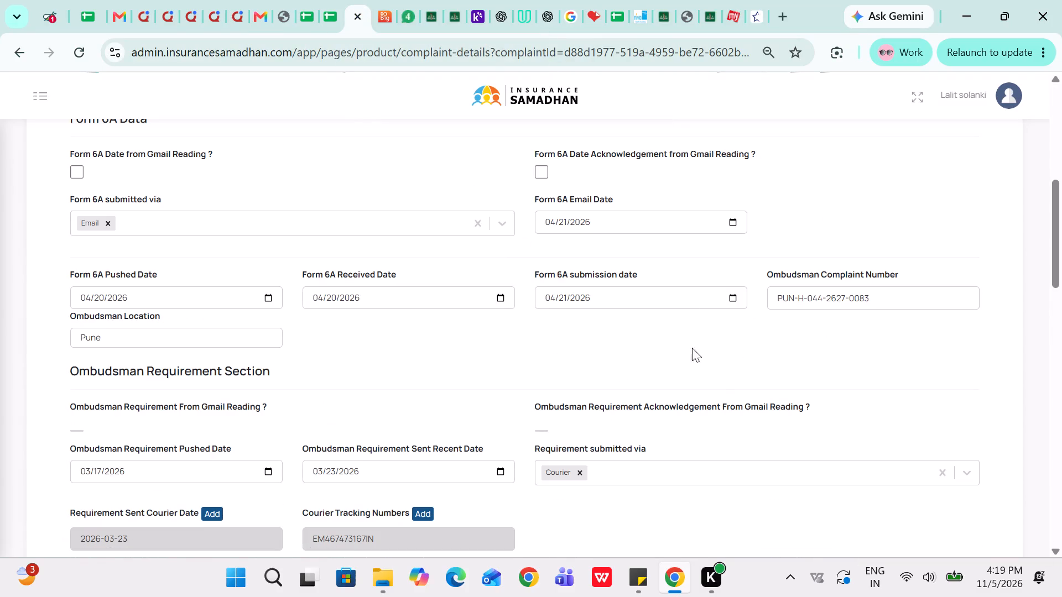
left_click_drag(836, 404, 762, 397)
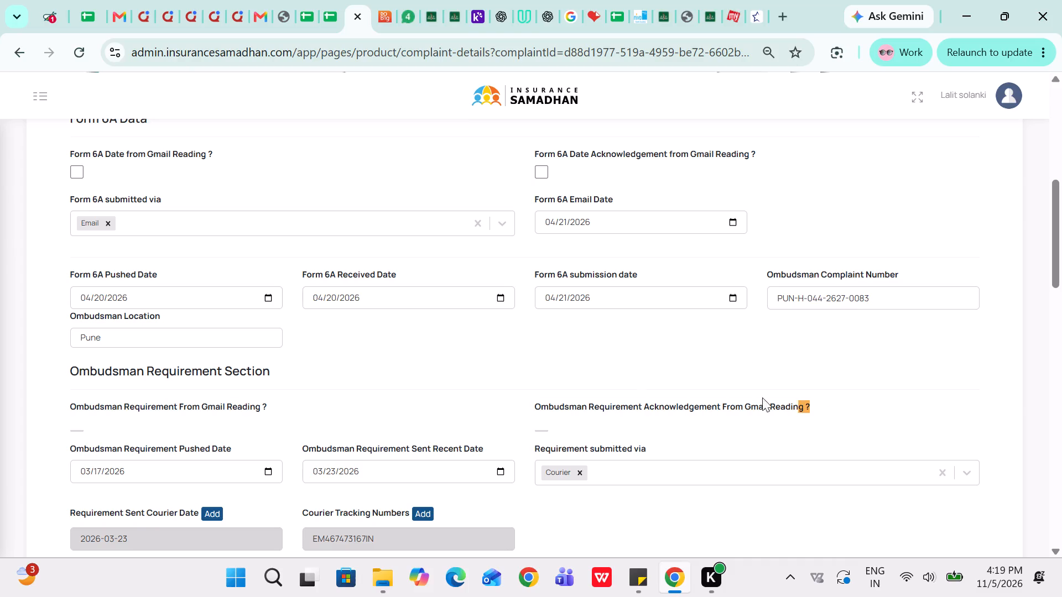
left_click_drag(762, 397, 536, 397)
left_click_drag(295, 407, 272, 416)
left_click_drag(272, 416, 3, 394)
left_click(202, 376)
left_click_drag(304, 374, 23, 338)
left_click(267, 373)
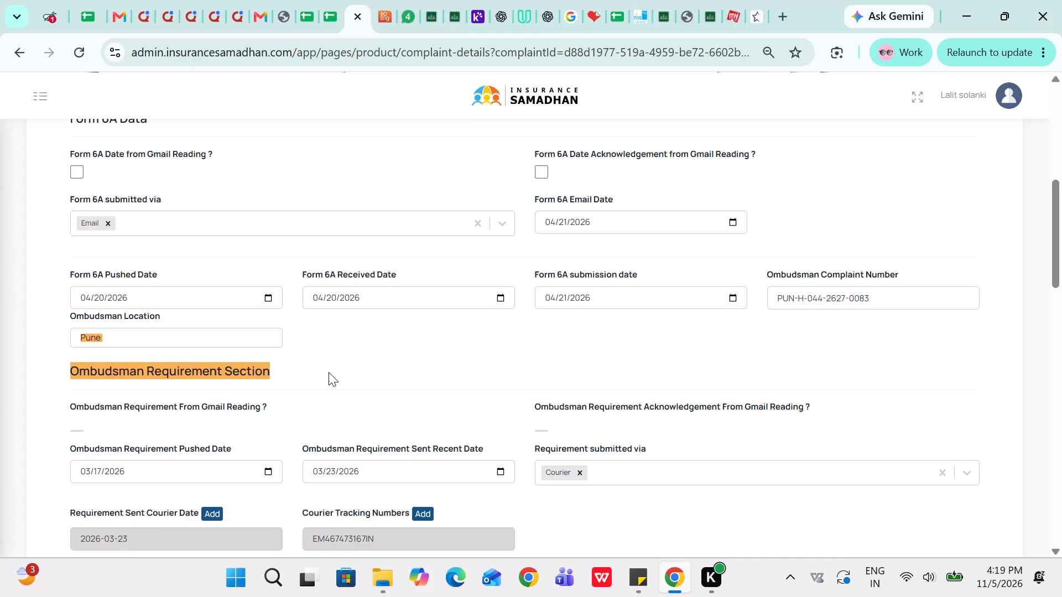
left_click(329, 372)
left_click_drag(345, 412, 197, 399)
Switch the complaint record from its Ombudsman section to the Complaint Details section.
scroll(268, 348, "up", 6)
left_click(64, 191)
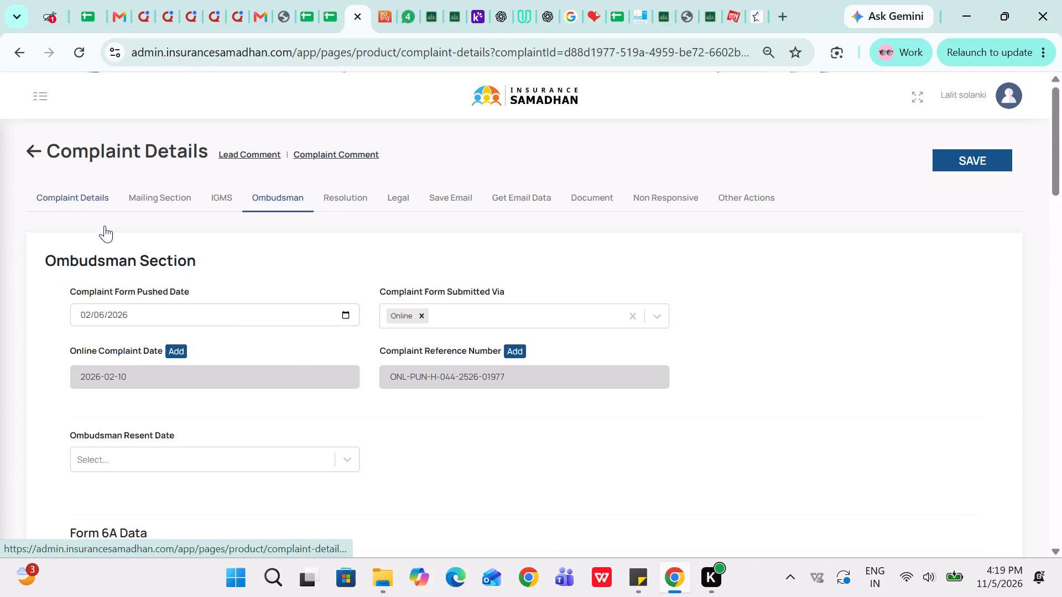
Return from the complaint record to the All Complaints list and look over the searched complaint's row.
scroll(419, 328, "down", 4)
scroll(199, 381, "up", 14)
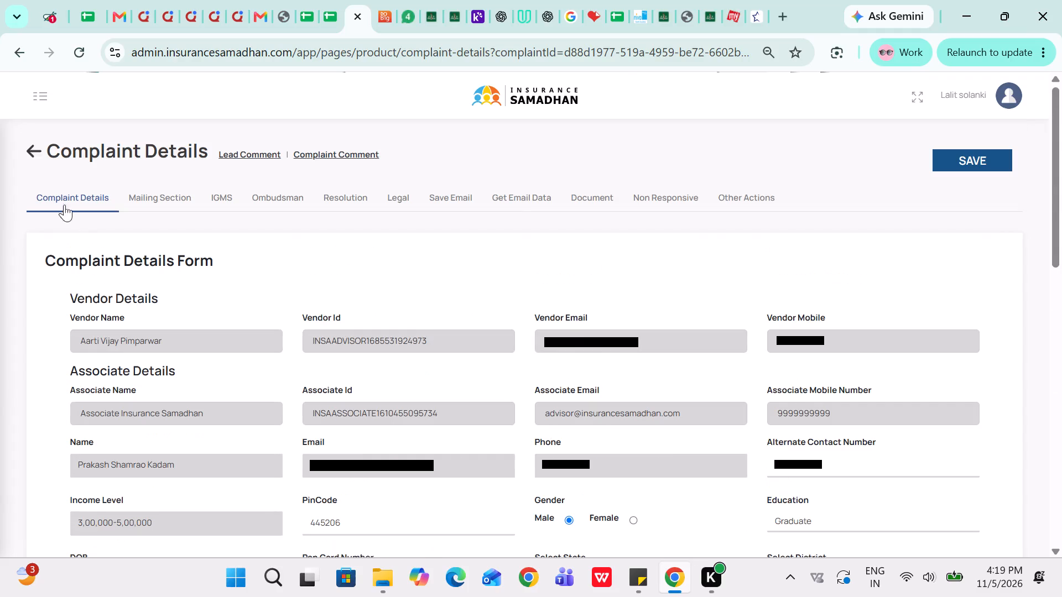
left_click(29, 148)
left_click(585, 168)
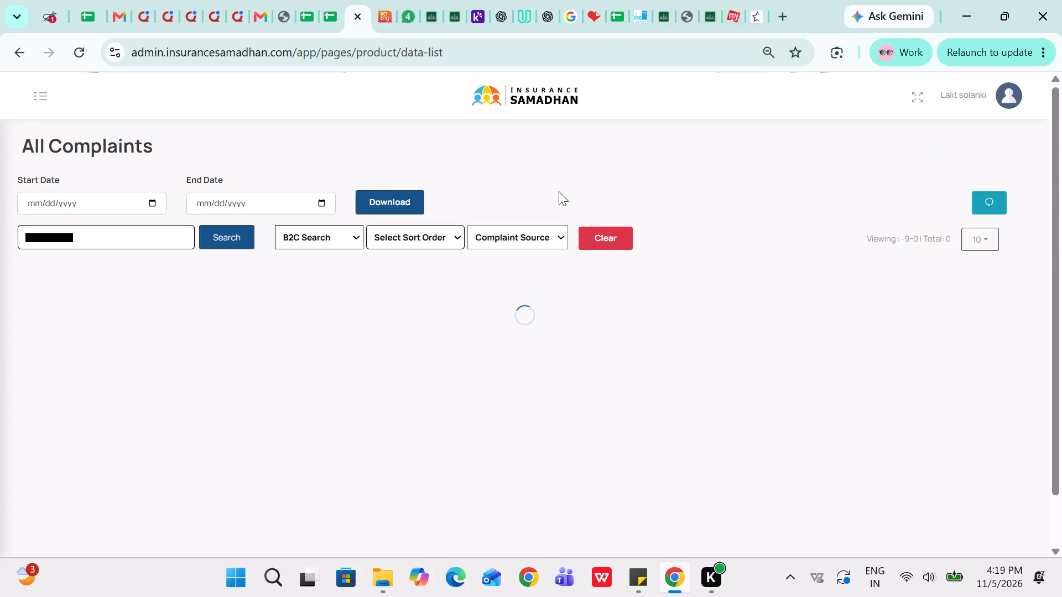
scroll(720, 347, "left", 1)
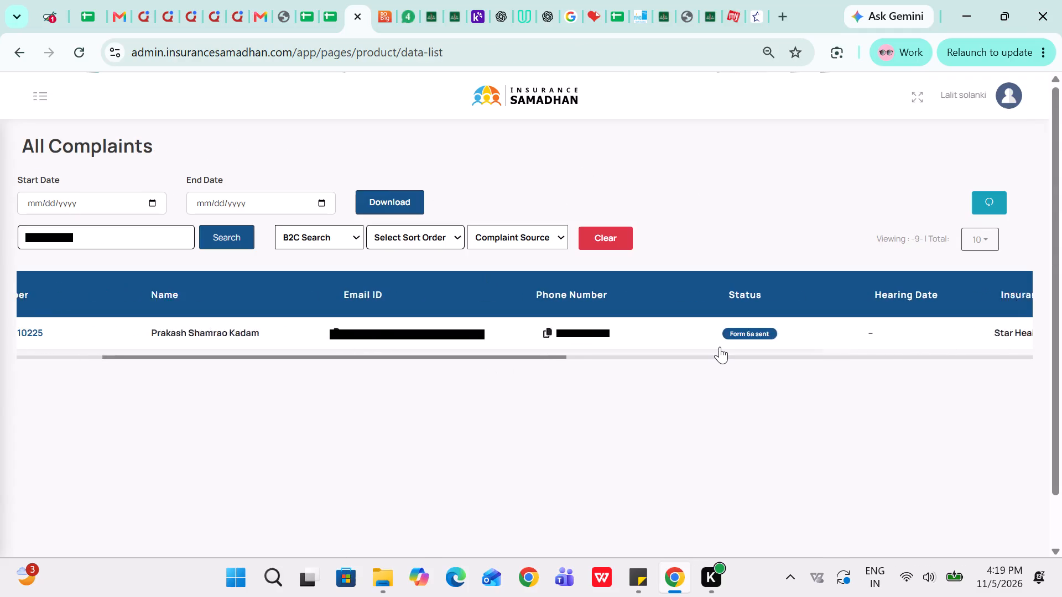
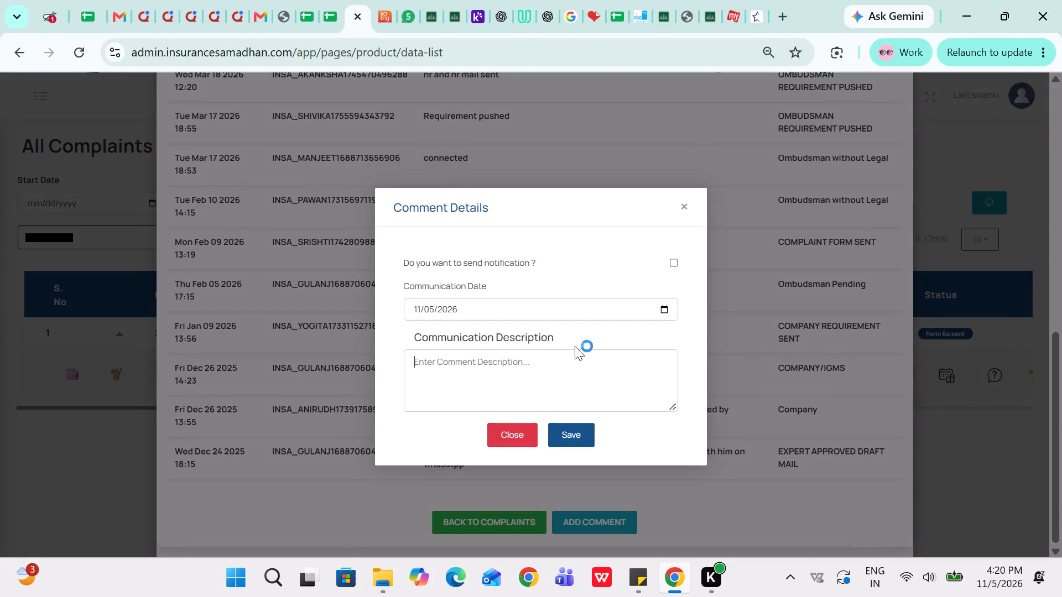
Write the complaint comment's communication description, starting with "Cx has received settlement mail from the company".
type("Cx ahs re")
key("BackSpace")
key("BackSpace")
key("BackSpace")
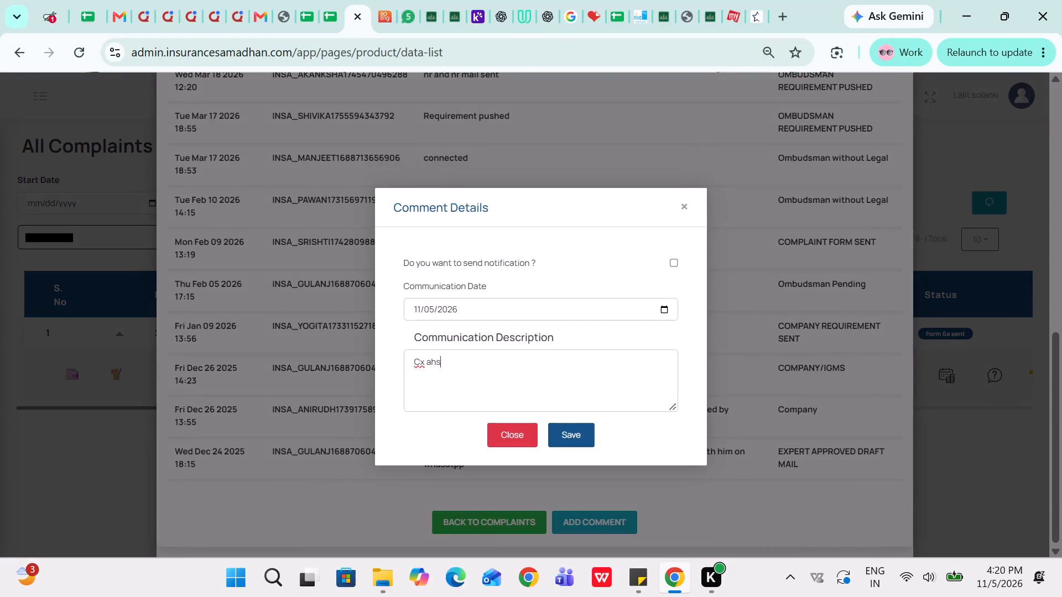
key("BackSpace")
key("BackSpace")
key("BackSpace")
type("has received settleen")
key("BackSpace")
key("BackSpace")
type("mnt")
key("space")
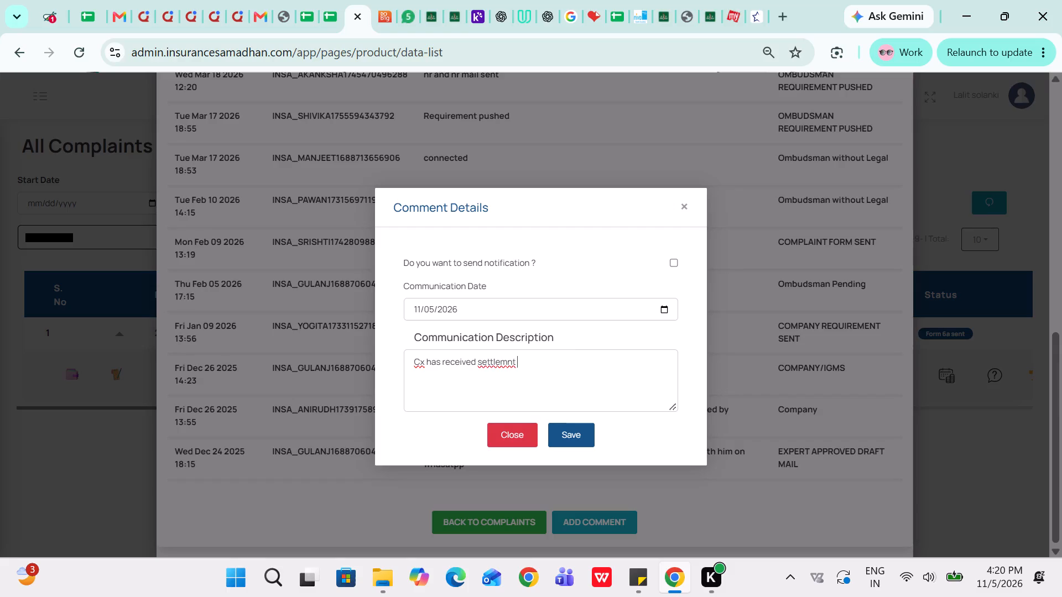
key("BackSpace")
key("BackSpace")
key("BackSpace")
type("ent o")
Complete and save the communication comment as "Cx has received settlement mail from the company // cx will forward with us.", and return to the complaints list.
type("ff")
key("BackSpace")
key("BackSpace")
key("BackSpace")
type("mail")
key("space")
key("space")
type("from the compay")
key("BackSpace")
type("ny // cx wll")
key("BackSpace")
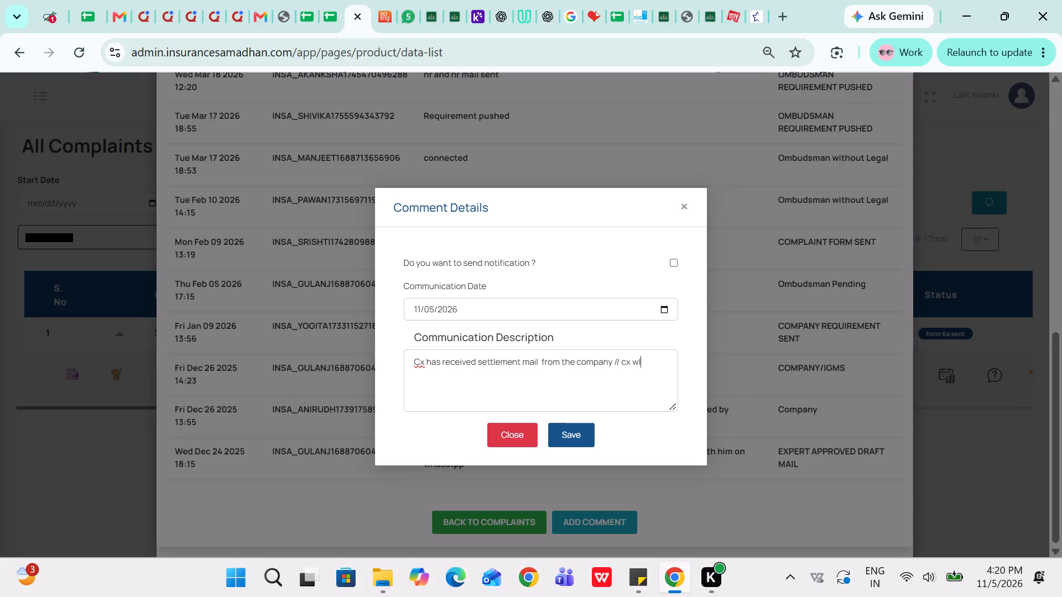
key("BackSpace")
type("ill share")
key("BackSpace")
key("BackSpace")
key("BackSpace")
key("BackSpace")
key("BackSpace")
key("BackSpace")
type("fo")
key("BackSpace")
key("BackSpace")
key("space")
type("o")
key("BackSpace")
type("foreard")
key("BackSpace")
key("BackSpace")
key("BackSpace")
key("BackSpace")
type("ward with us.")
left_click(576, 437)
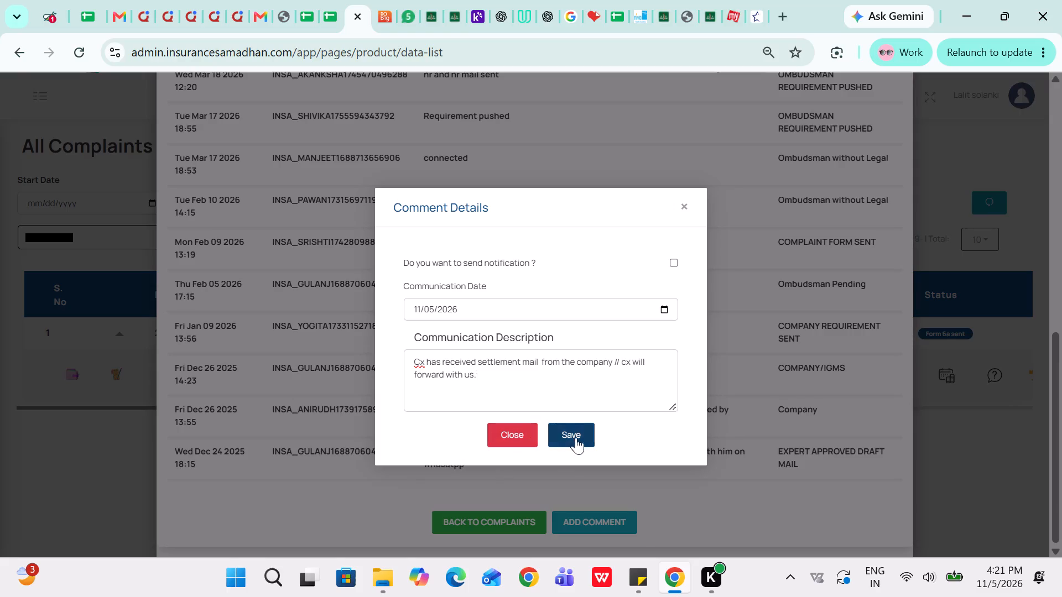
left_click(102, 441)
left_click(82, 431)
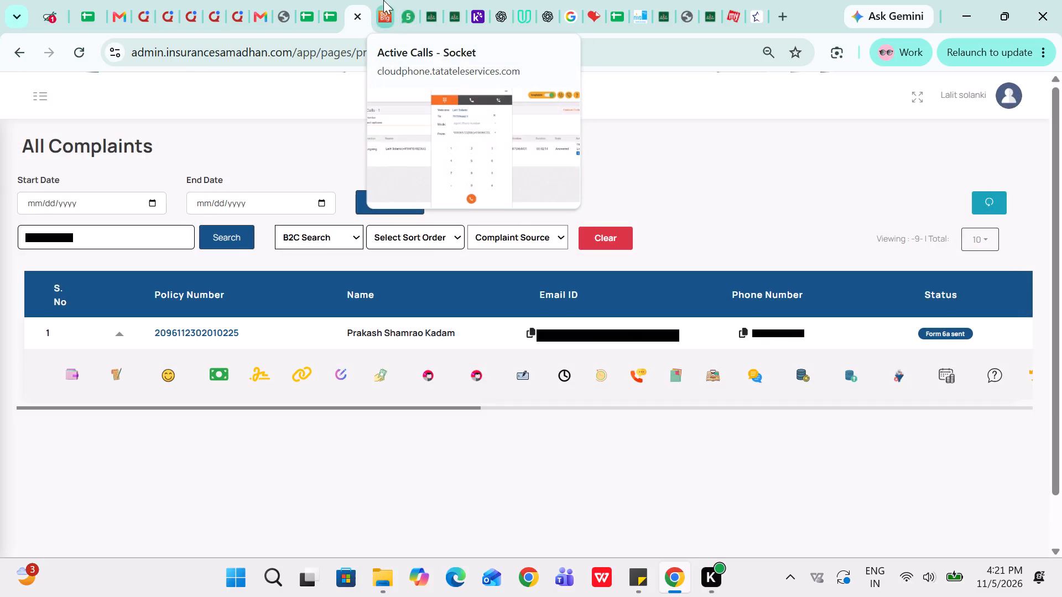
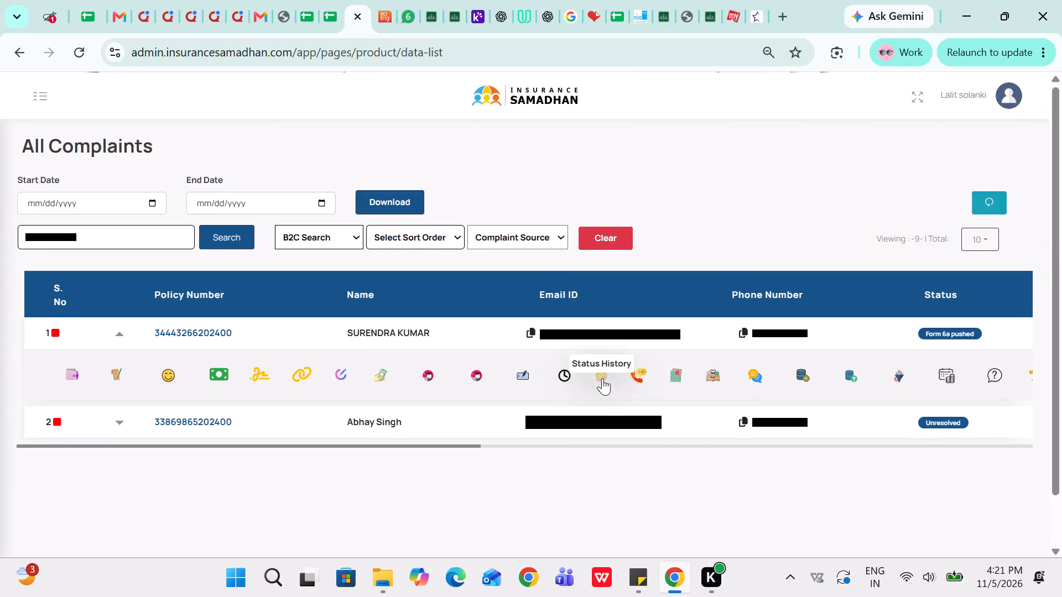
Review the first listed complaint's status history through to its most recent entries.
scroll(622, 380, "down", 14)
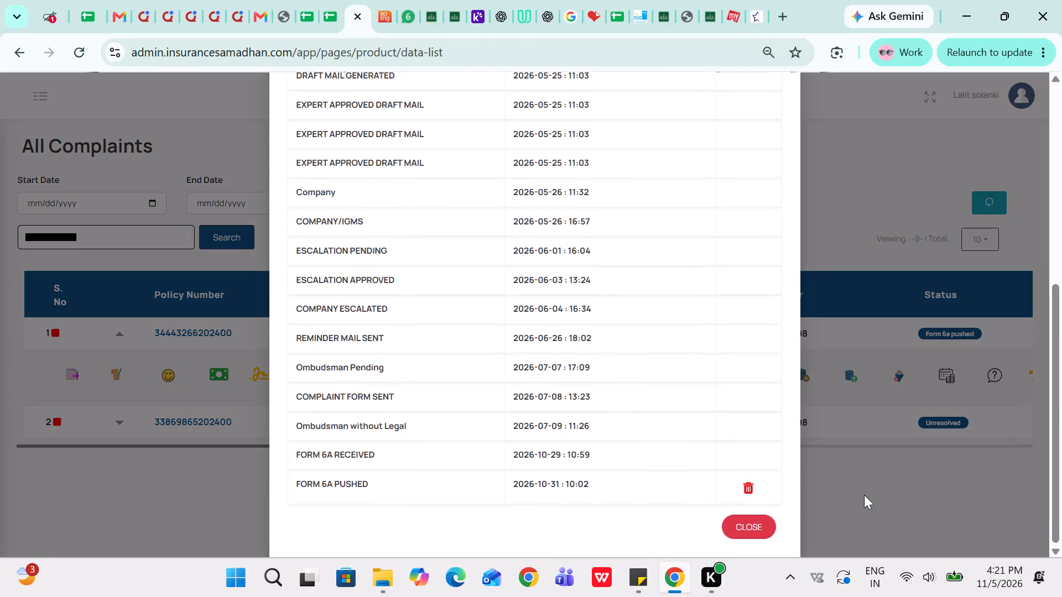
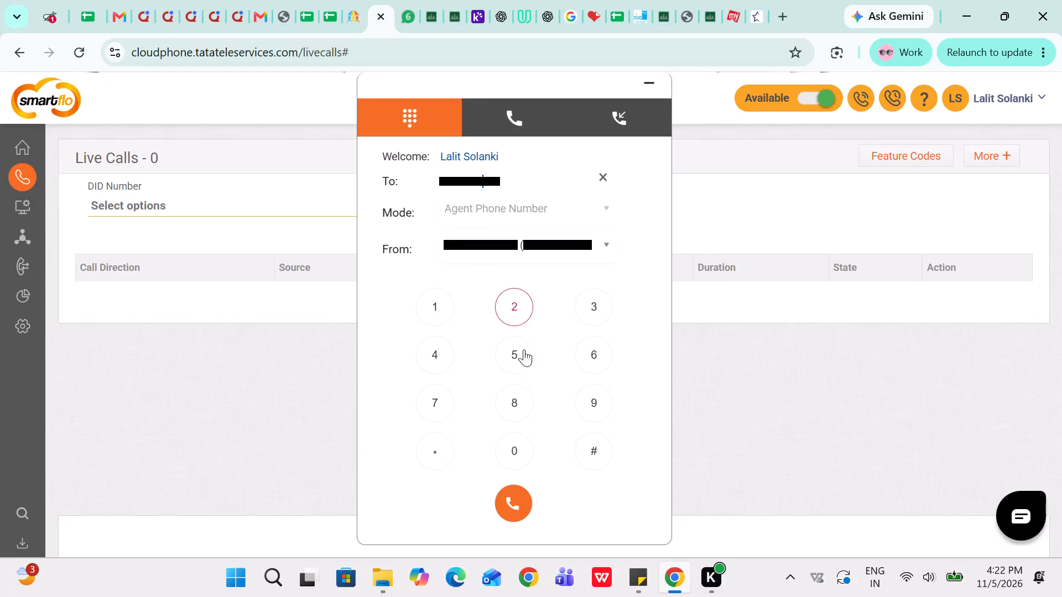
Replace the number in the cloud phone dialer with the copied customer number and place an outgoing call to it.
double_click(488, 178)
key("ctrl+v")
left_click(516, 514)
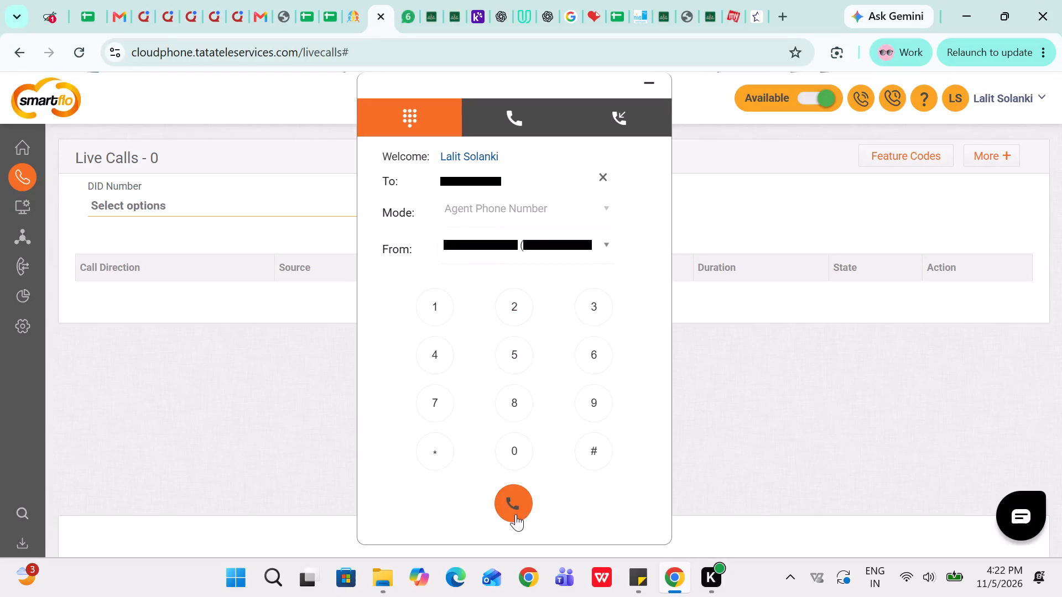
left_click(915, 487)
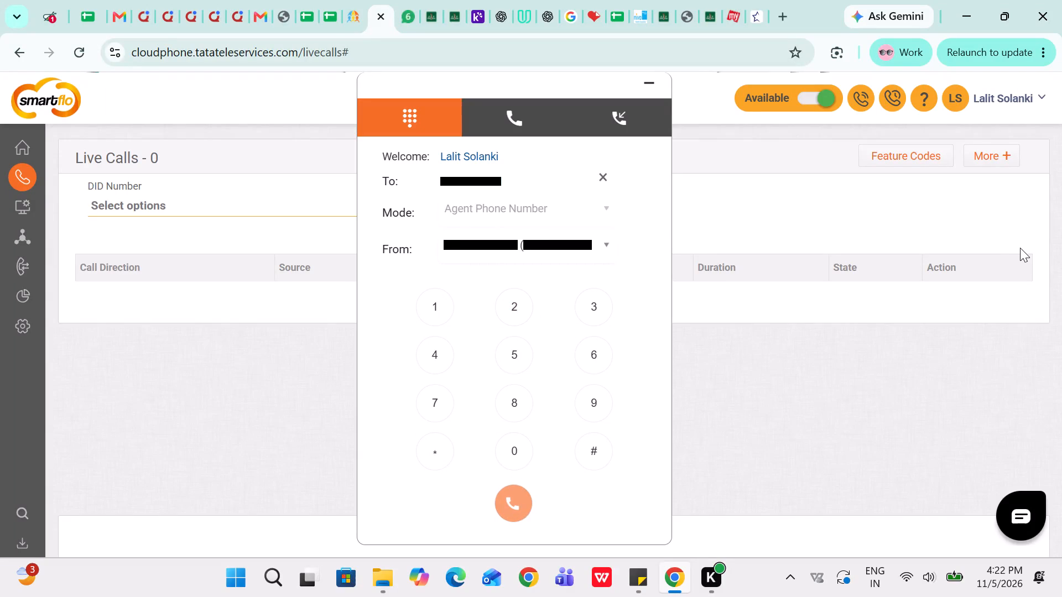
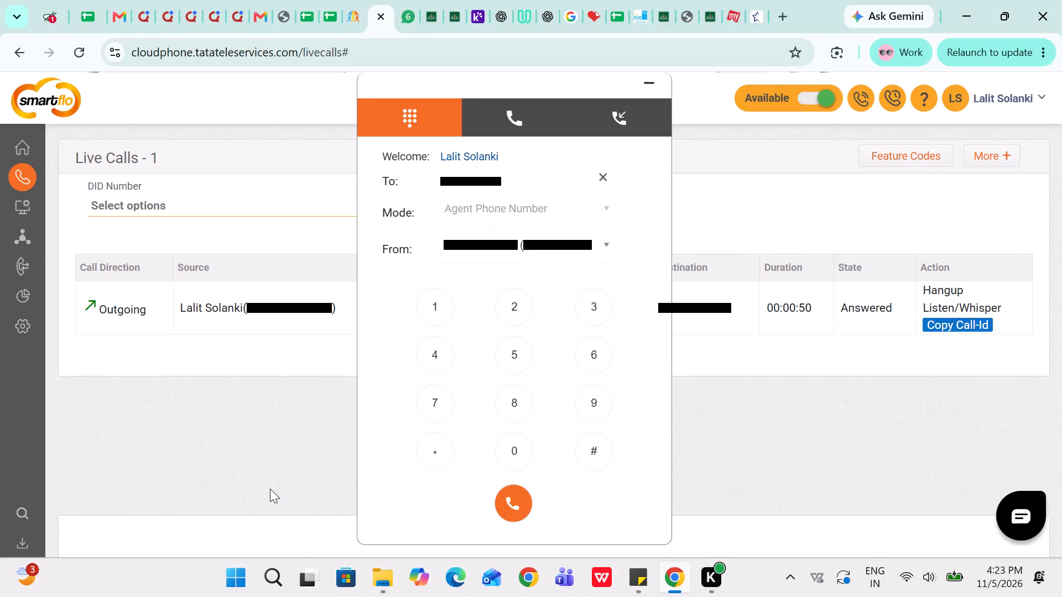
In the admin portal's complaints list, review the communication log of the complaint with Form 6a pushed status, and close it.
left_click(349, 0)
left_click(435, 483)
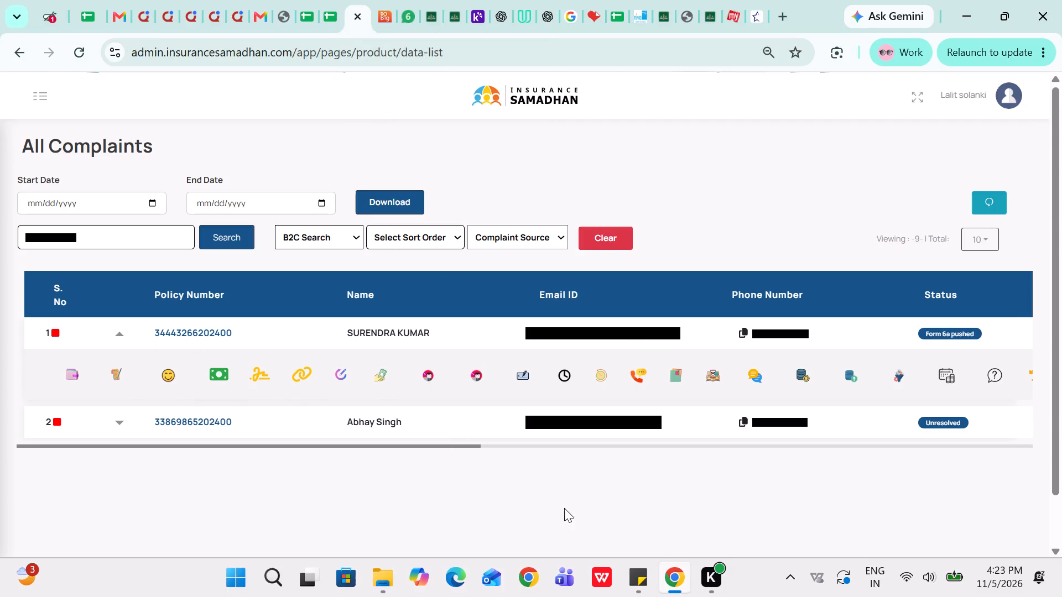
left_click(118, 335)
left_click(597, 482)
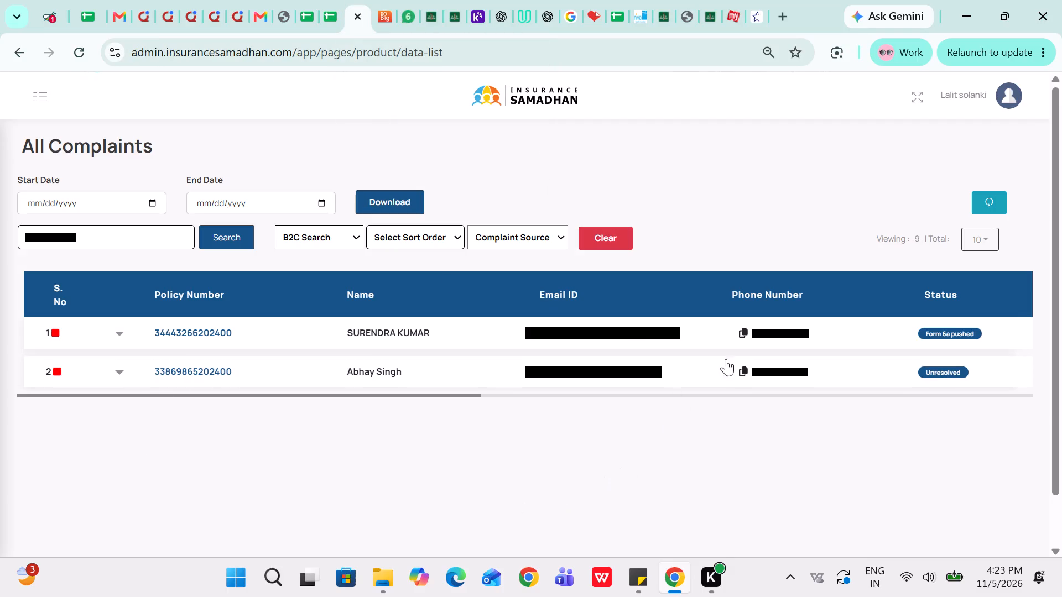
left_click(716, 323)
left_click(758, 381)
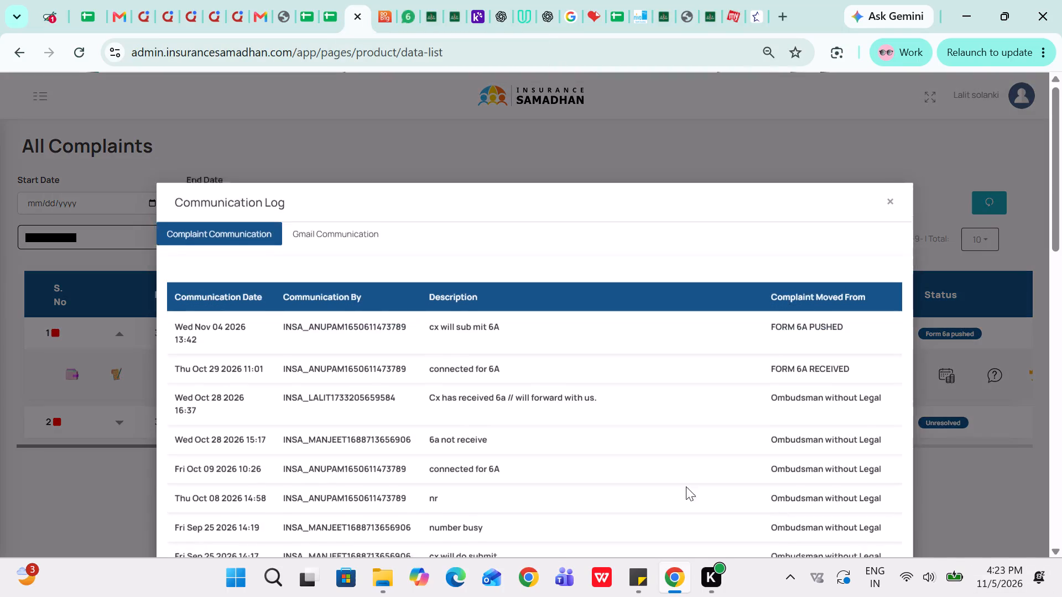
left_click_drag(579, 334, 399, 338)
left_click(568, 357)
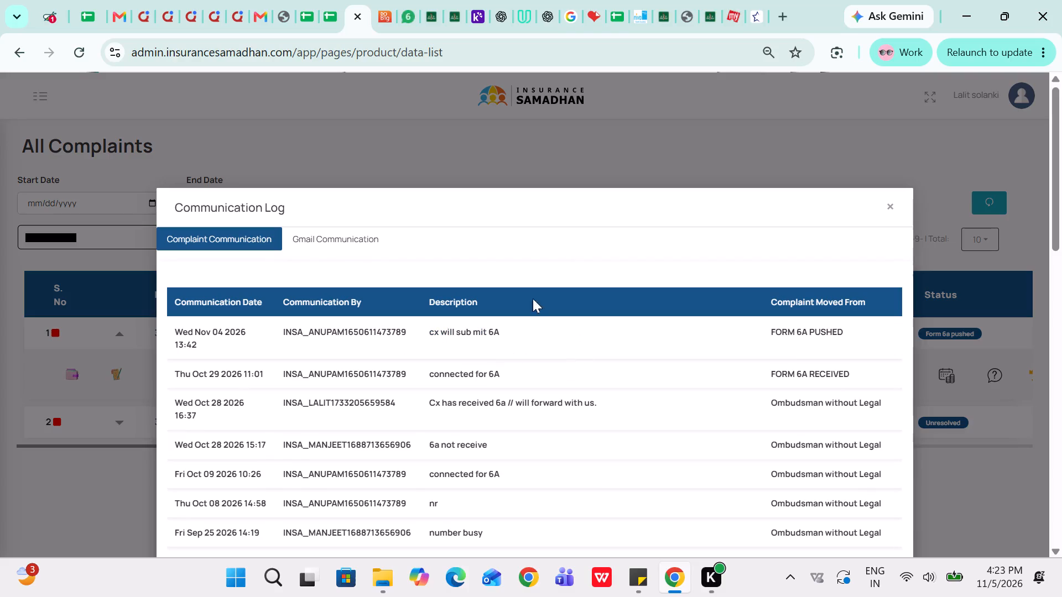
left_click(442, 167)
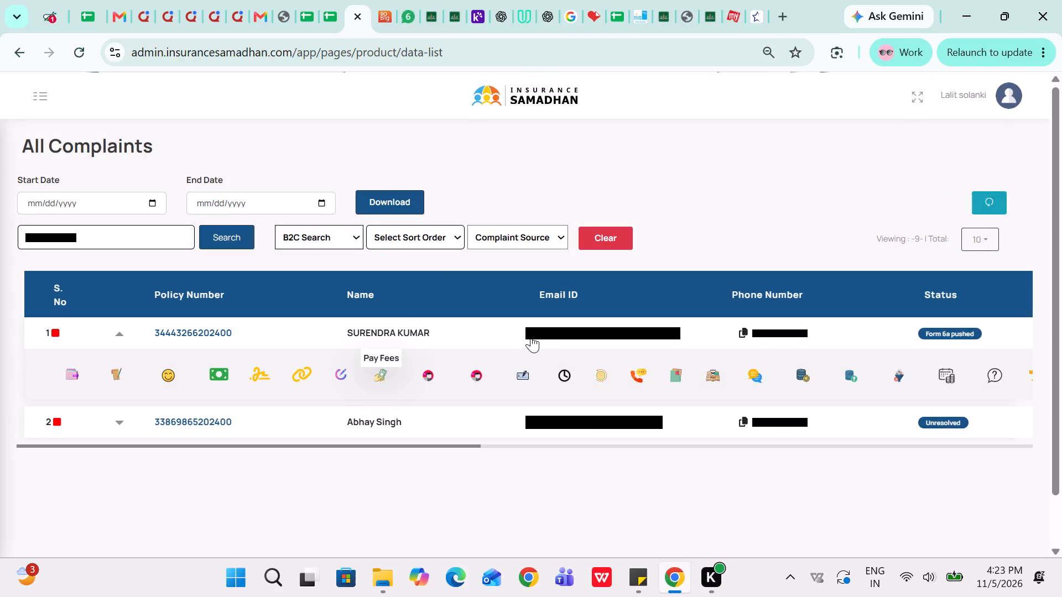
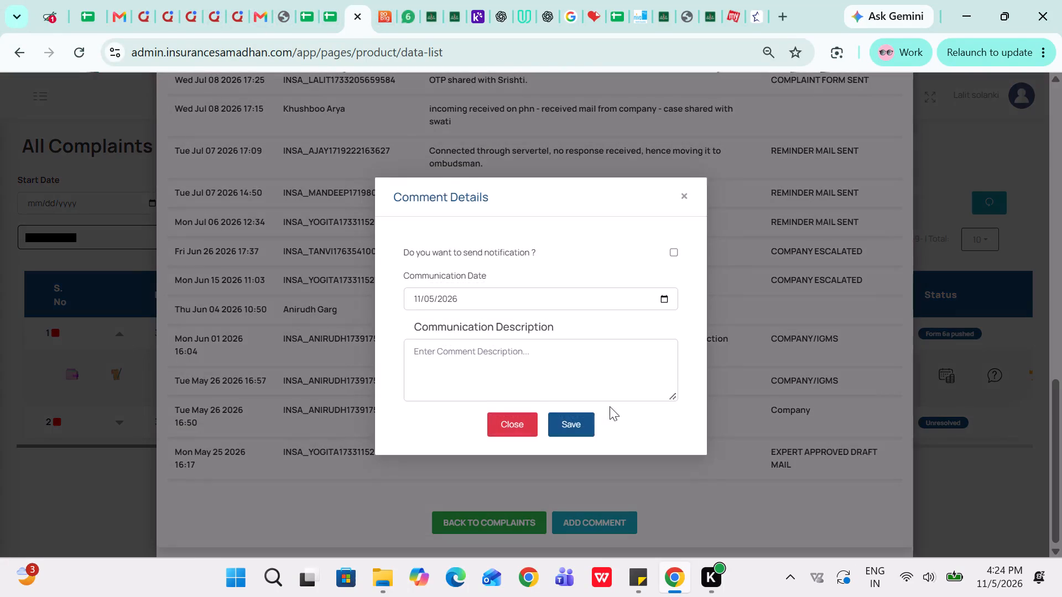
Add and save the communication comment "Cx will forward the mail.", and return to the complaints list.
left_click(610, 406)
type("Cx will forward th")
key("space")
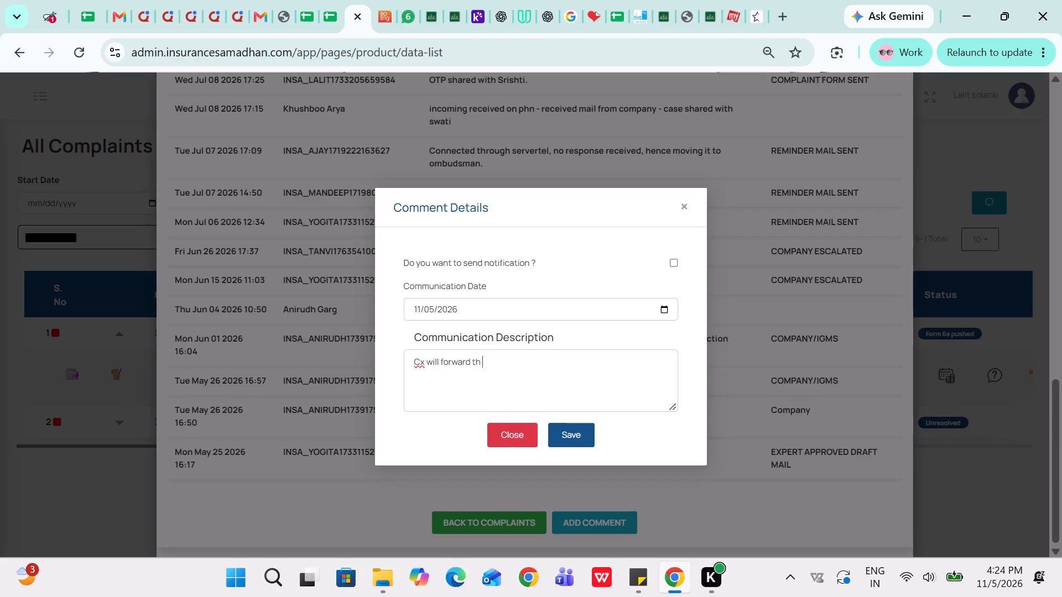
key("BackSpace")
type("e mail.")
left_click(579, 440)
left_click(190, 375)
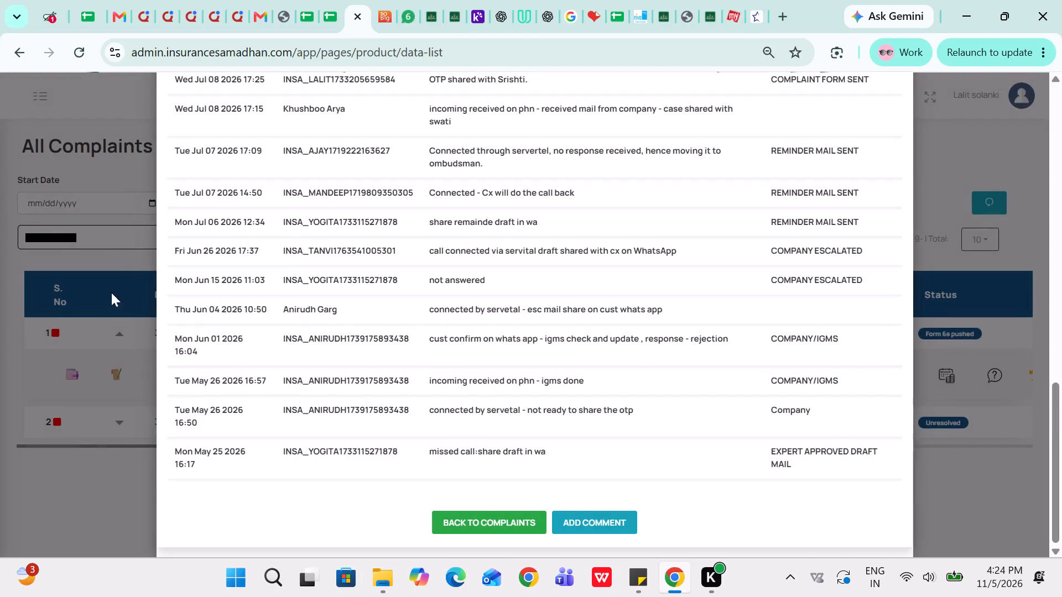
left_click(123, 243)
Open the first listed complaint's Ombudsman section and set its Form 6A submission date to 11/05/2026.
left_click(185, 332)
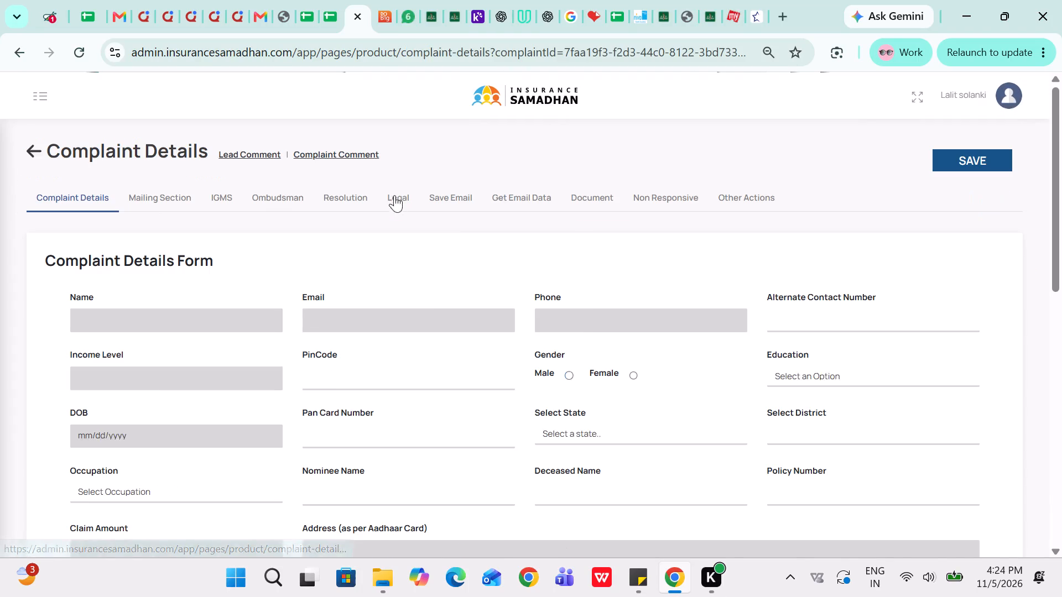
left_click(278, 199)
scroll(314, 187, "down", 6)
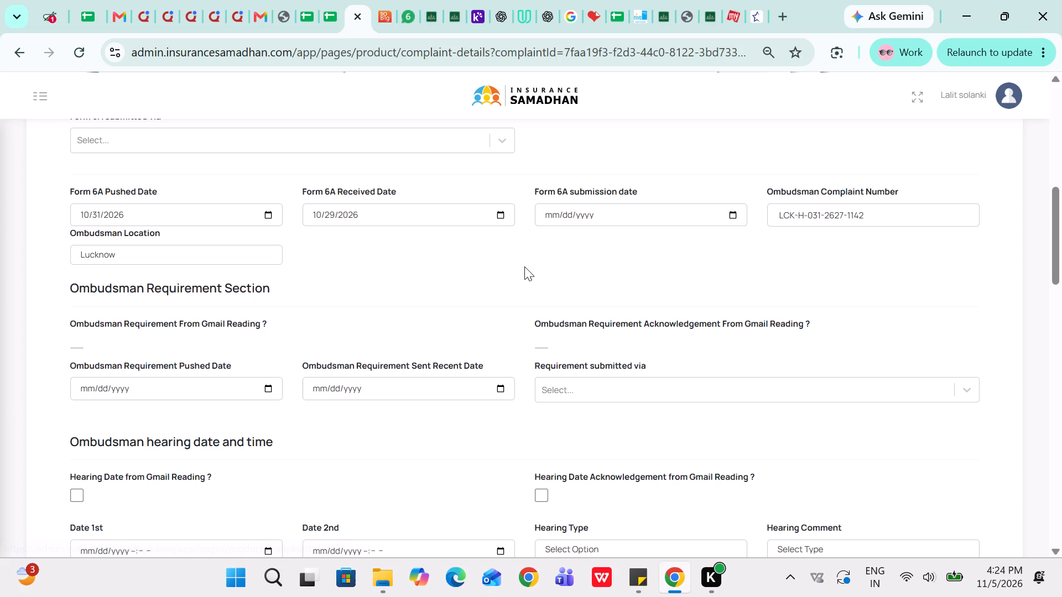
left_click(739, 214)
left_click(735, 215)
left_click(662, 398)
Set the Form 6A submission method to email in the Form 6A Data section.
scroll(241, 260, "up", 3)
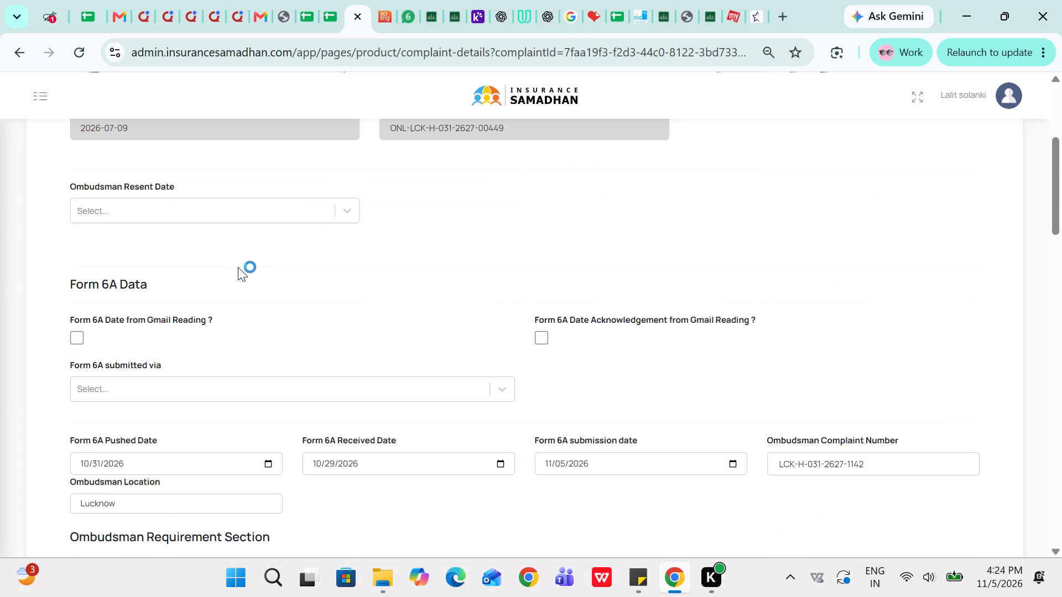
left_click(136, 385)
left_click(164, 418)
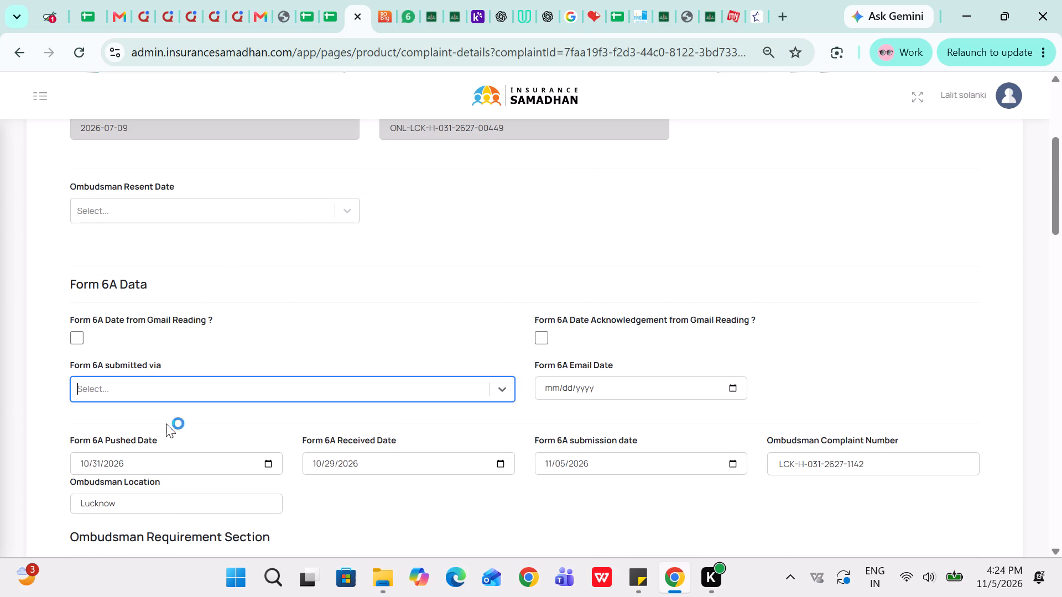
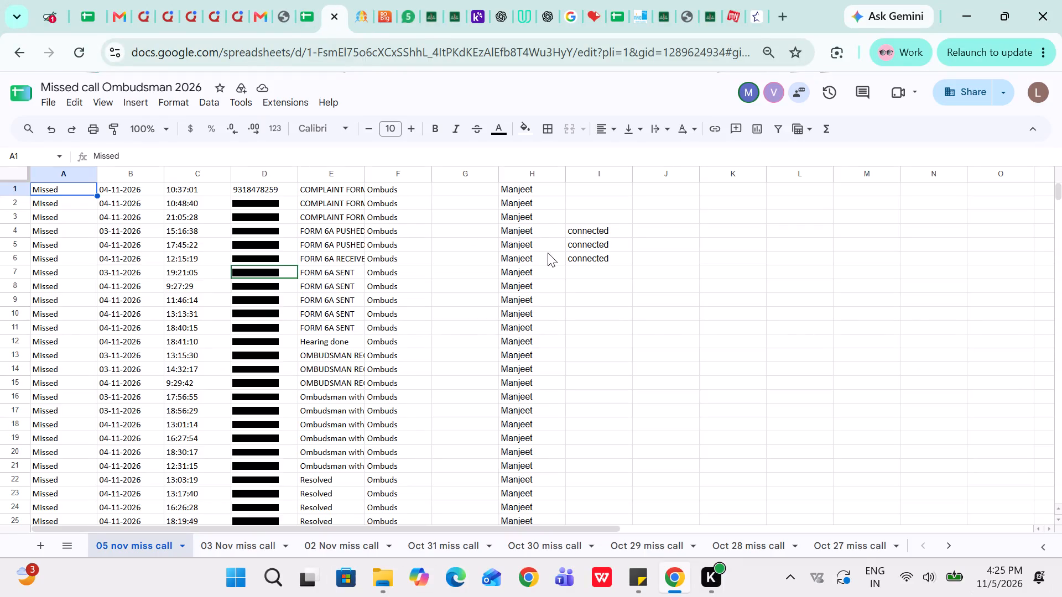
Review the 05 nov miss call sheet of the Missed call Ombudsman 2026 spreadsheet, checking the call entries, assignees and connected remarks.
scroll(557, 255, "down", 8)
scroll(561, 268, "up", 3)
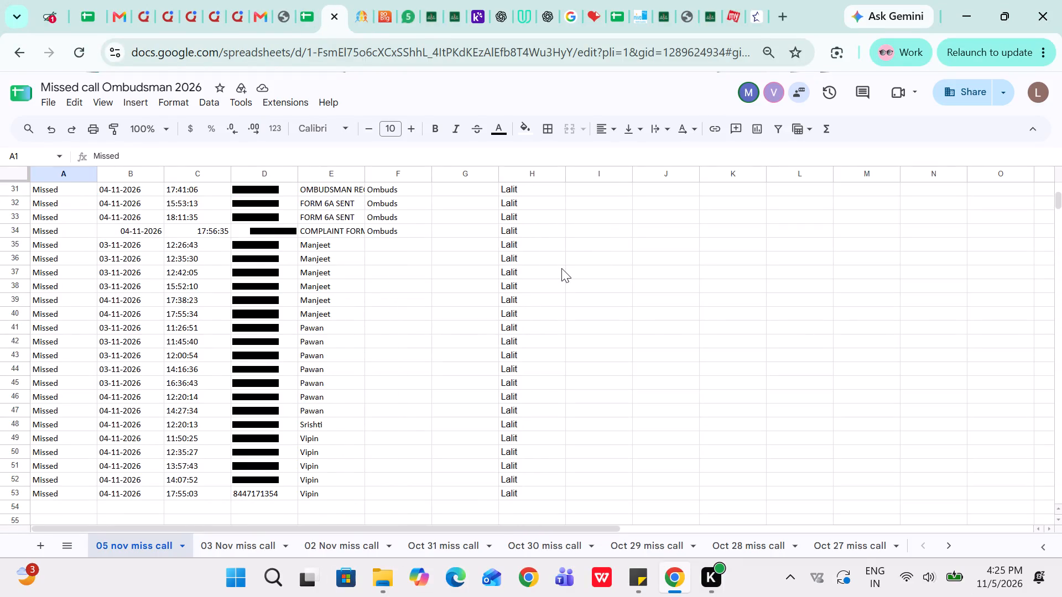
scroll(561, 268, "up", 3)
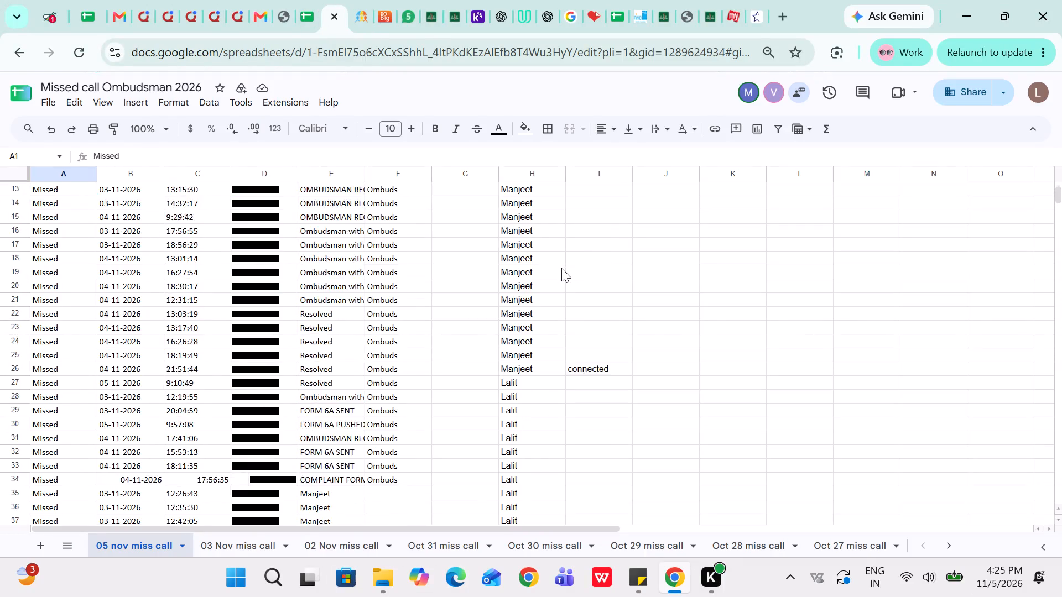
scroll(561, 268, "up", 5)
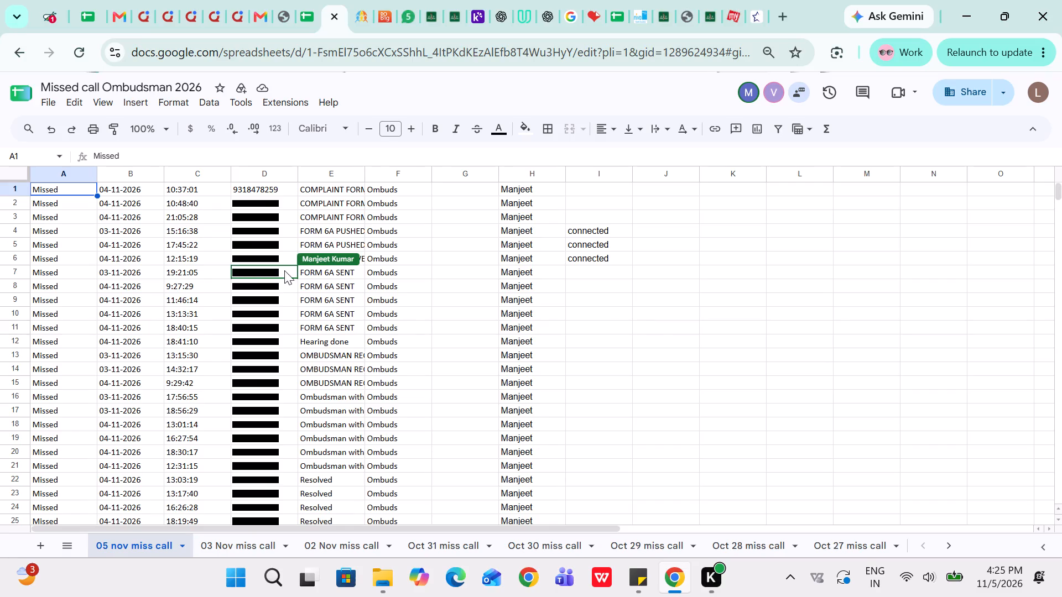
Examine the staff assignments in column H of the 05 nov miss call sheet, selecting Lalit's rows 27 to 53 and Manjeet's rows above.
scroll(677, 321, "down", 3)
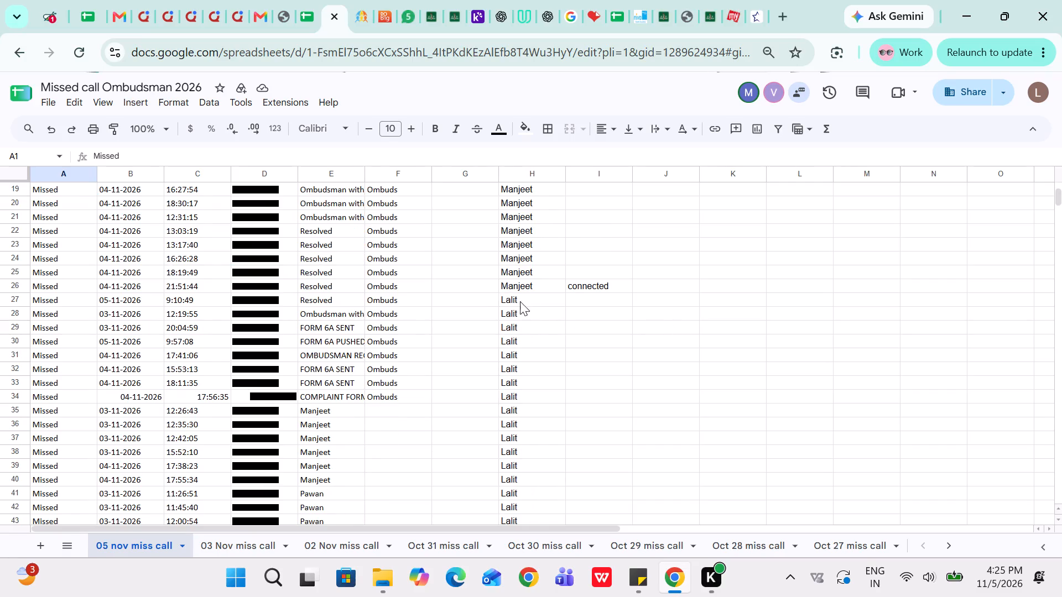
scroll(473, 301, "down", 2)
scroll(473, 301, "up", 1)
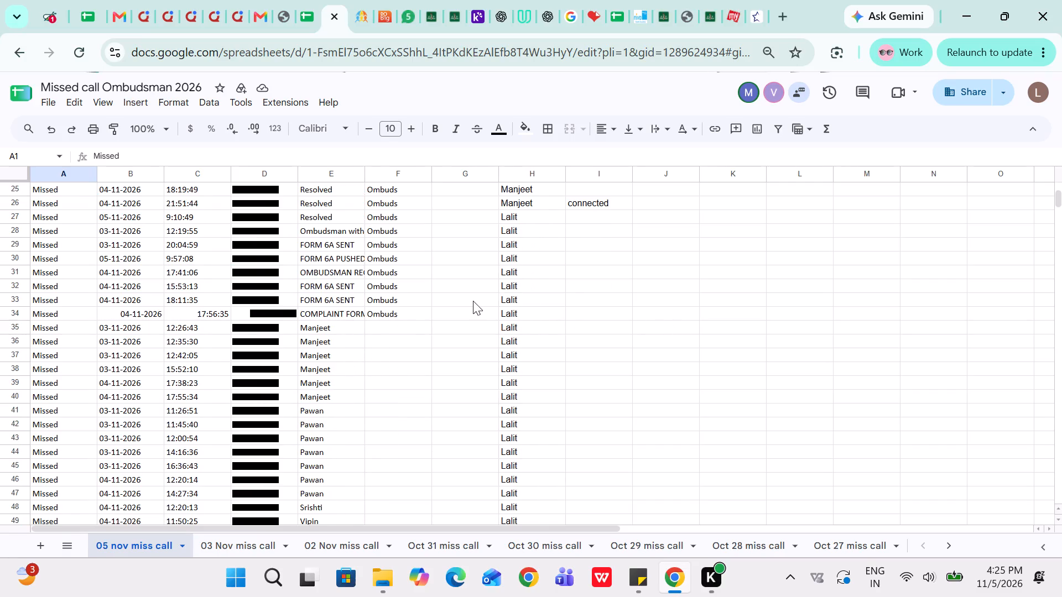
left_click(550, 222)
left_click(550, 222)
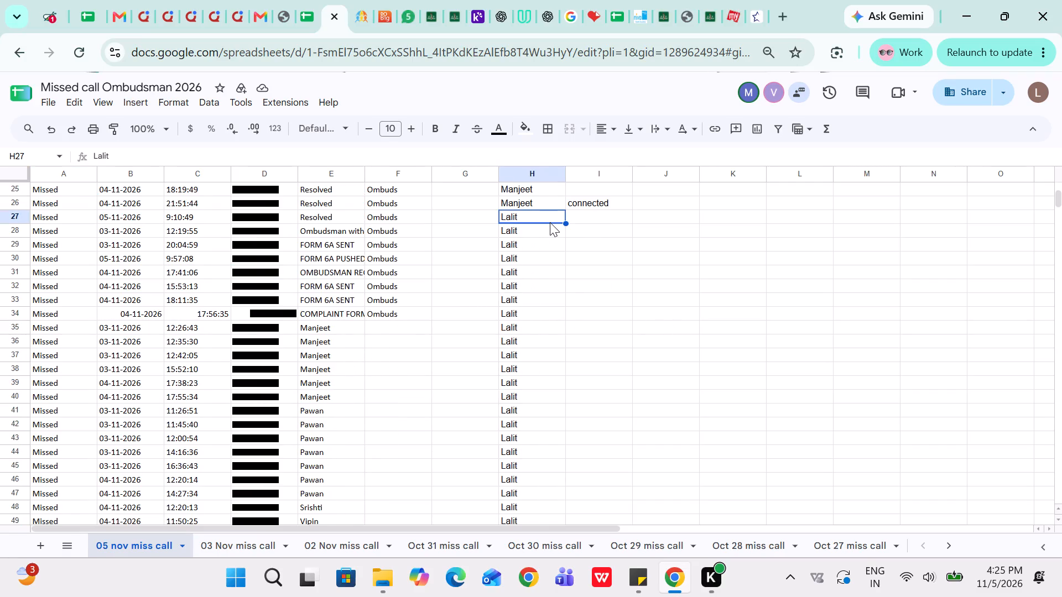
left_click(590, 218)
left_click_drag(535, 218, 528, 438)
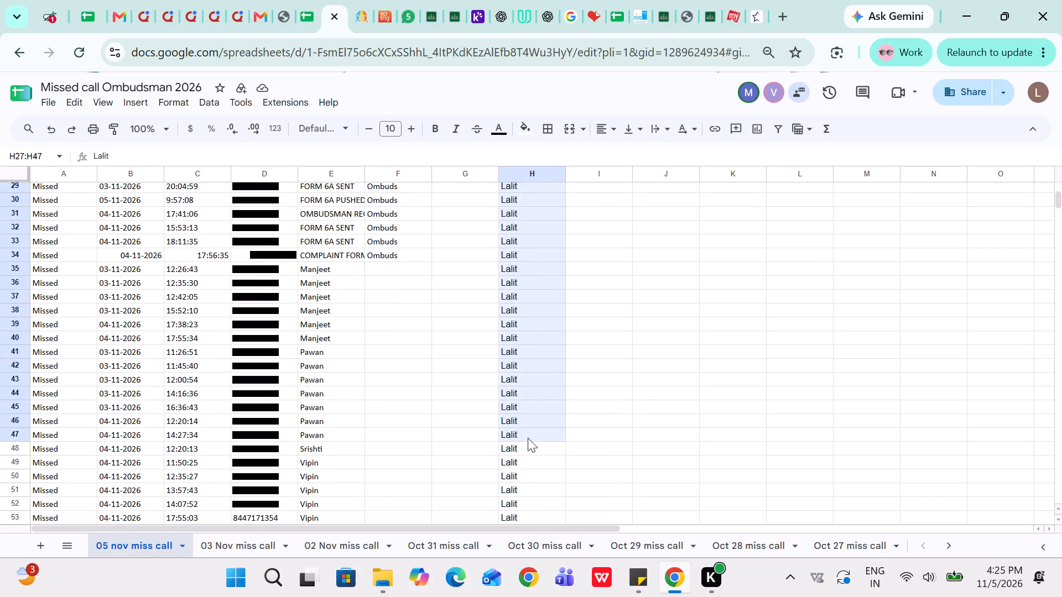
left_click_drag(528, 438, 530, 483)
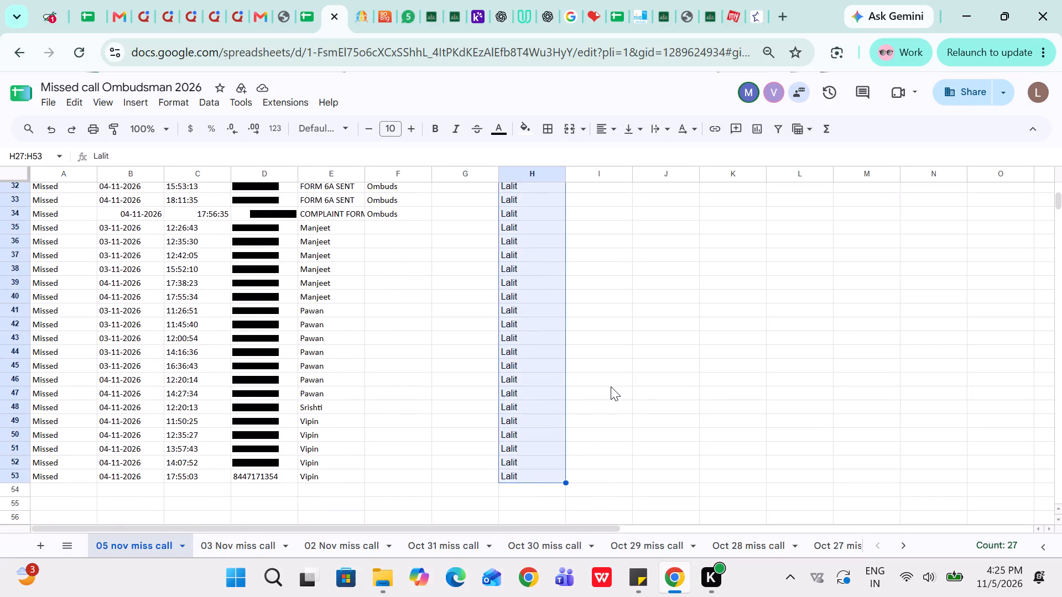
scroll(611, 386, "up", 4)
left_click_drag(542, 432, 547, 279)
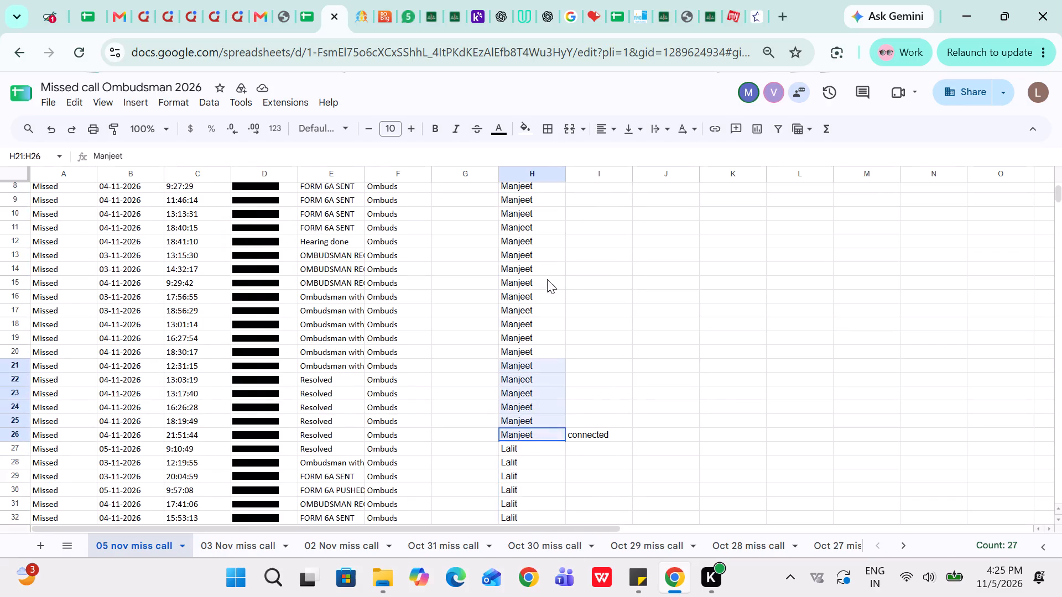
left_click_drag(547, 279, 530, 179)
scroll(743, 436, "down", 4)
left_click(588, 219)
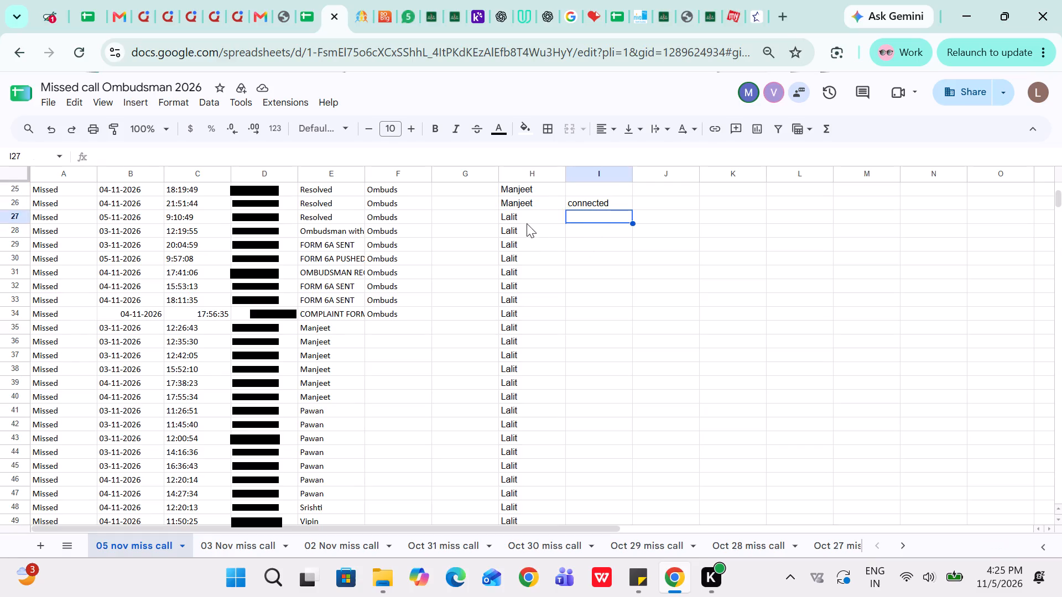
Switch to the All Complaints page and open the communication log of the listed Ombudsman without legal complaint.
left_click(354, 0)
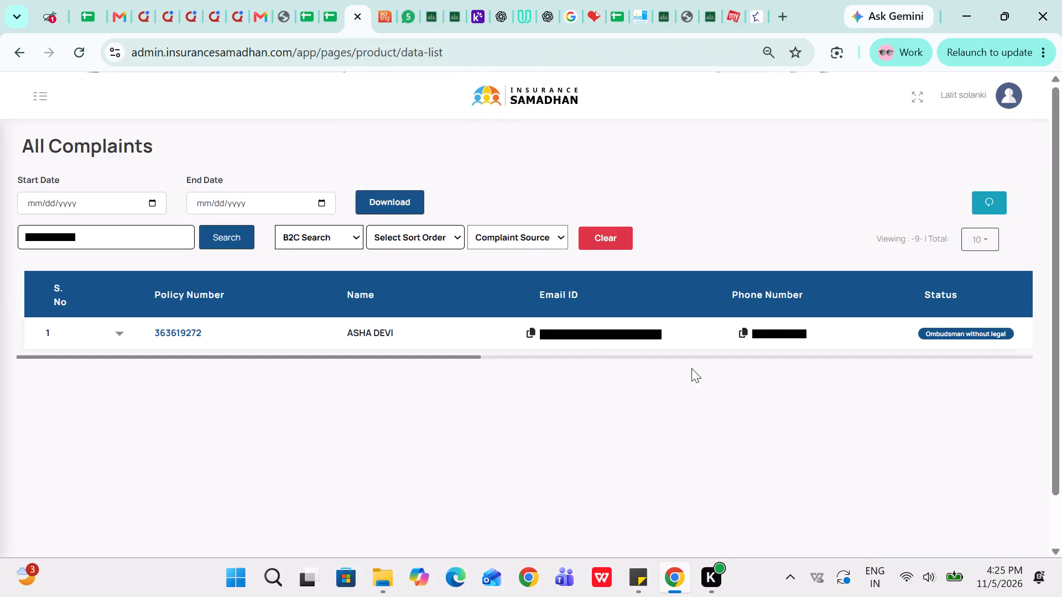
left_click(718, 344)
left_click(761, 371)
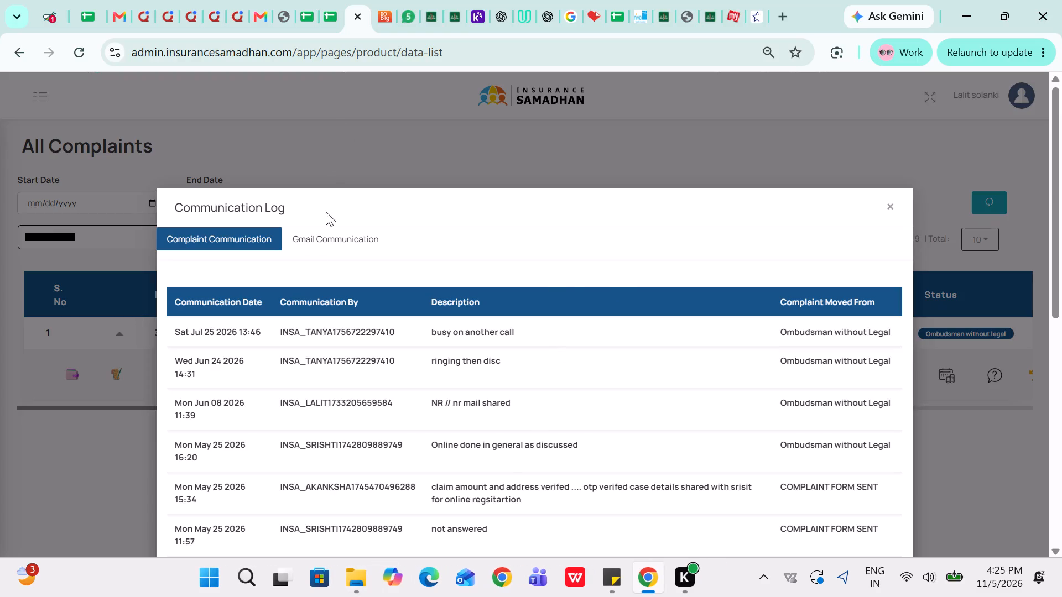
Close the communication log, copy the listed customer's phone number, and call it from the Smartflo dialer.
left_click(374, 162)
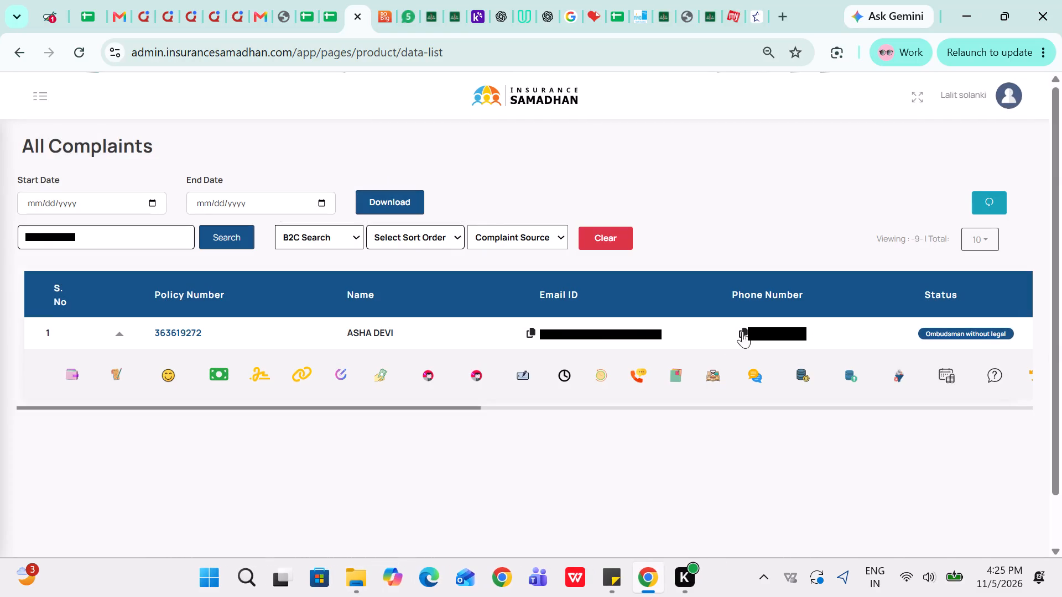
left_click(742, 334)
left_click(395, 0)
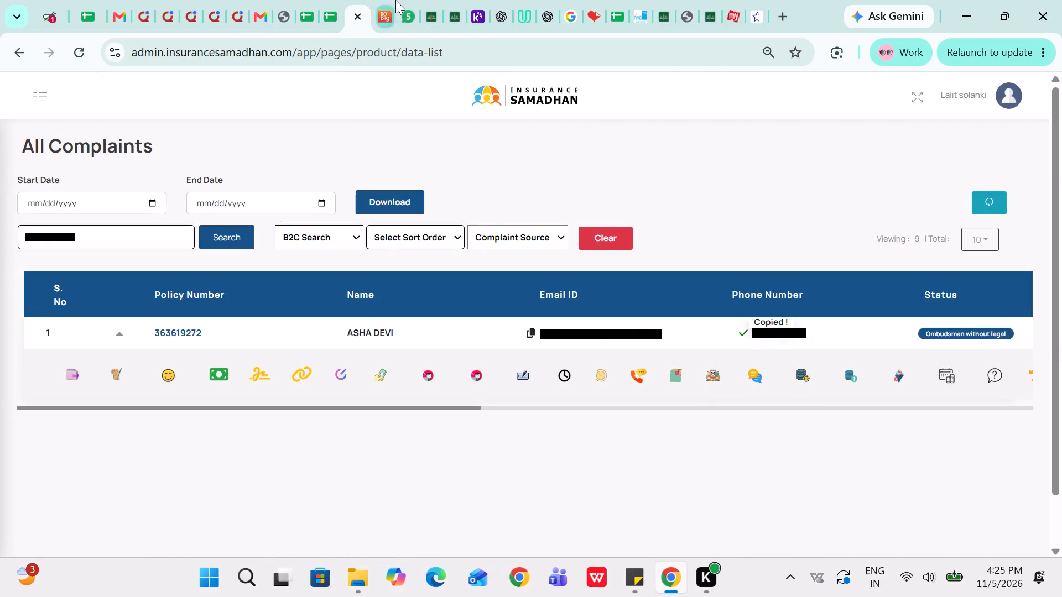
double_click(481, 182)
key("ctrl+v")
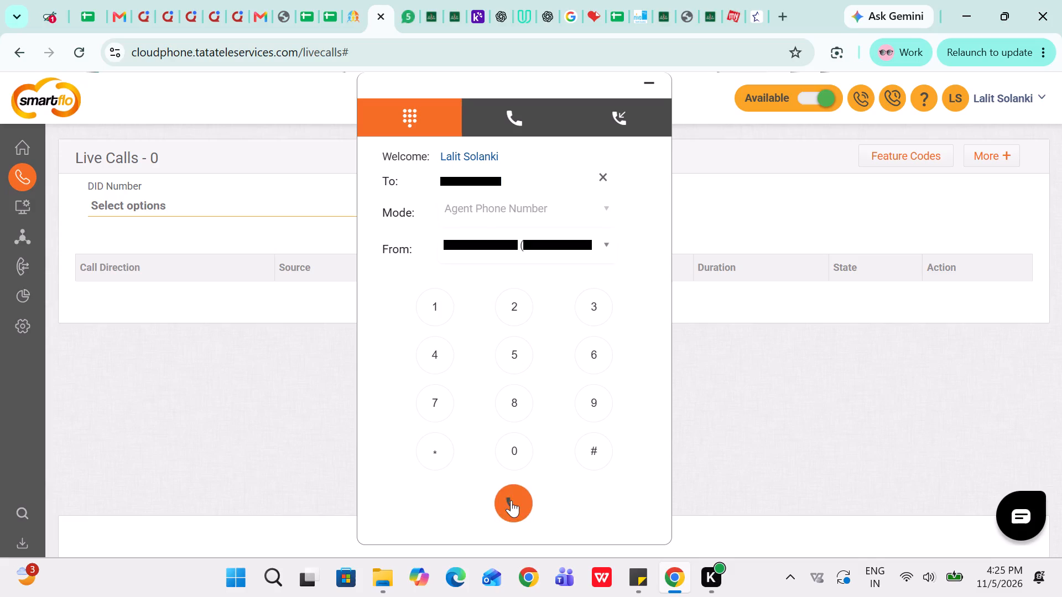
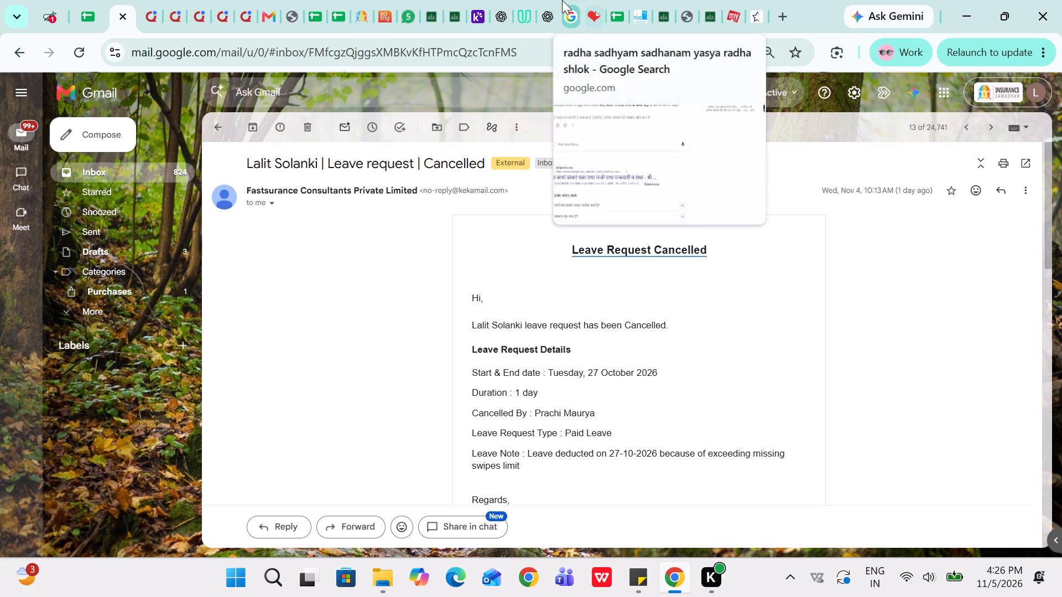
Switch to the Keka attendance page and examine the last 30 days of attendance logs.
left_click(482, 0)
scroll(606, 304, "down", 2)
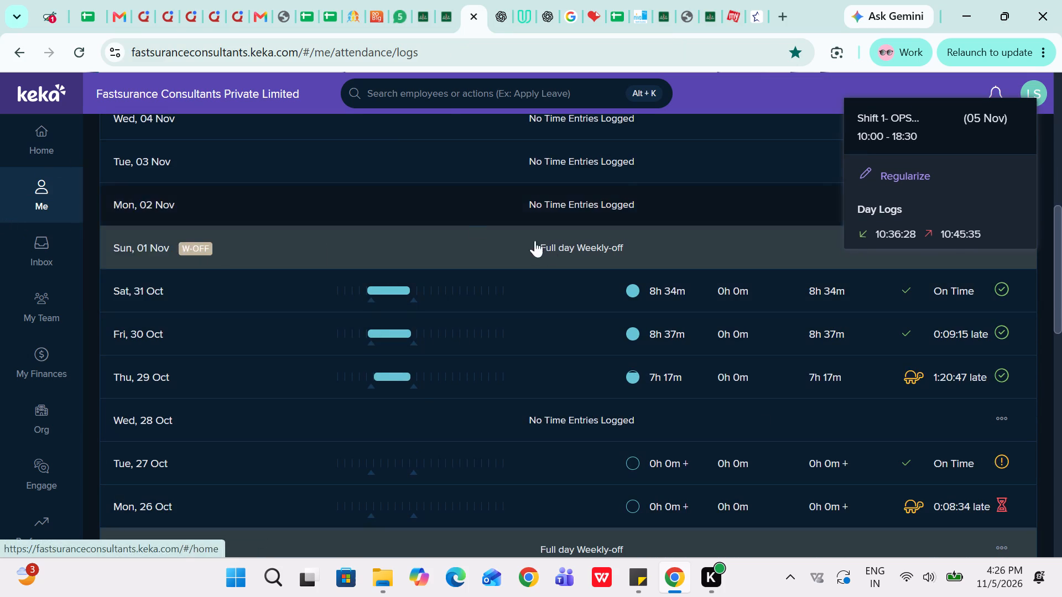
scroll(550, 247, "up", 10)
left_click(685, 152)
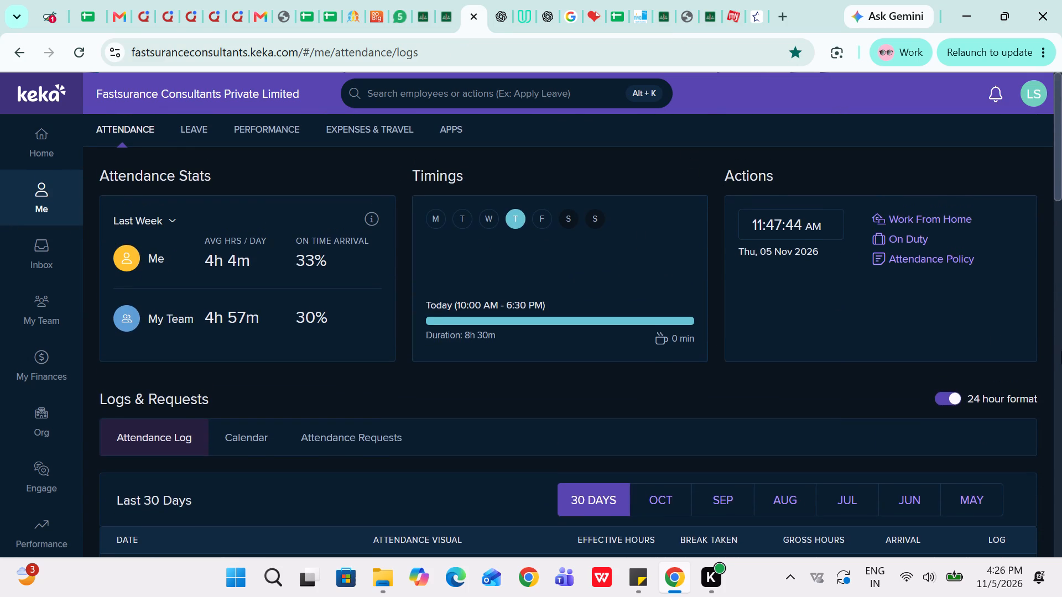
scroll(1061, 352, "down", 3)
scroll(1055, 406, "down", 2)
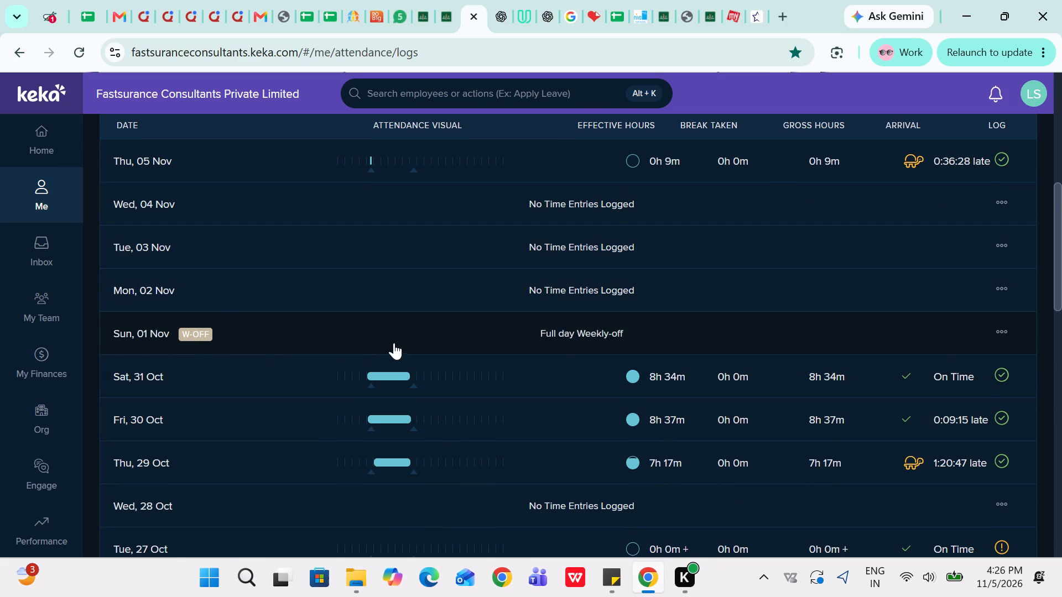
scroll(394, 343, "down", 6)
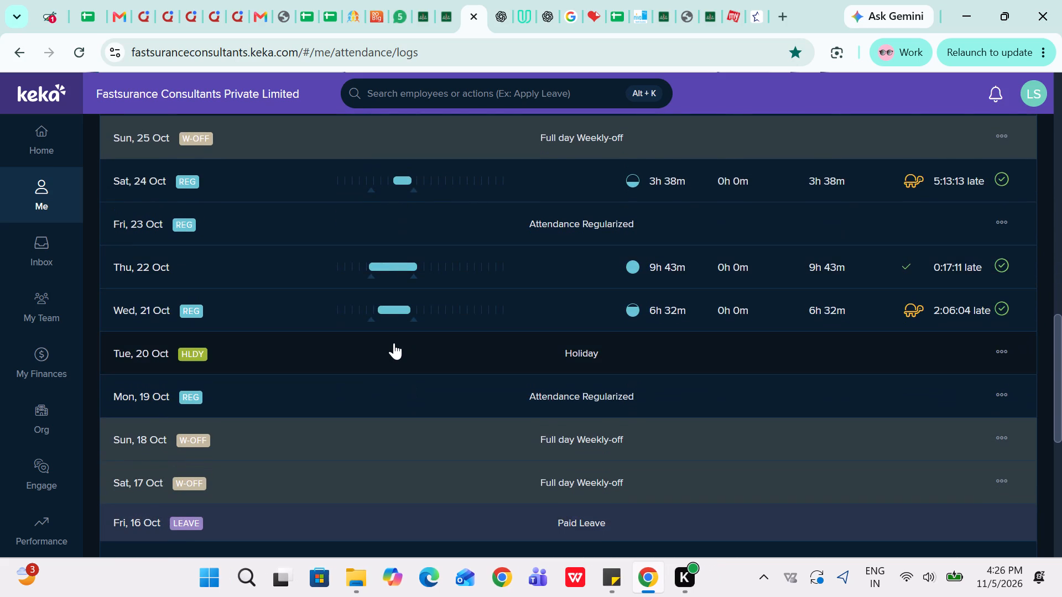
scroll(394, 343, "up", 8)
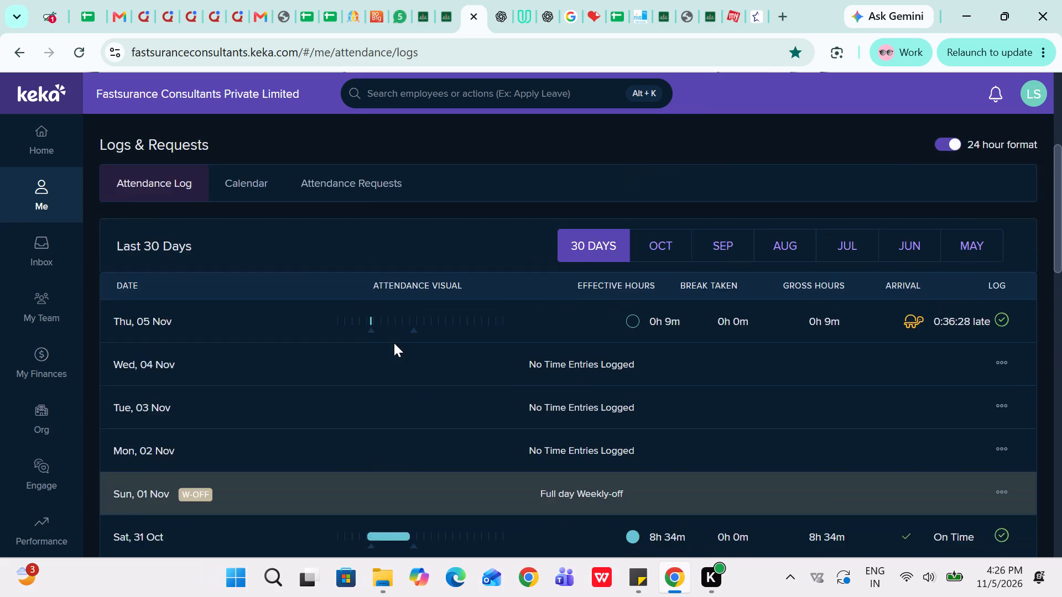
scroll(394, 343, "up", 3)
scroll(394, 343, "down", 3)
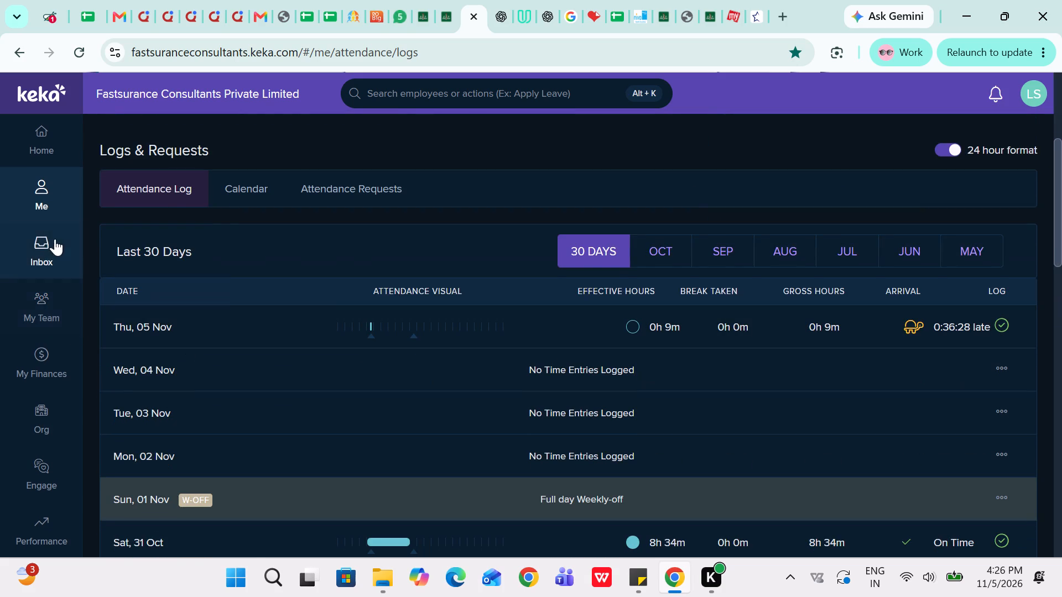
Open the Keka leave summary and examine the paid leave balance, including accrued days, carryover and annual quota.
left_click(134, 210)
scroll(538, 210, "down", 9)
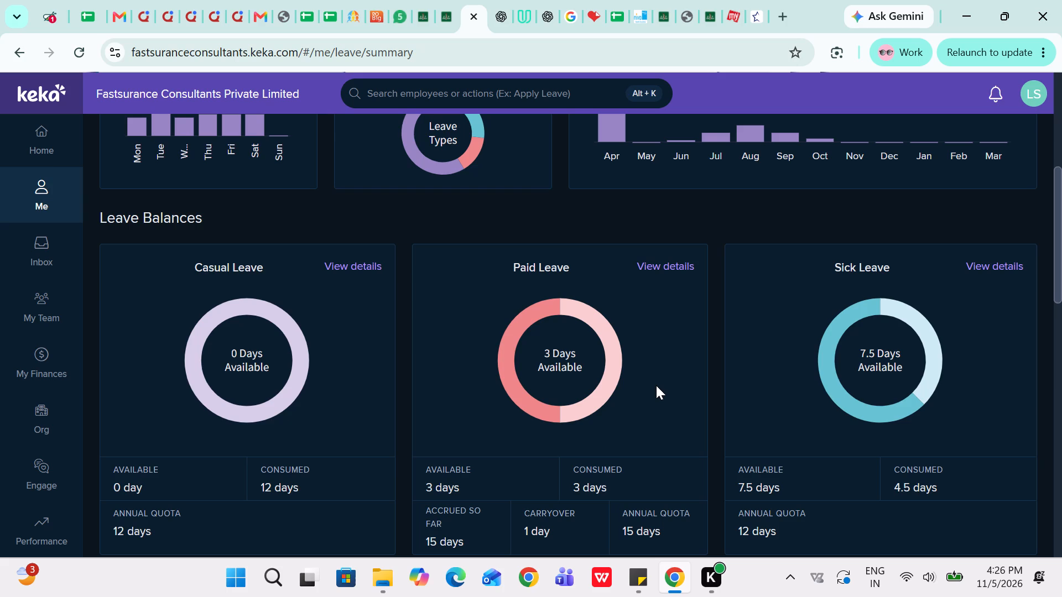
scroll(656, 385, "down", 1)
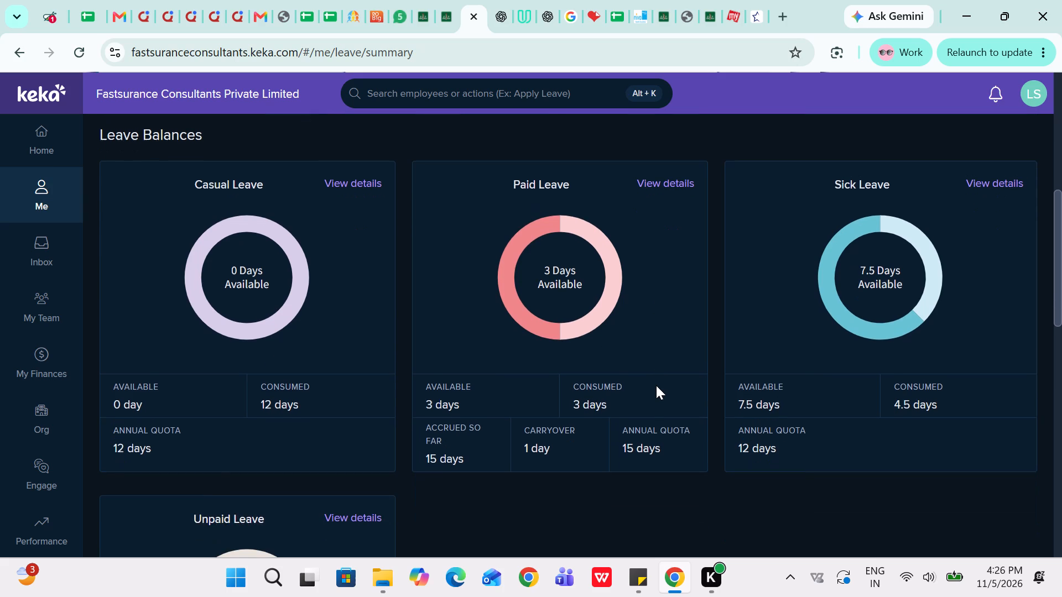
left_click_drag(474, 465, 414, 448)
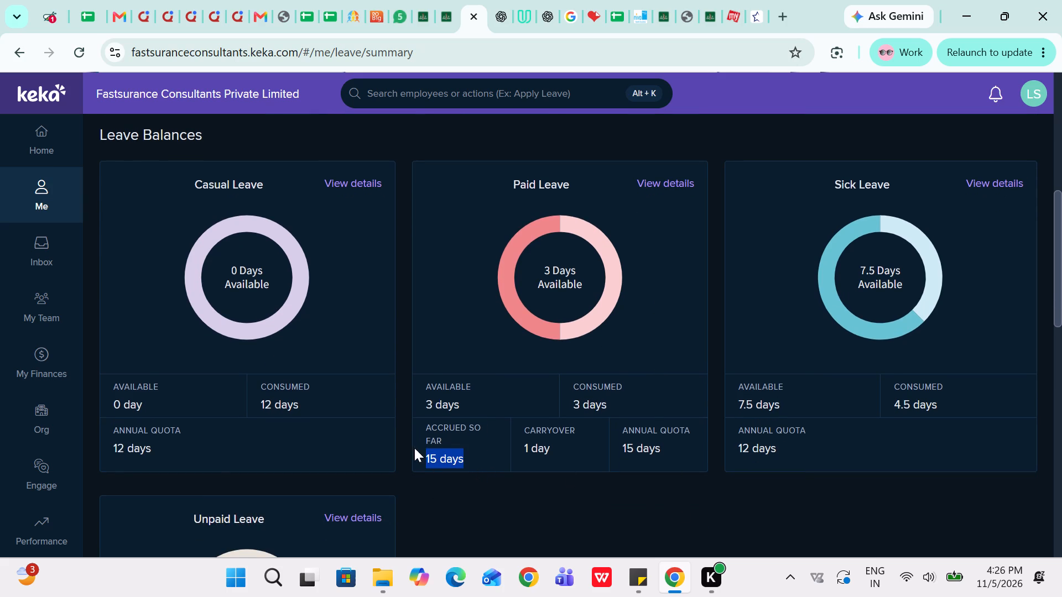
left_click_drag(414, 448, 404, 421)
left_click(545, 454)
left_click_drag(560, 457, 525, 448)
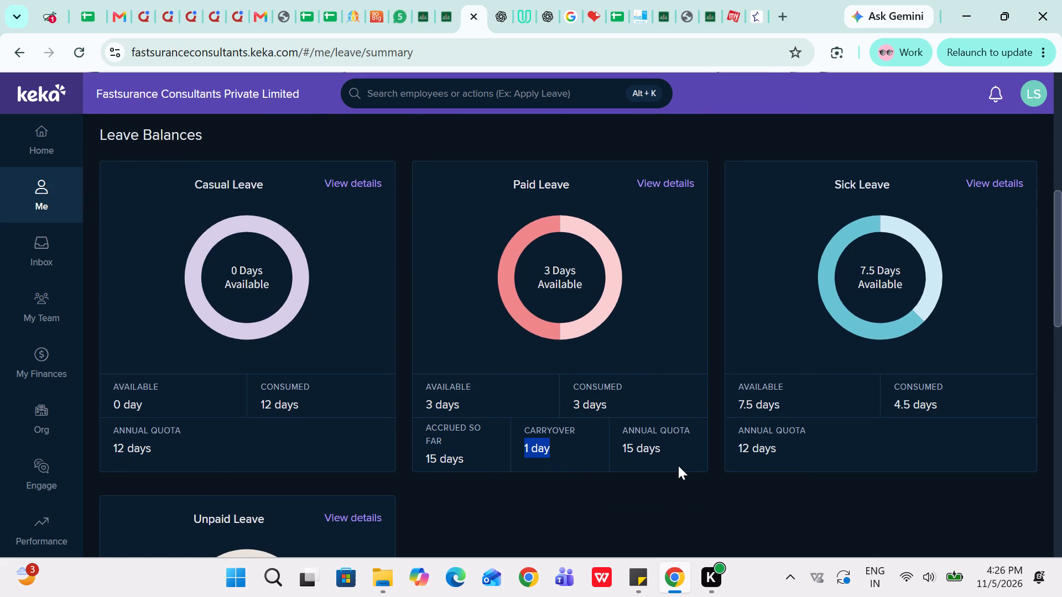
left_click_drag(683, 463, 644, 455)
left_click(714, 469)
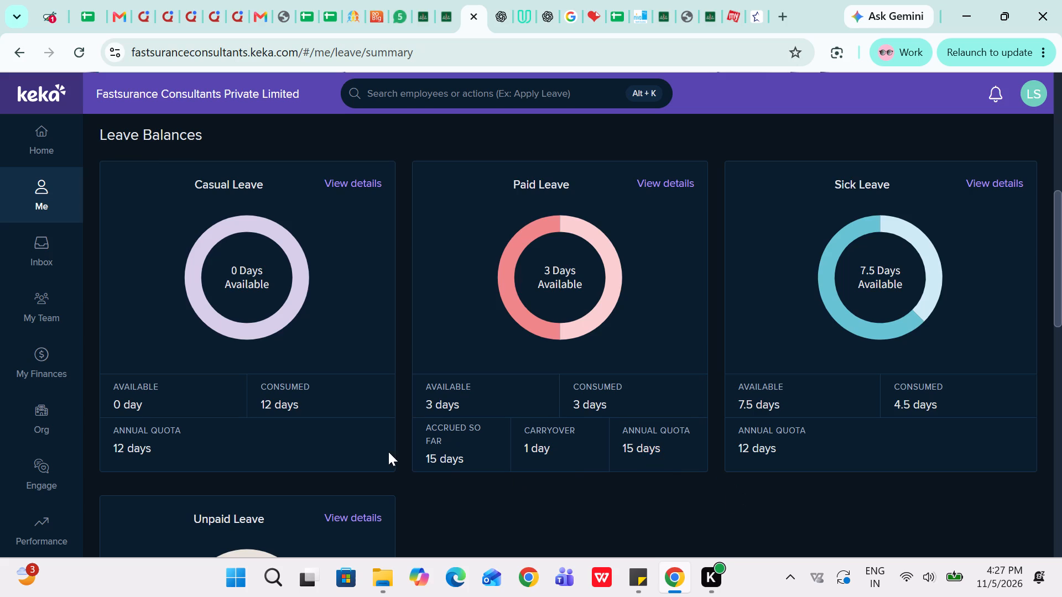
Return to the attendance logs and inspect the log status details for Mon 26 Oct and Tue 27 Oct.
scroll(388, 452, "up", 3)
left_click(34, 138)
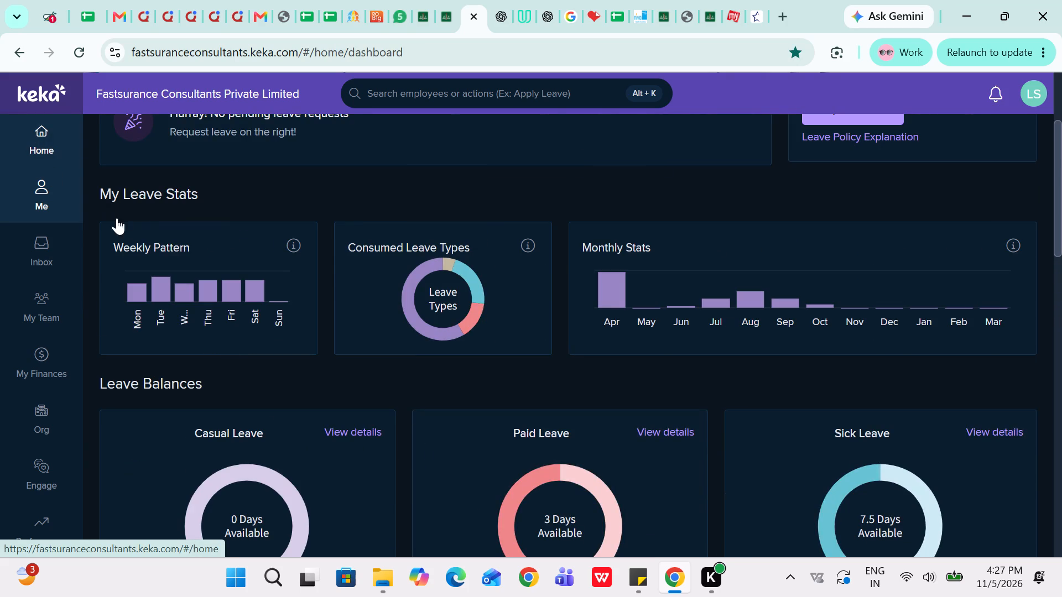
left_click(127, 184)
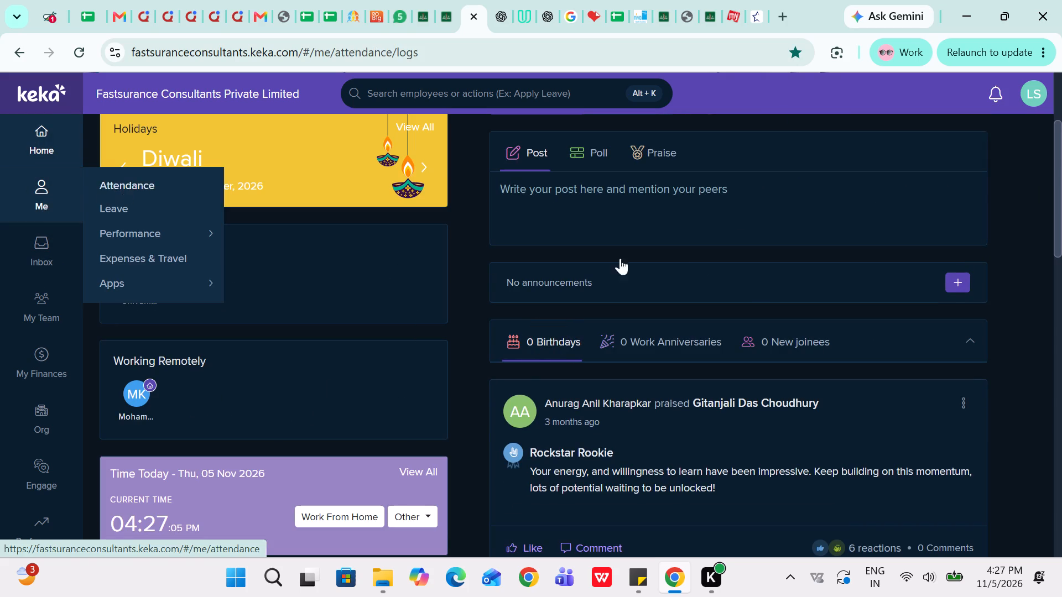
scroll(743, 276, "down", 11)
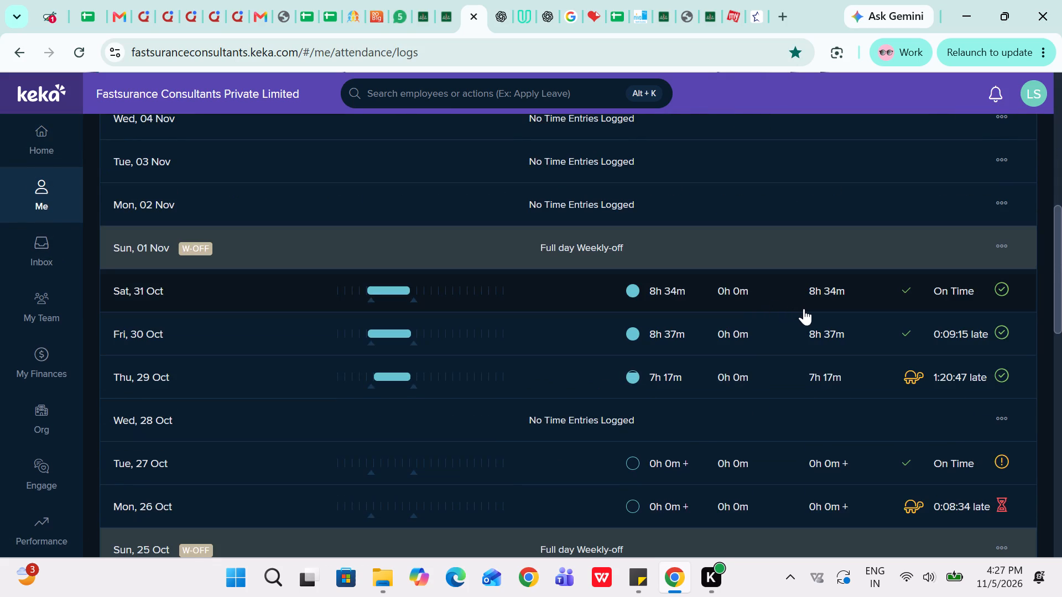
left_click(1003, 512)
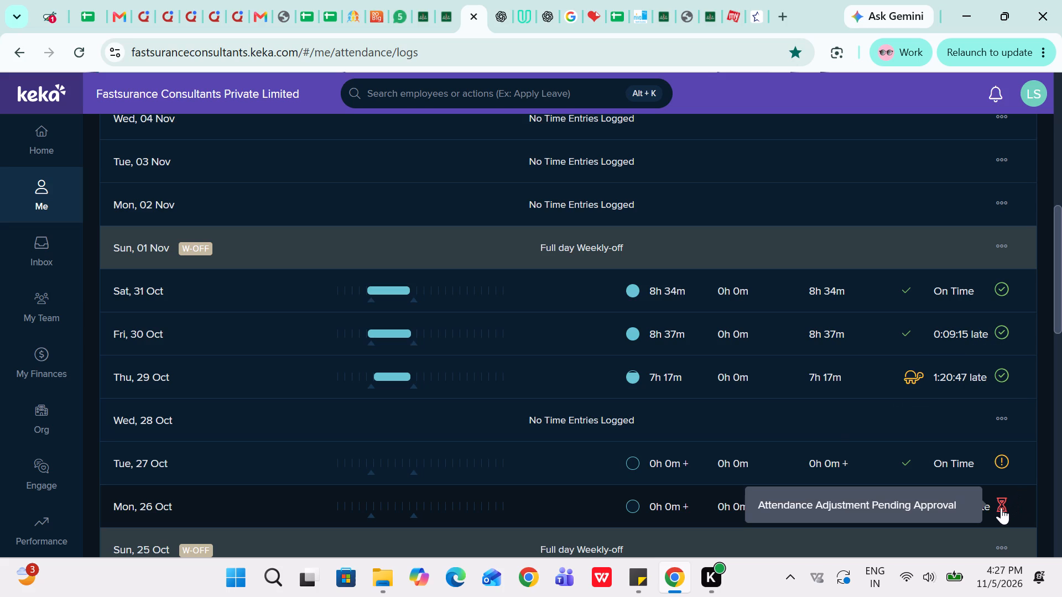
left_click(1001, 507)
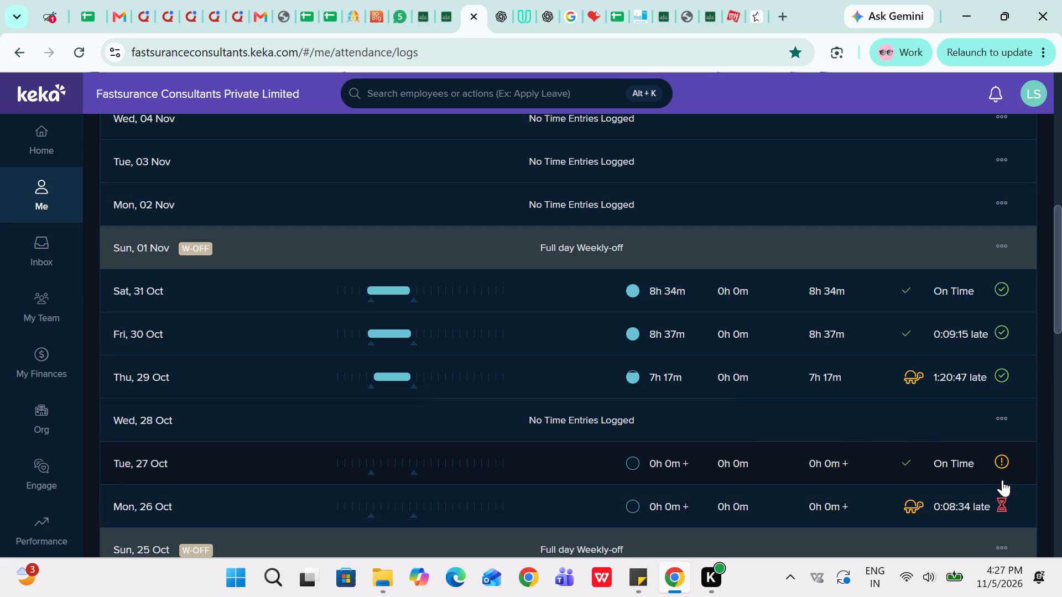
left_click(1002, 463)
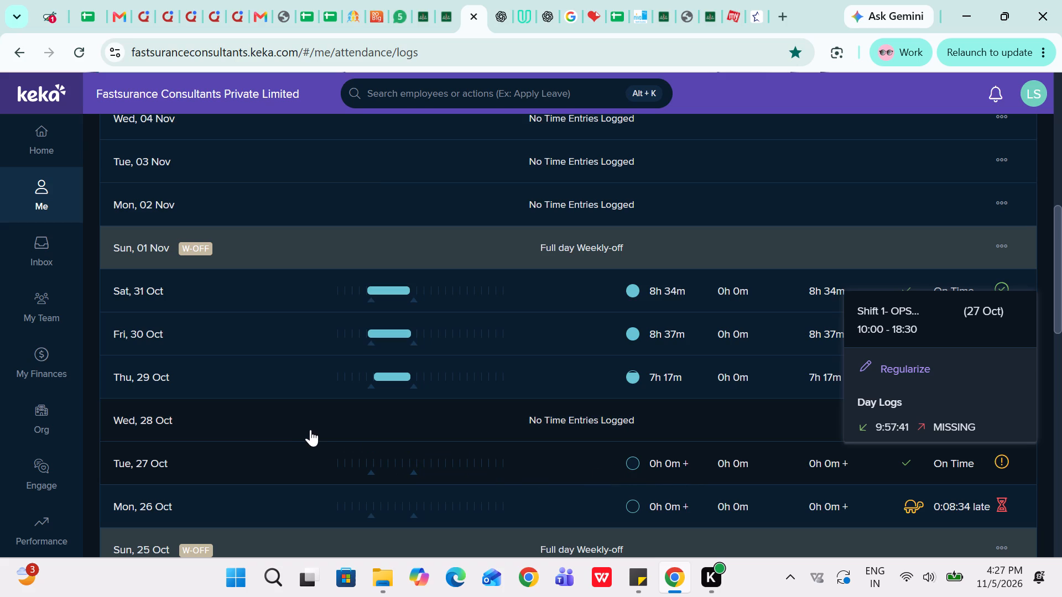
scroll(340, 433, "up", 4)
scroll(340, 433, "down", 5)
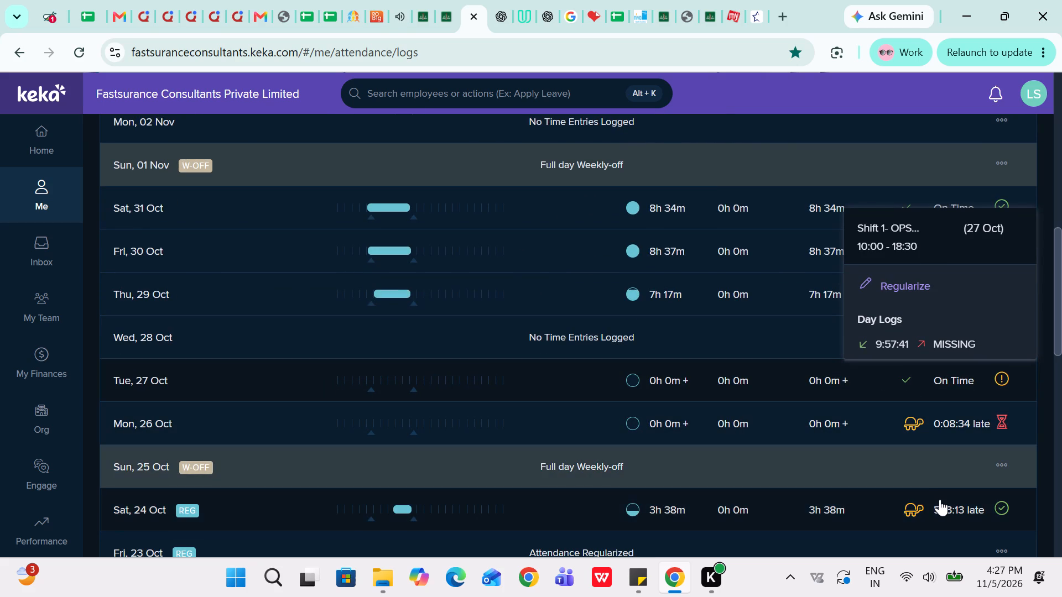
Switch to the All Complaints page, review the latest entry in the listed complaint's communication log, and close the log.
left_click(355, 0)
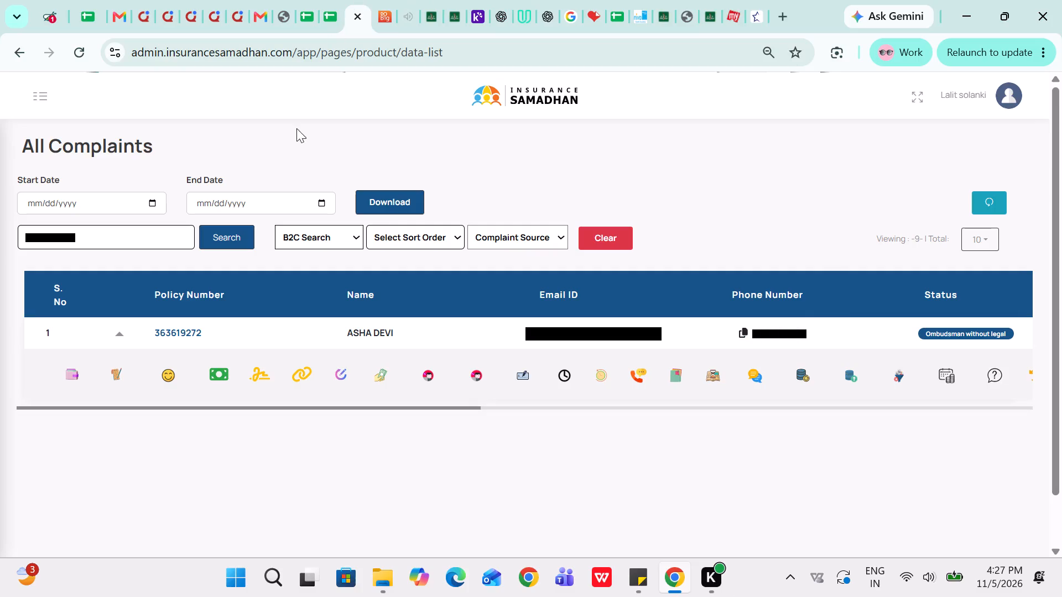
left_click(116, 333)
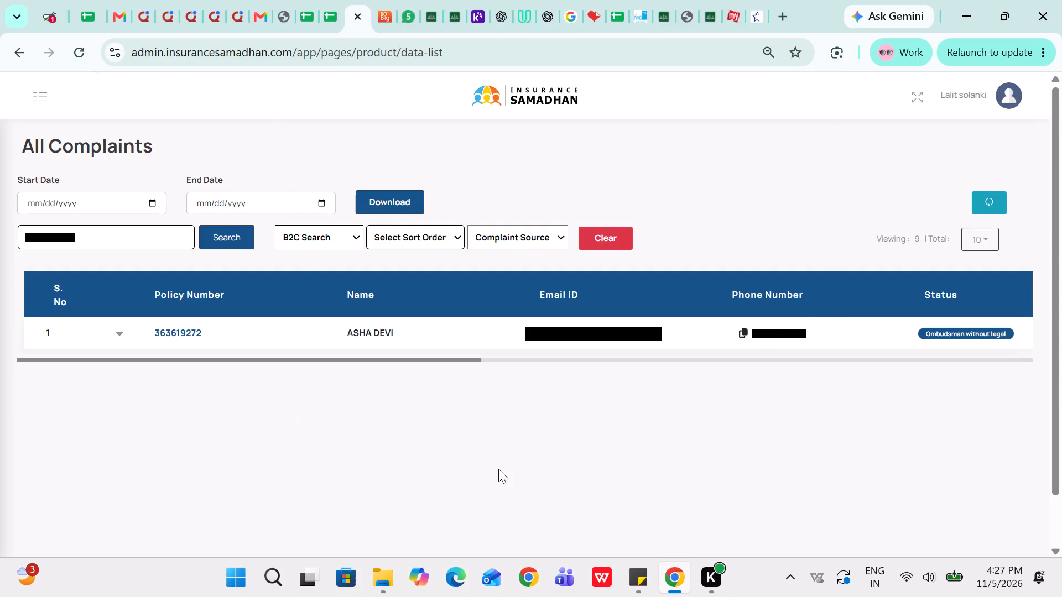
left_click(498, 469)
left_click(726, 329)
left_click(756, 379)
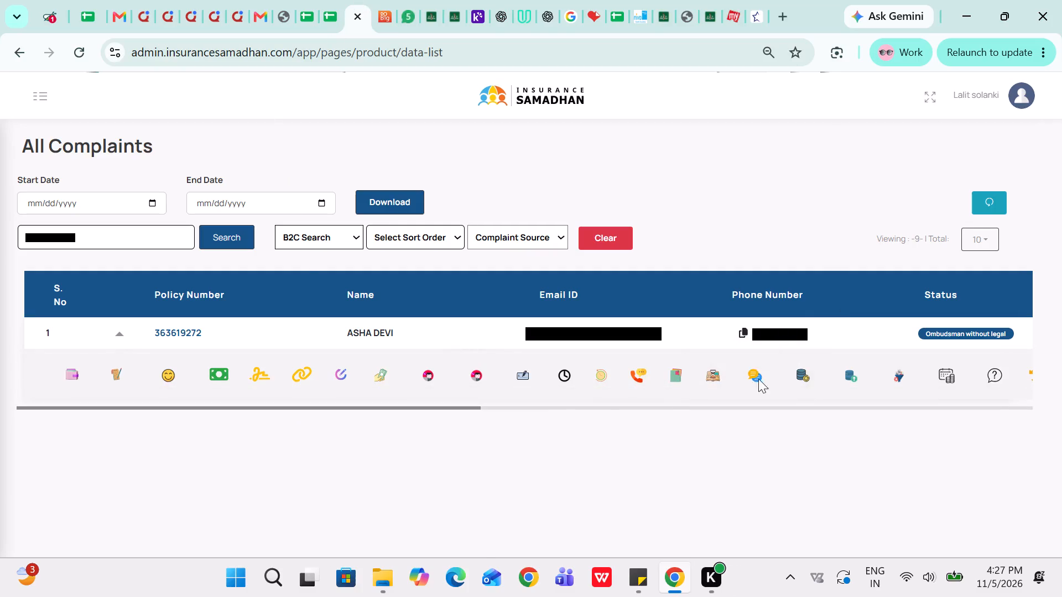
left_click_drag(580, 327, 393, 316)
left_click(577, 326)
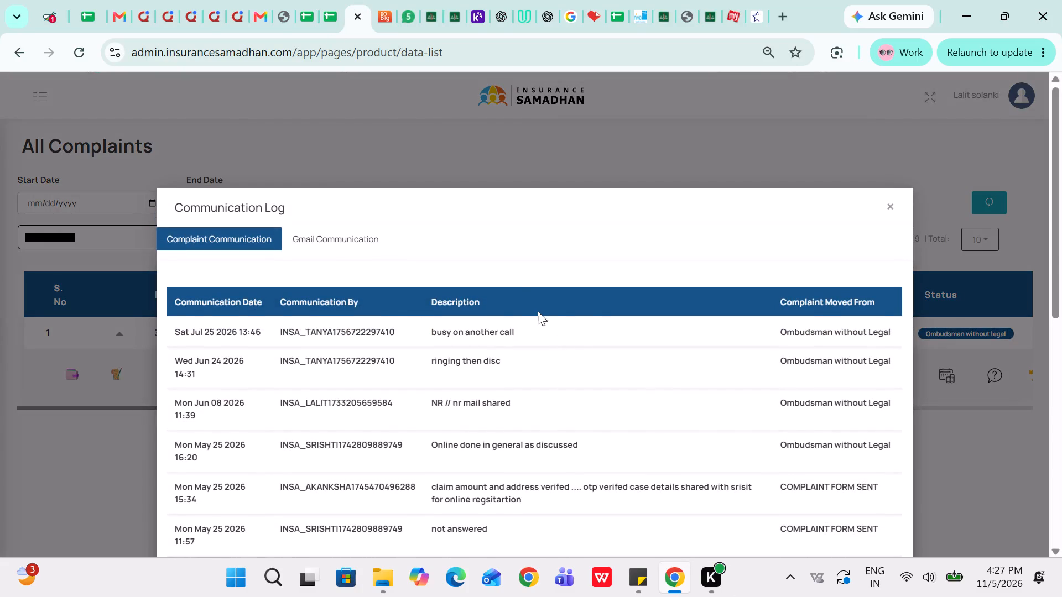
left_click(488, 159)
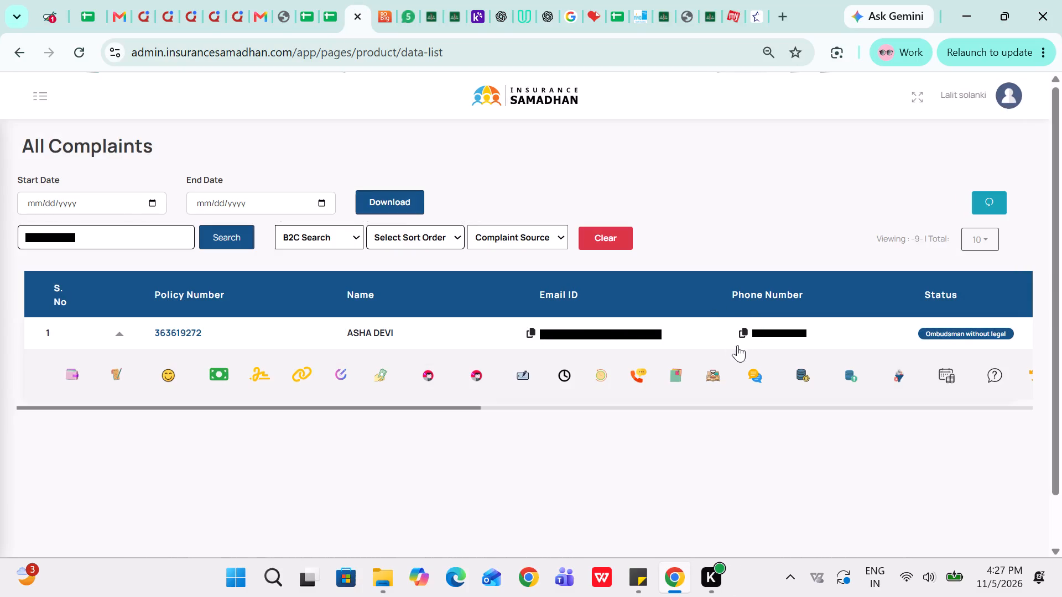
Copy the complainant's phone number and place an outgoing call to it from the Smartflo dialer.
left_click(744, 333)
left_click(386, 0)
double_click(467, 180)
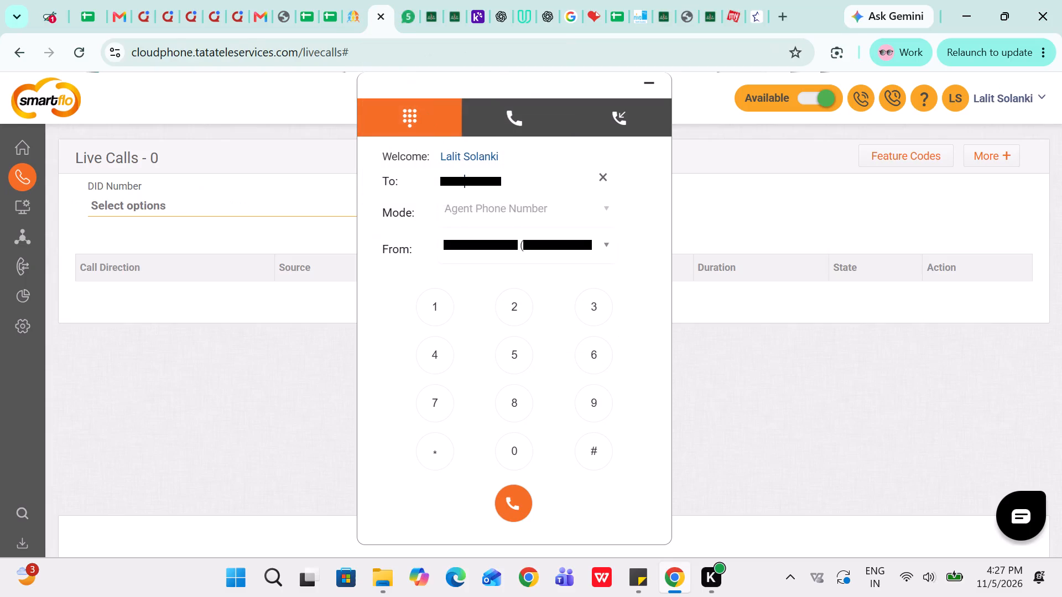
key("ctrl+v")
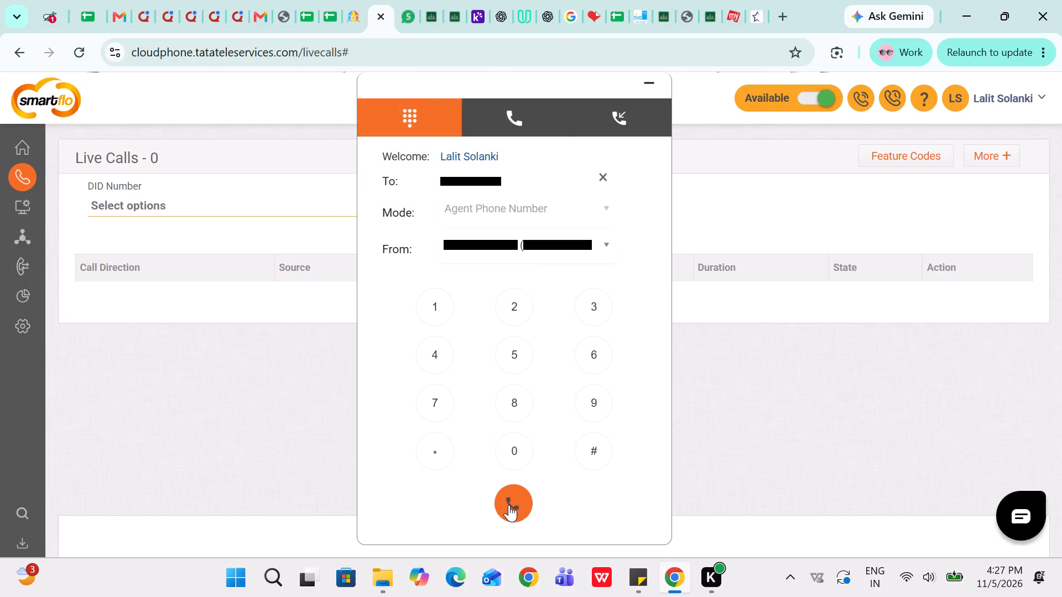
left_click(509, 505)
left_click(871, 435)
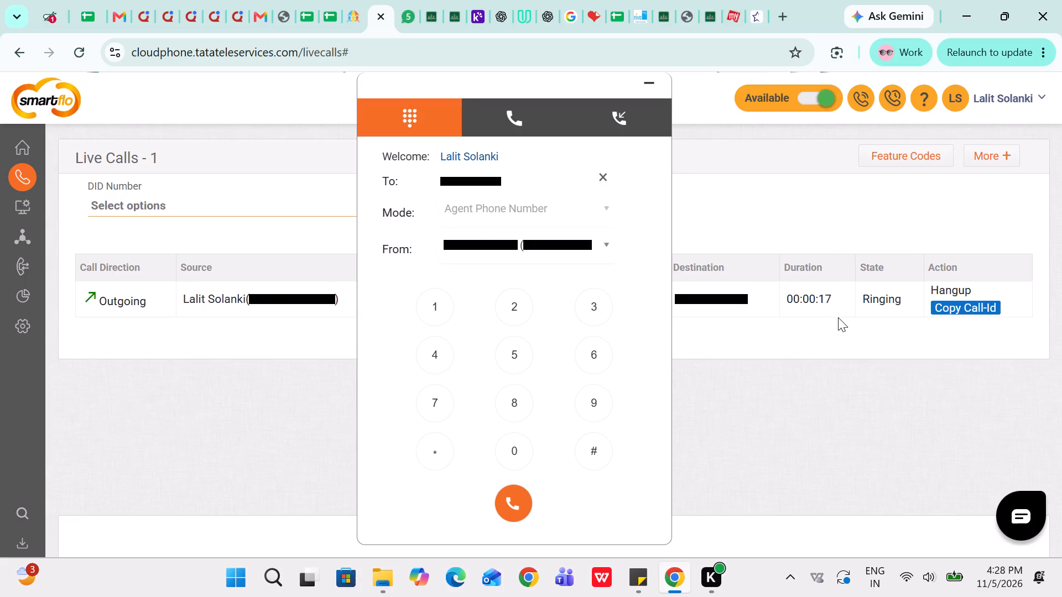
Open the system calendar to view November 2026.
left_click(992, 583)
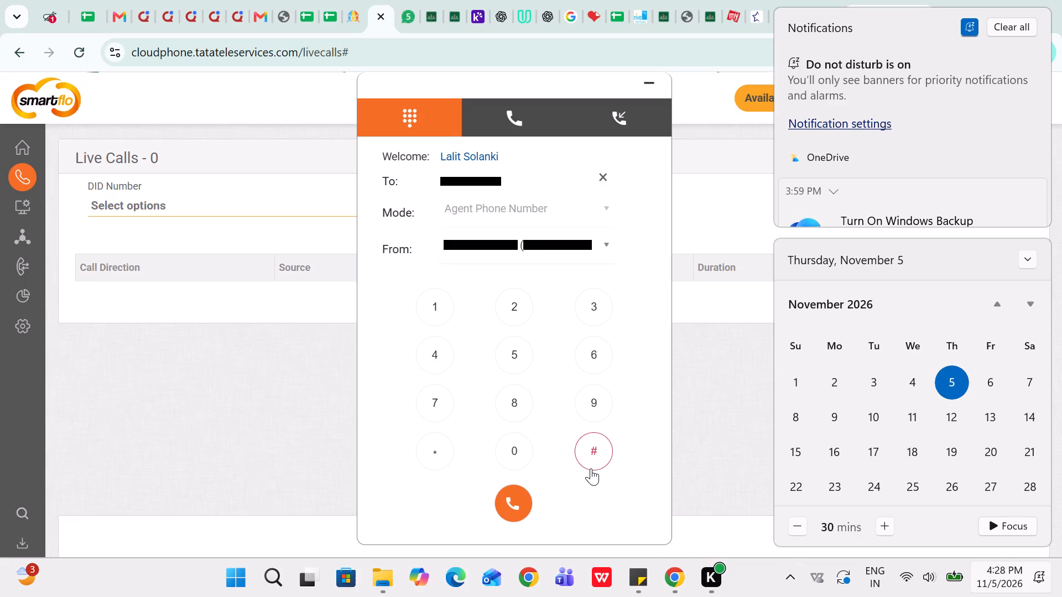
Place the outgoing call to the complainant's number already entered in the Smartflo dialer.
left_click(513, 501)
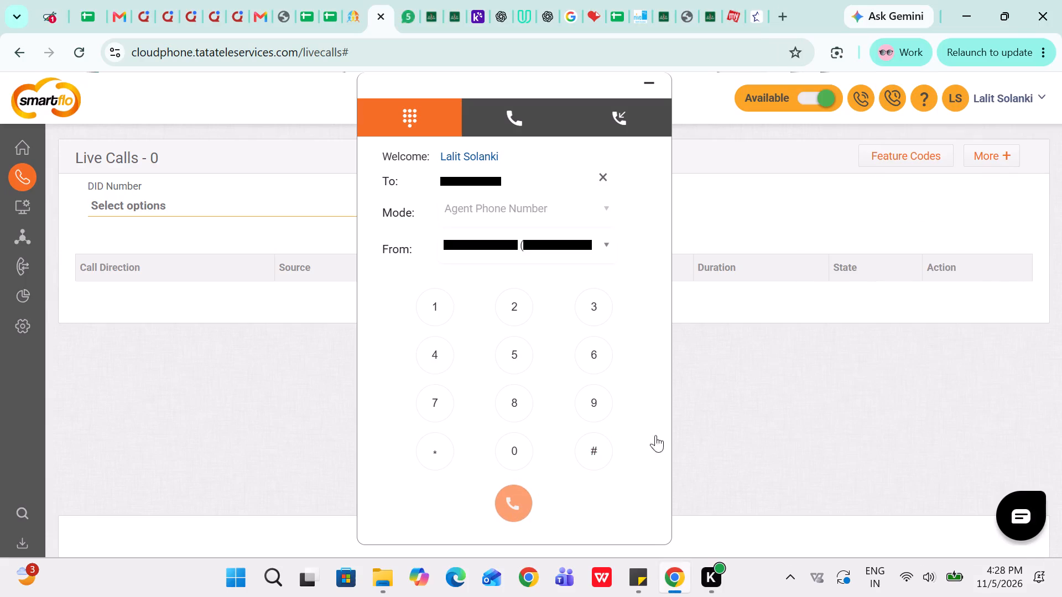
Monitor the outgoing call in the Live Calls list, checking its state, duration and destination.
left_click(723, 390)
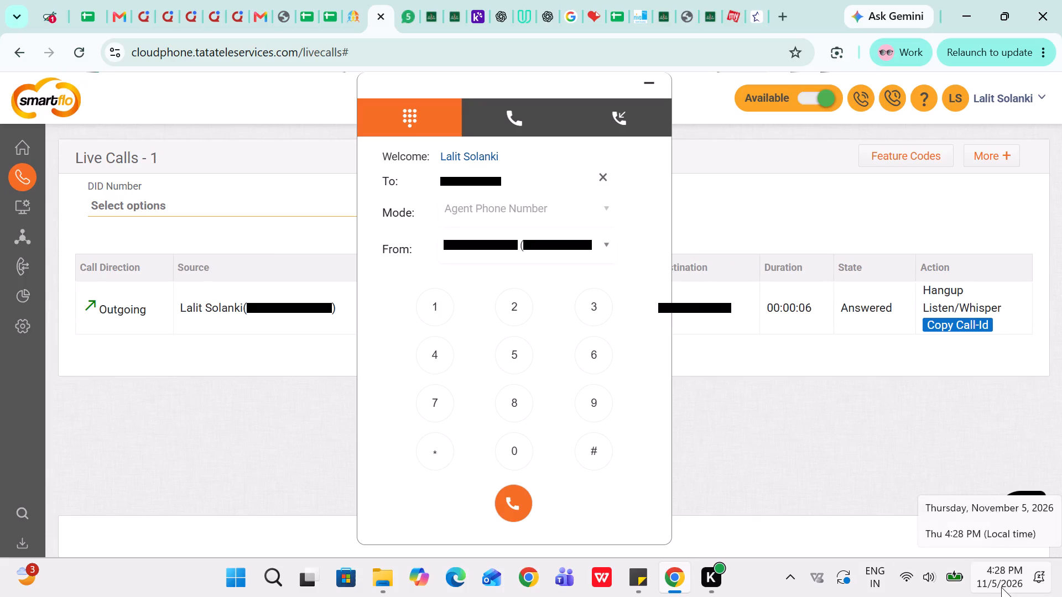
left_click(757, 468)
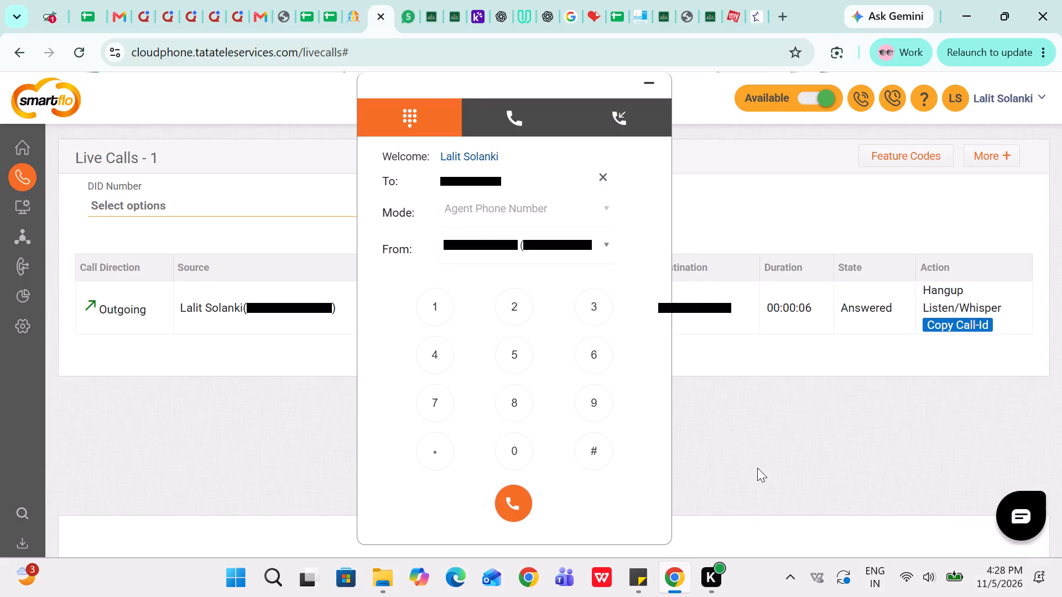
left_click(757, 468)
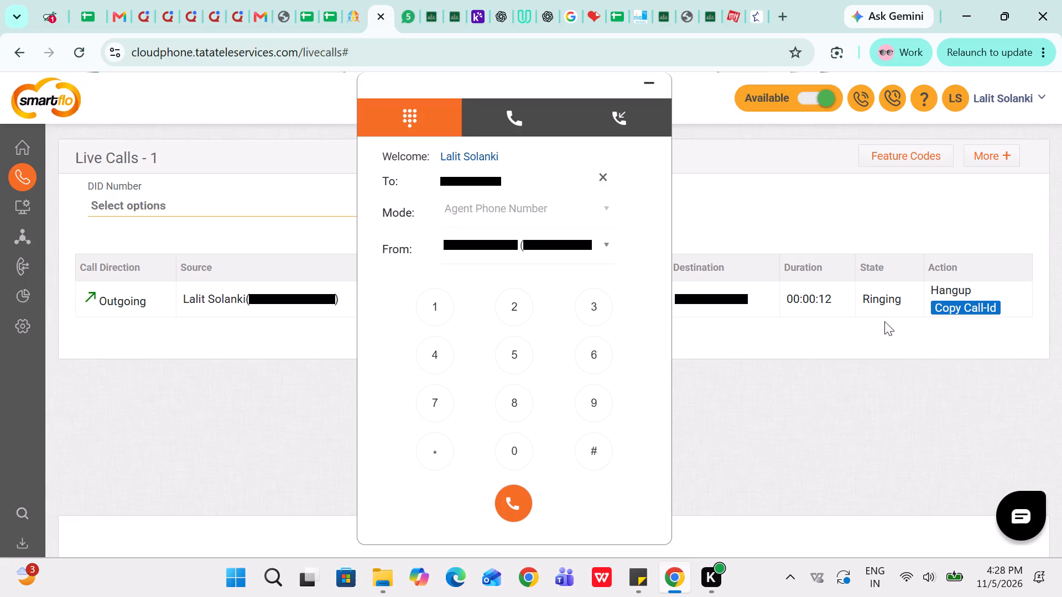
left_click_drag(903, 300, 863, 296)
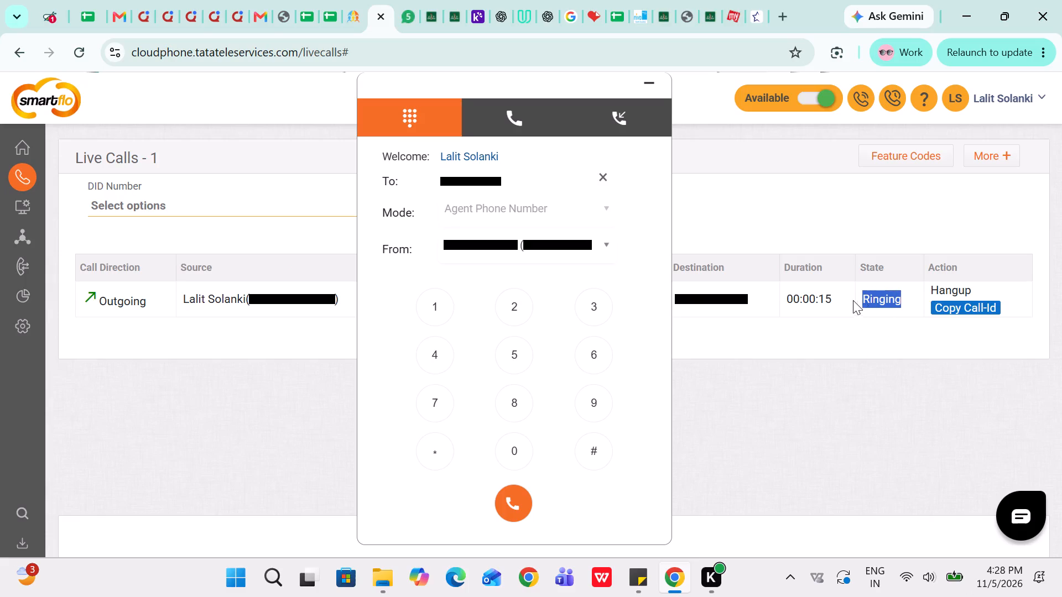
left_click_drag(839, 303, 781, 286)
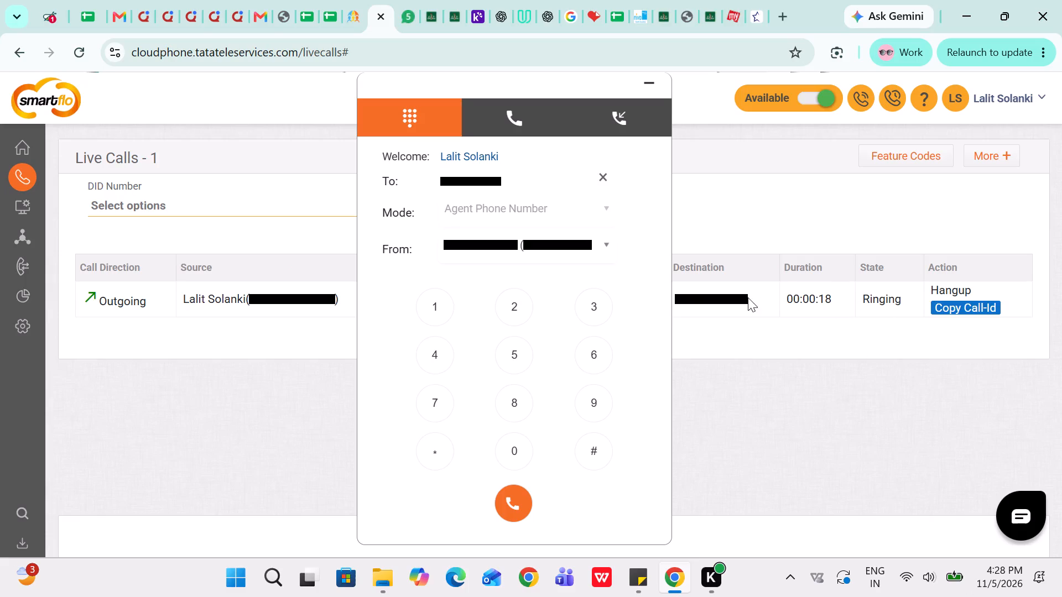
left_click_drag(748, 297, 677, 290)
left_click(784, 447)
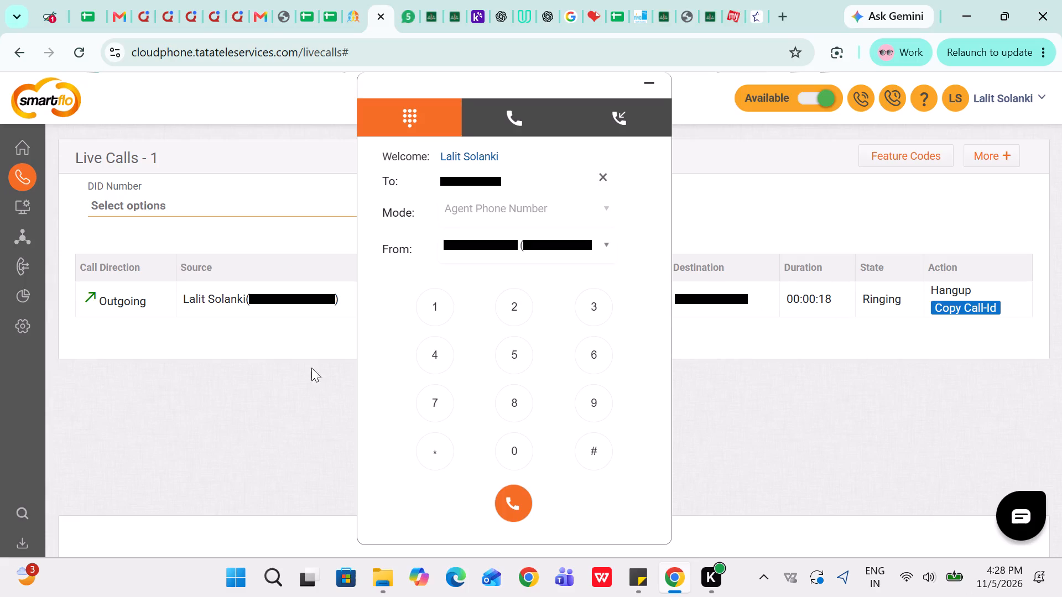
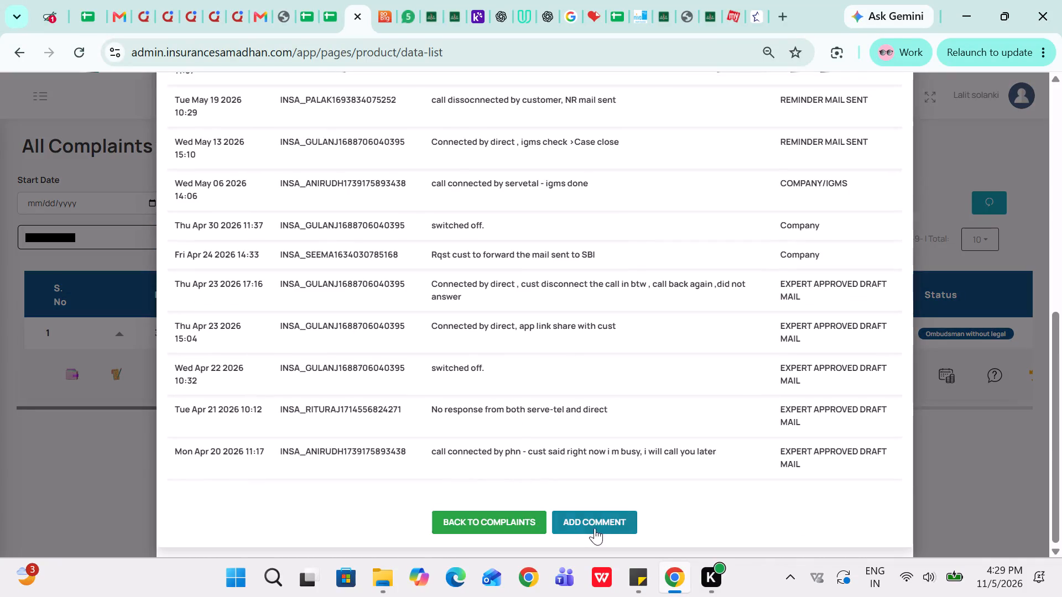
Add the comment "Not response." to the listed complaint's communication log, save it, and close the log.
left_click(637, 374)
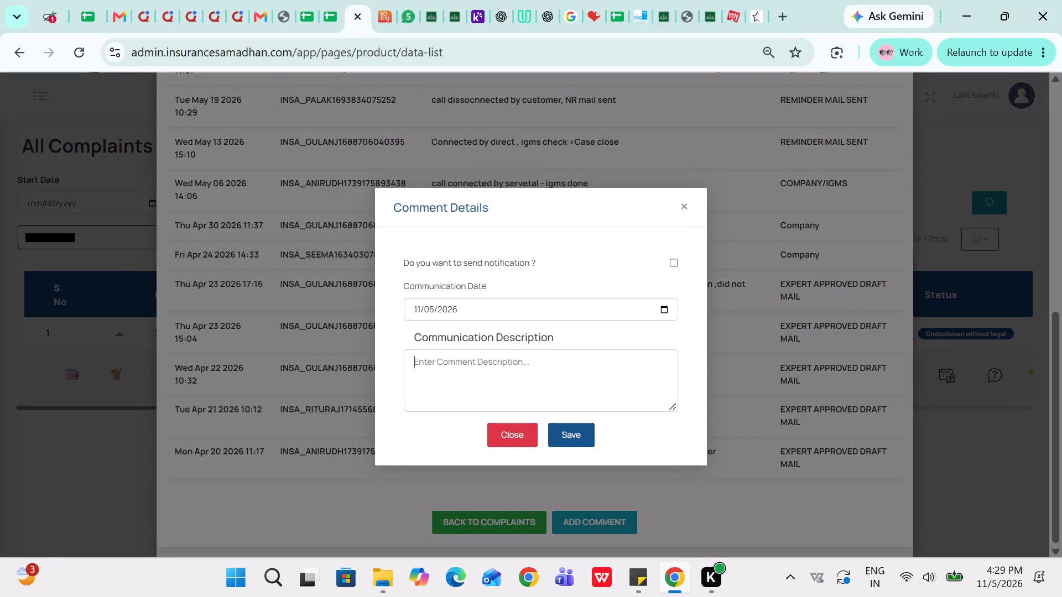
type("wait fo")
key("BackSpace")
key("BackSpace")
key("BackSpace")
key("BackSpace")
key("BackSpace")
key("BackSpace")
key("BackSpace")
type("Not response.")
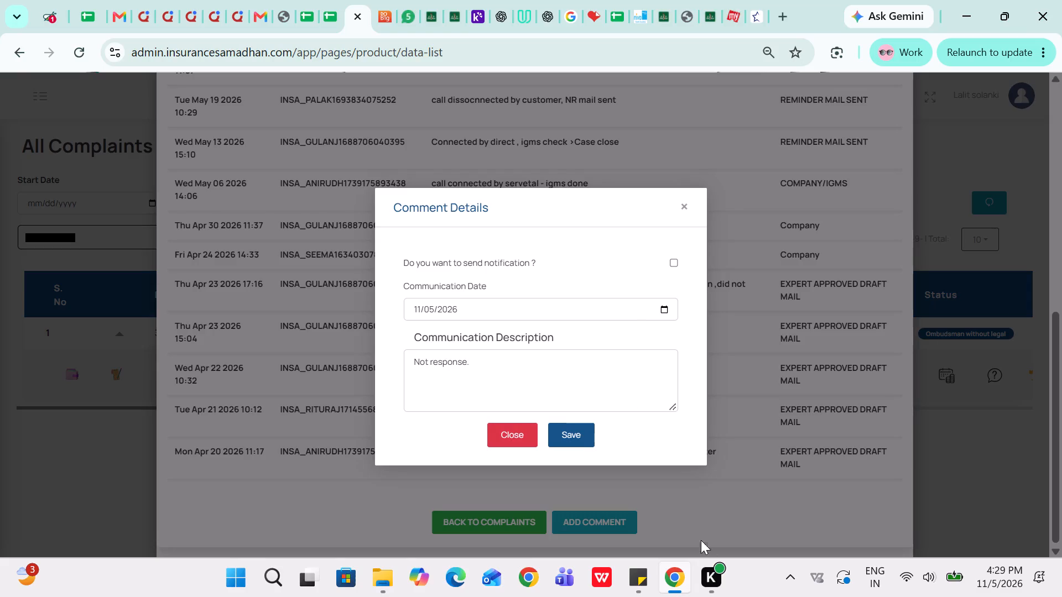
left_click(577, 428)
left_click(18, 363)
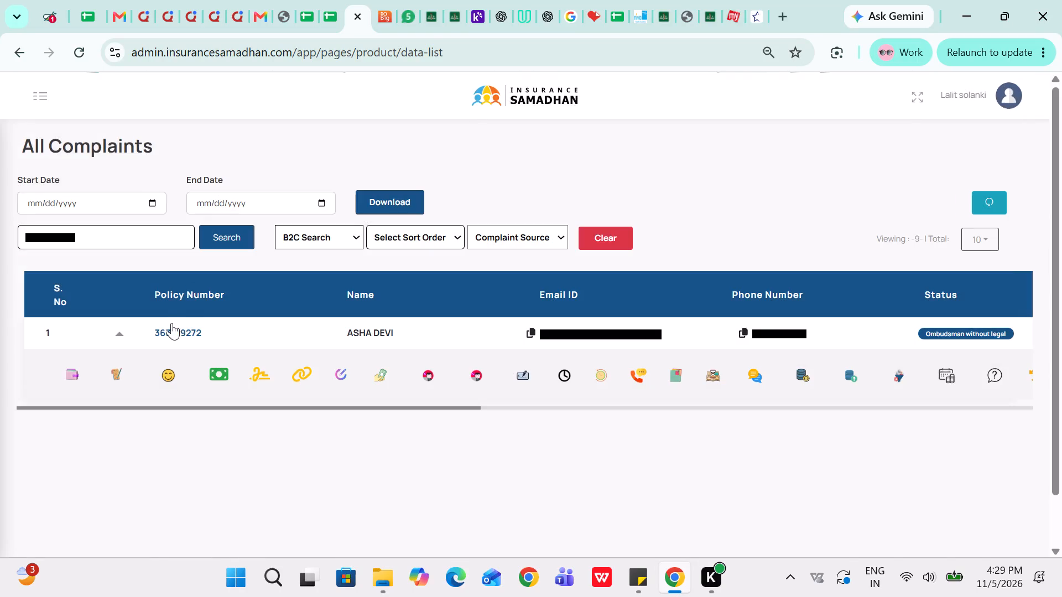
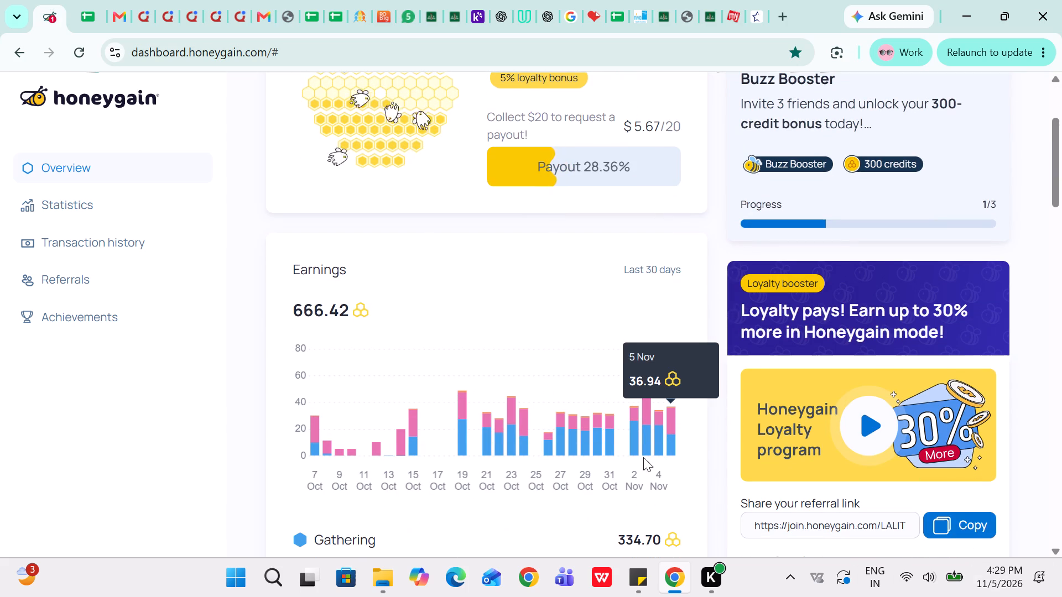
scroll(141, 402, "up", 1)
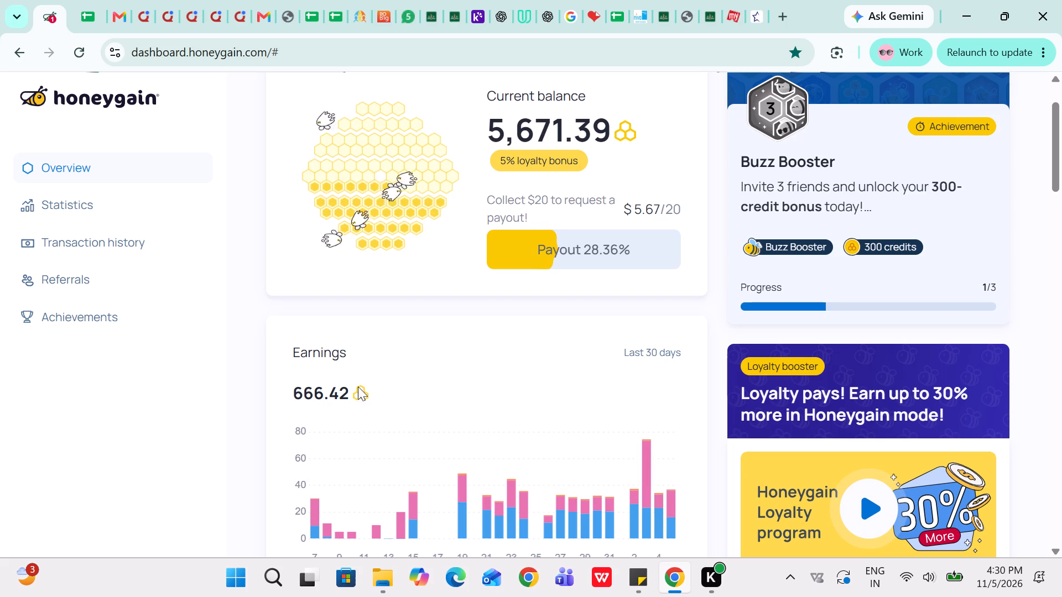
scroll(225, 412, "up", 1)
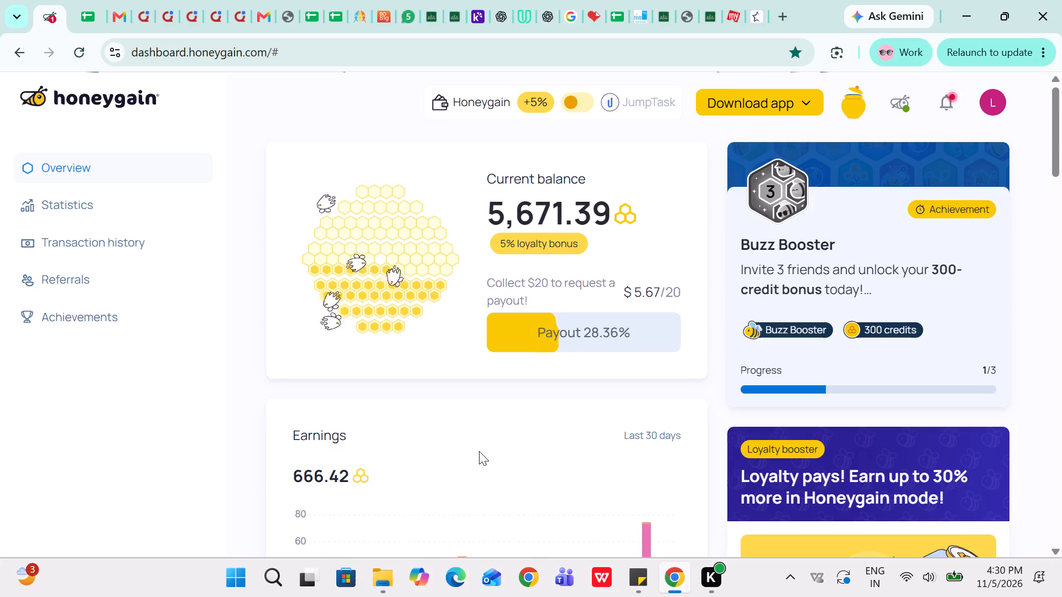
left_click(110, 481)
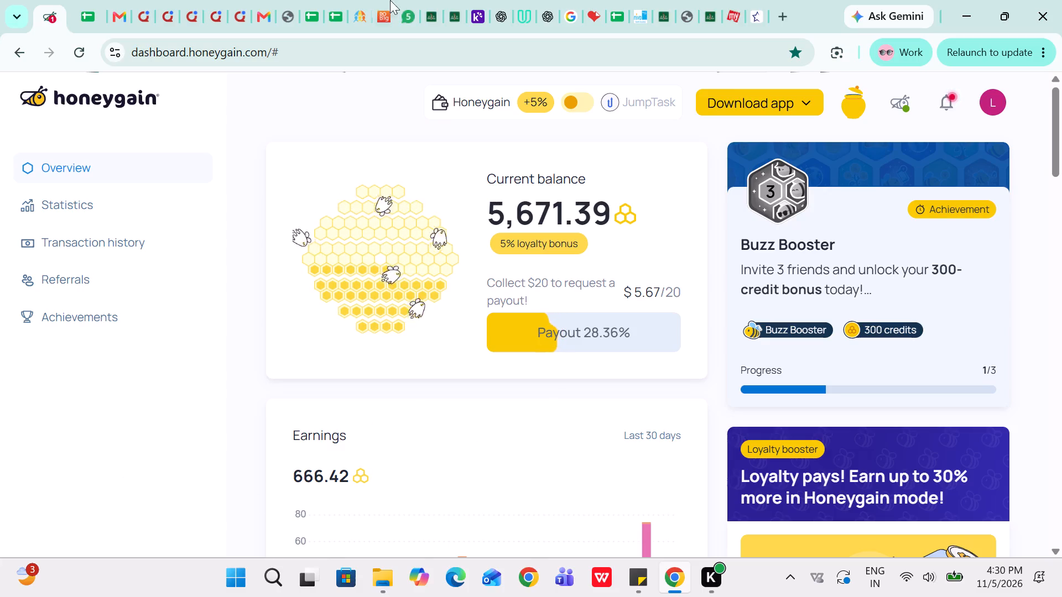
Switch from the Honeygain dashboard to the open Complaint Details page in Insurance Samadhan.
left_click(365, 0)
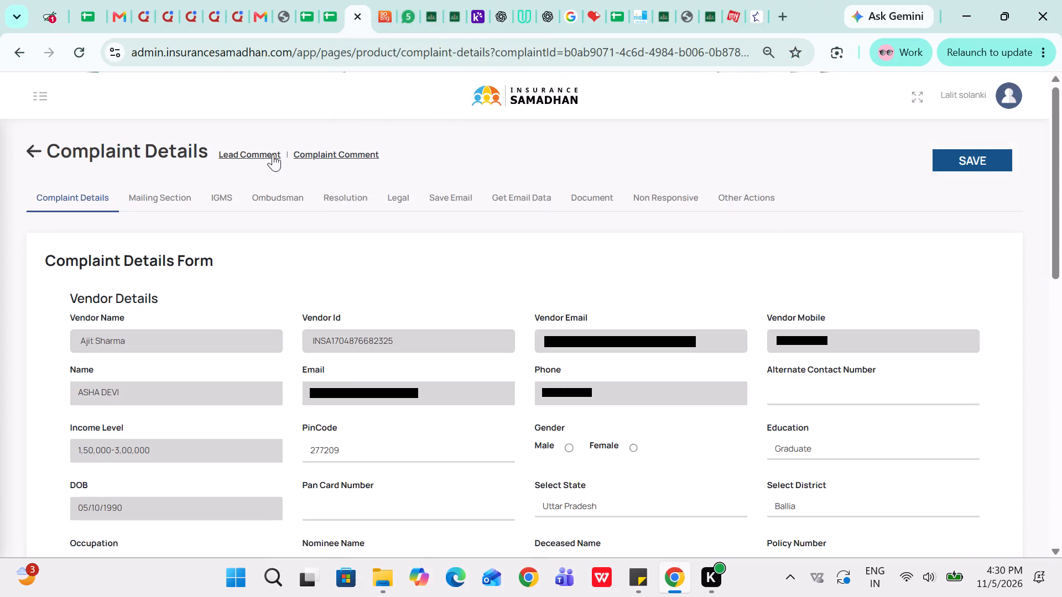
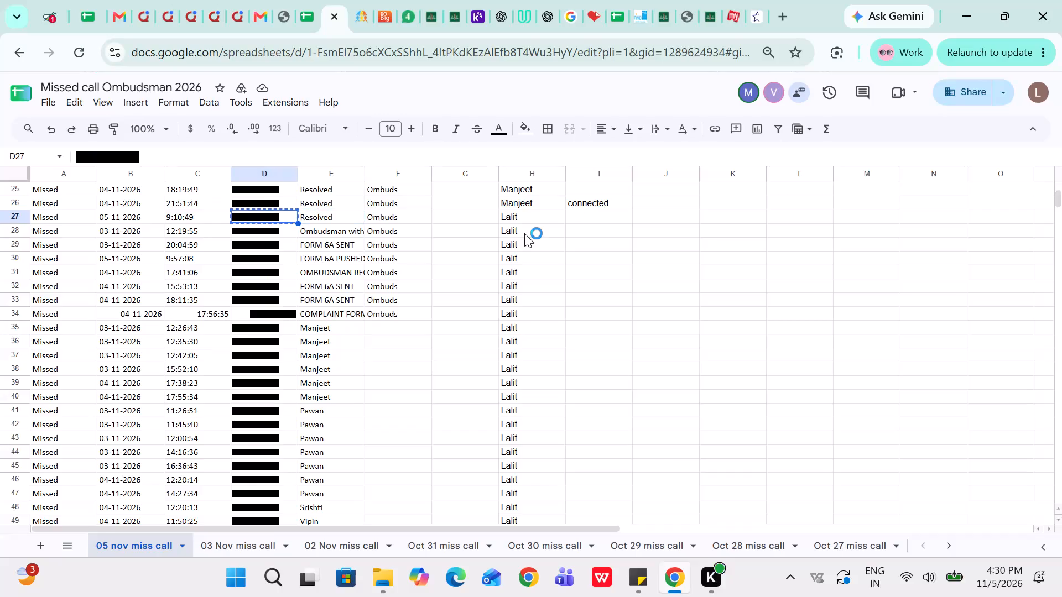
Return to the All Complaints list in Insurance Samadhan and search for the phone number copied from row 27 of the missed-call sheet.
left_click(378, 0)
left_click(352, 0)
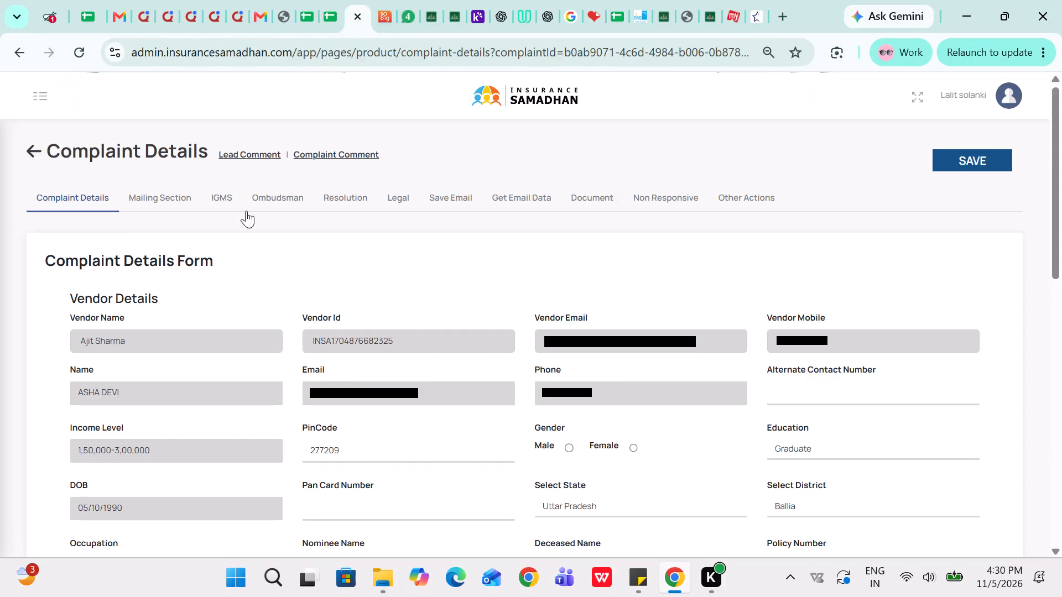
left_click(46, 153)
left_click(29, 145)
left_click_drag(124, 239, 0, 244)
key("ctrl+v")
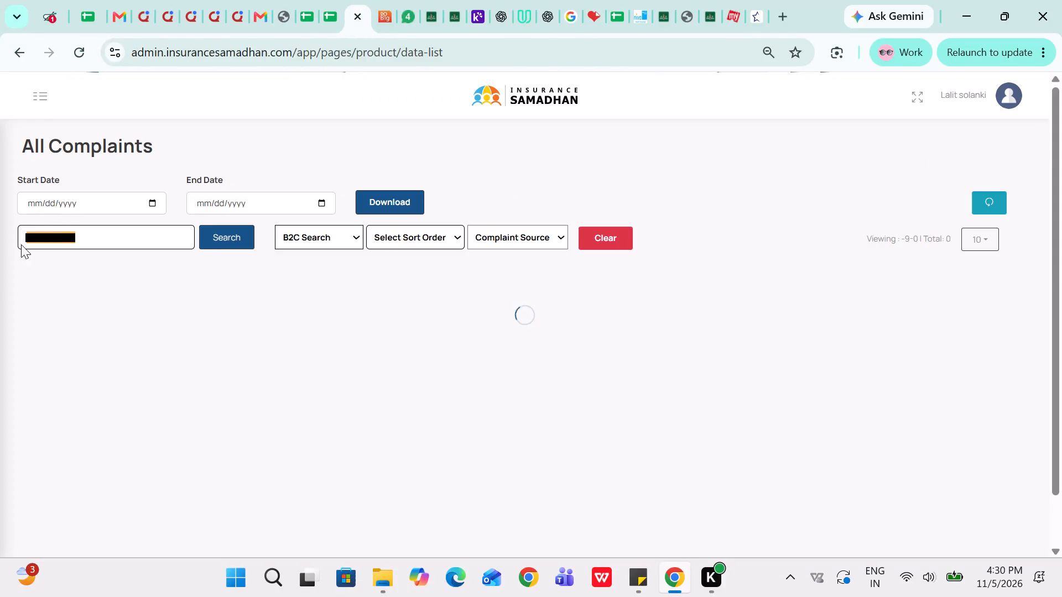
left_click(227, 242)
left_click(515, 427)
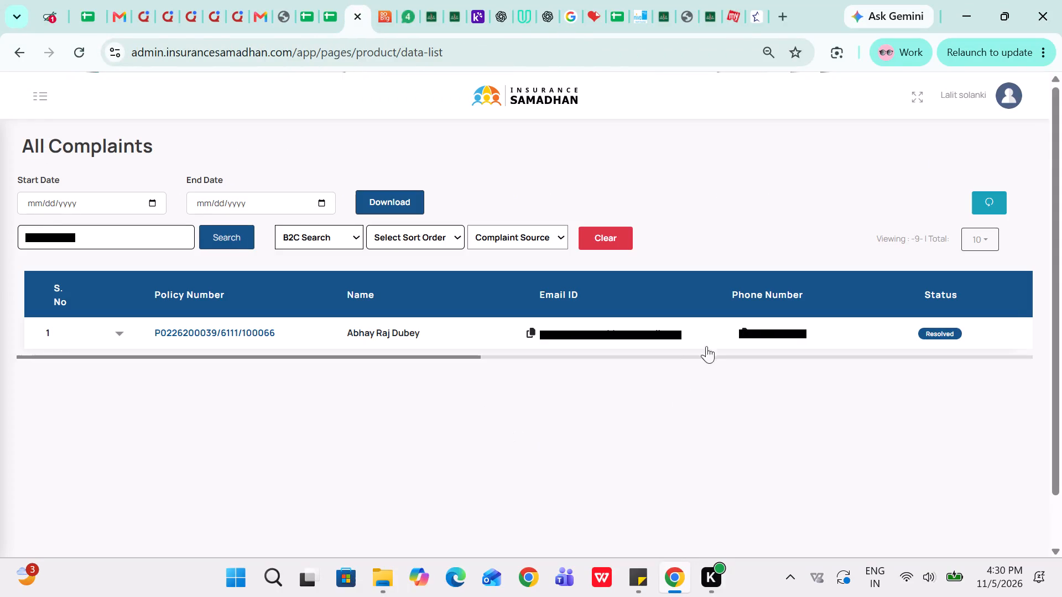
Expand the found complaint's actions and read the latest entries in its Communication Log.
left_click(711, 342)
left_click(751, 382)
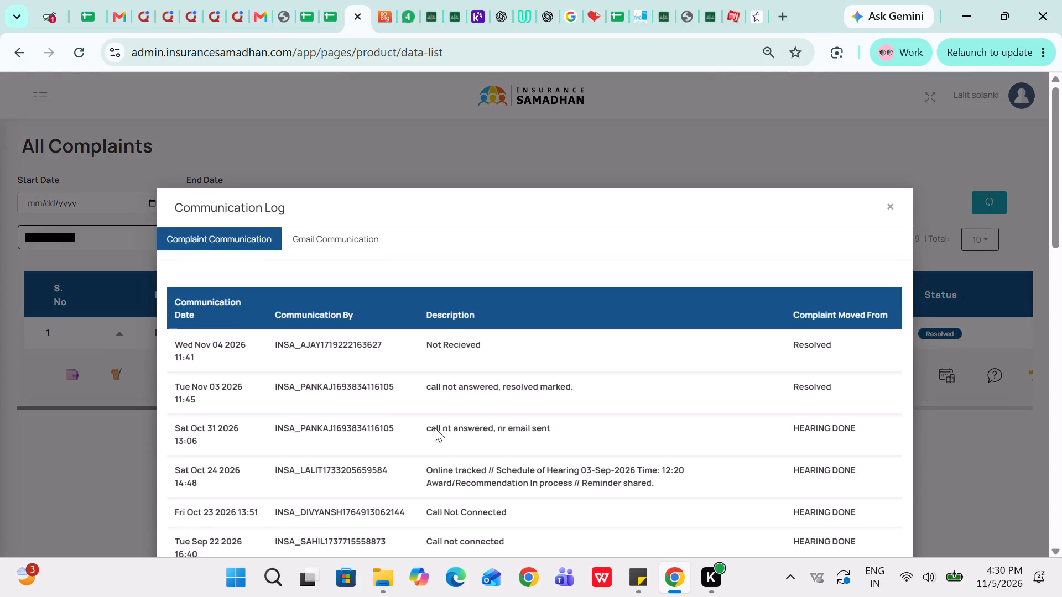
left_click_drag(510, 338, 360, 342)
left_click(500, 341)
left_click(478, 136)
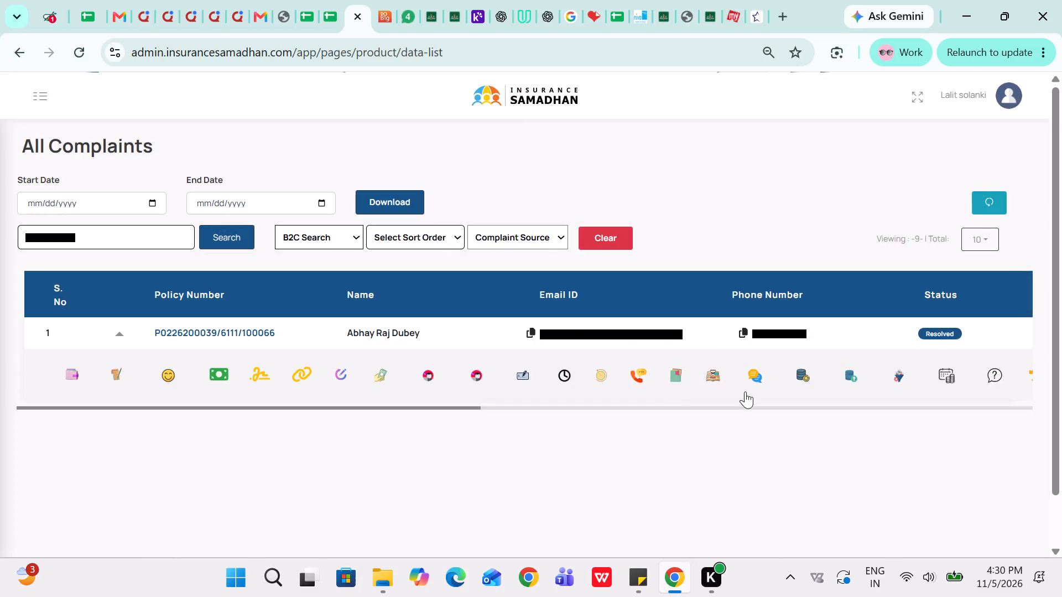
Review the complaint's dated status history through to Resolved, cross-checking against the missed-call sheet.
left_click(602, 376)
scroll(621, 368, "down", 9)
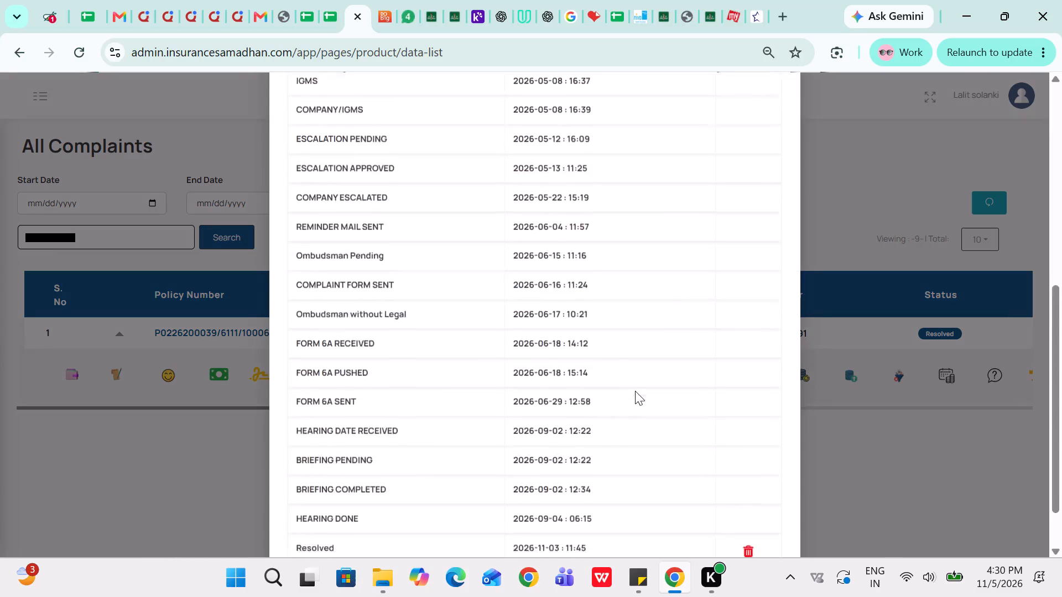
scroll(635, 391, "down", 7)
left_click(326, 0)
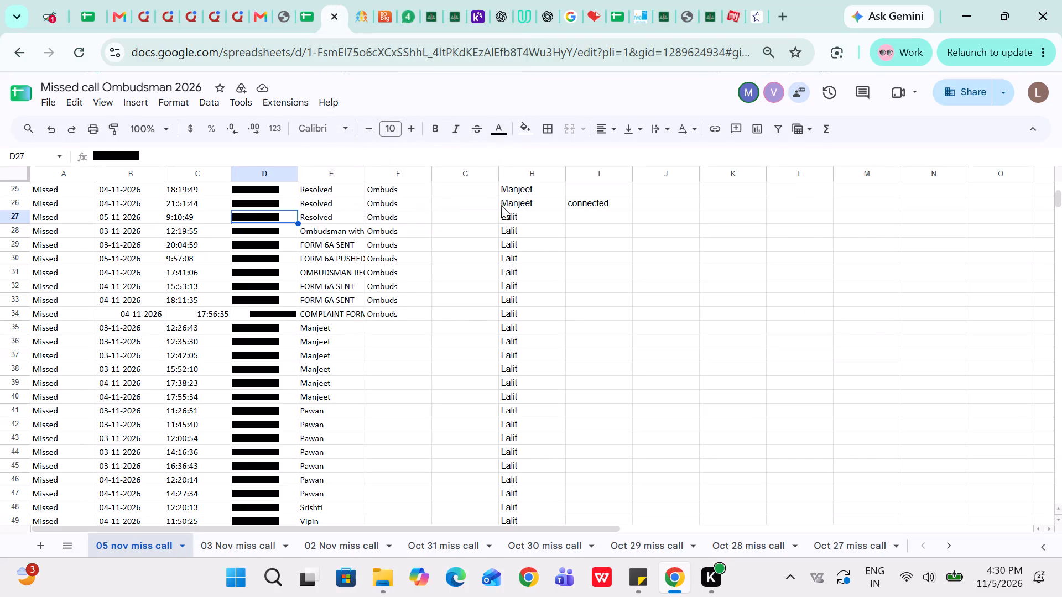
left_click(358, 0)
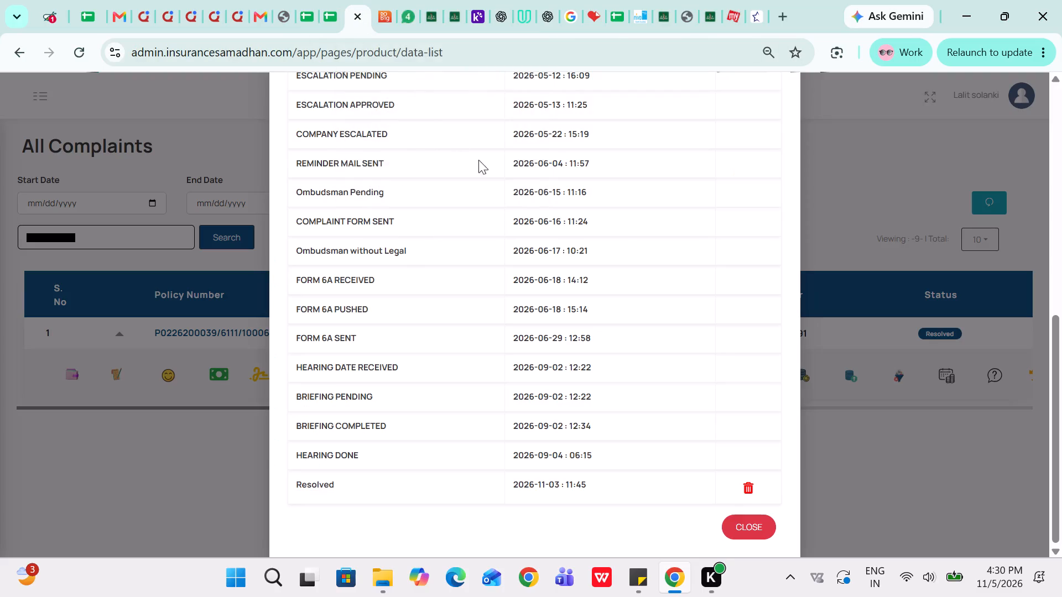
left_click(855, 442)
Recheck the complaint's Communication Log against row 27 of the missed-call sheet.
left_click(757, 373)
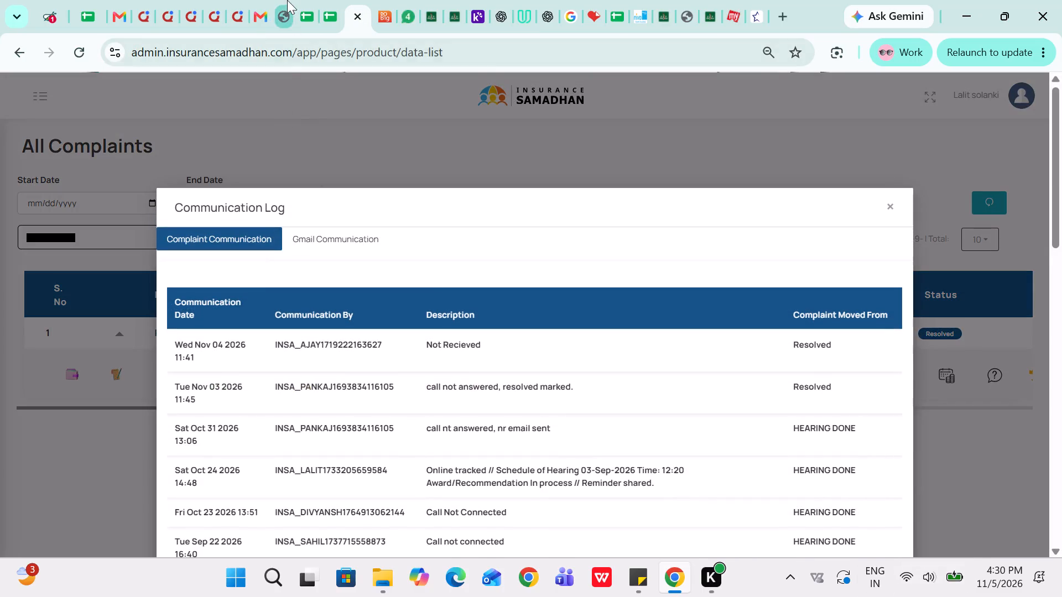
left_click(336, 0)
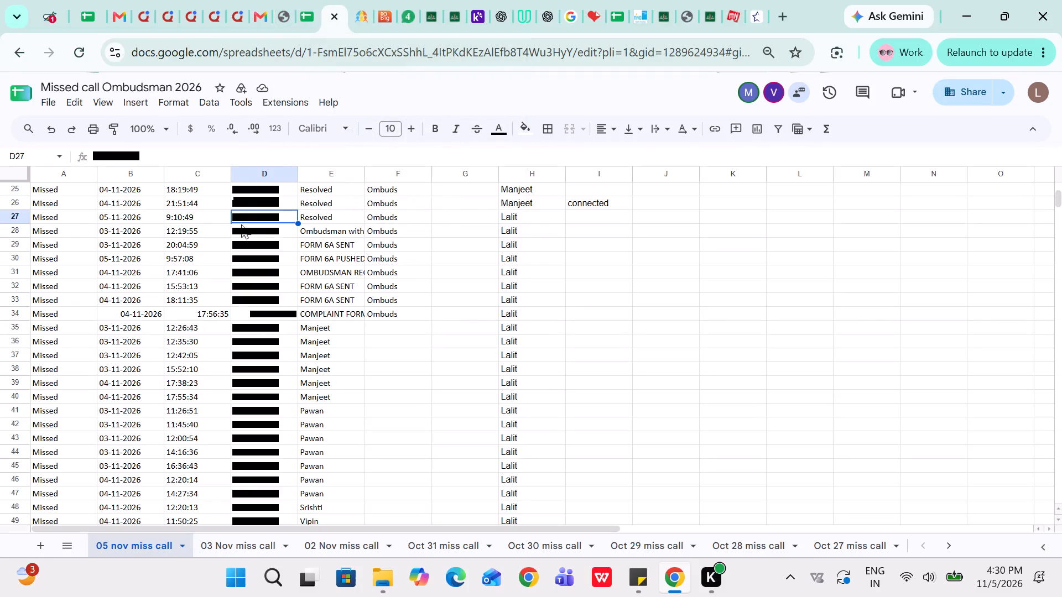
left_click(354, 0)
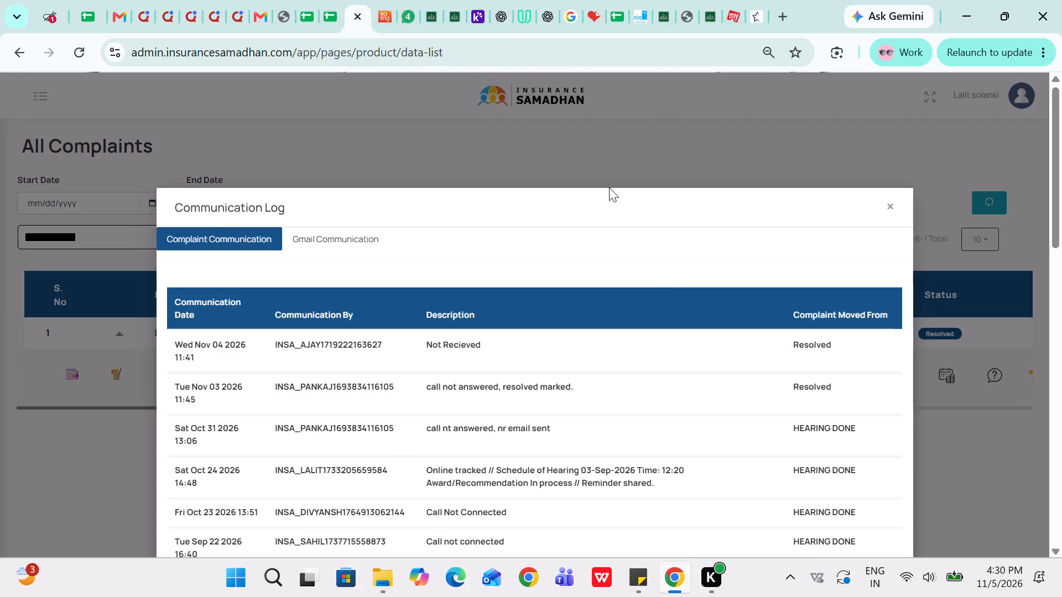
left_click(560, 128)
Copy the complainant's phone number and call it from the Smartflo dialer, dismissing any notification pop-up during the call.
left_click(743, 331)
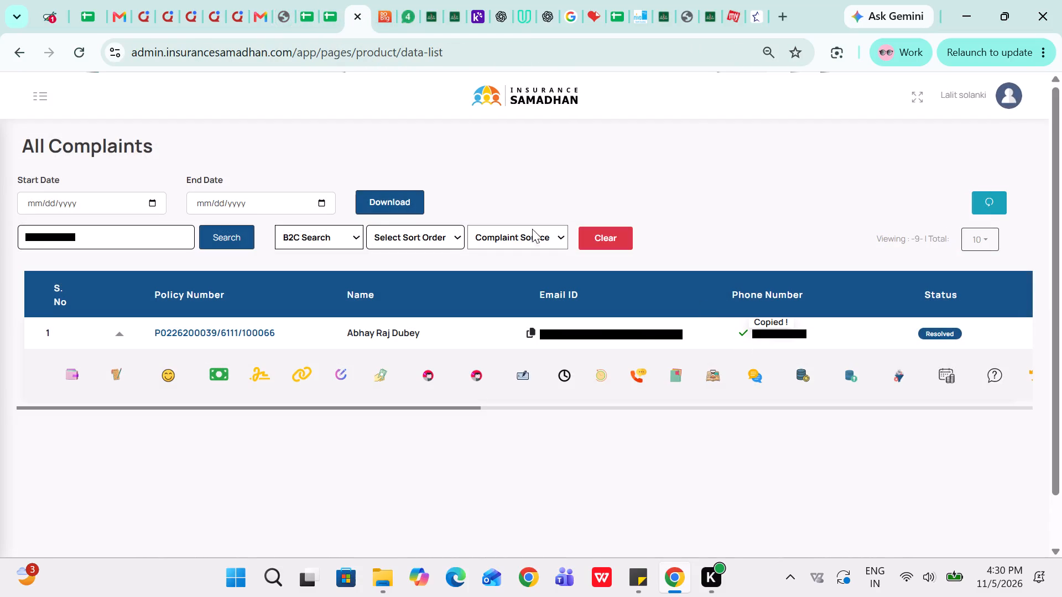
left_click(372, 0)
left_click(372, 0)
left_click(383, 0)
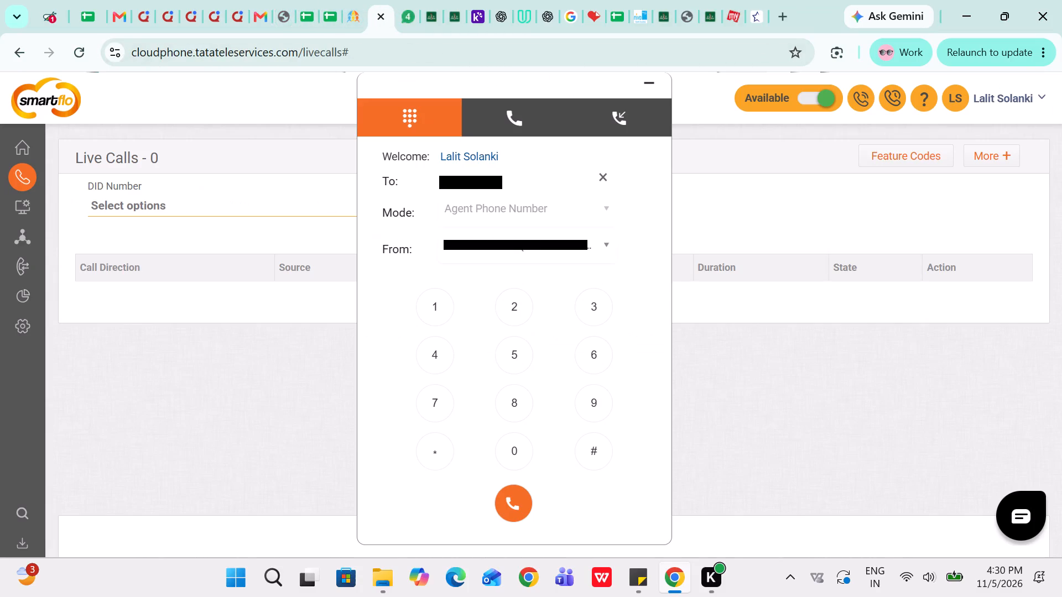
double_click(491, 184)
key("ctrl+v")
left_click(520, 514)
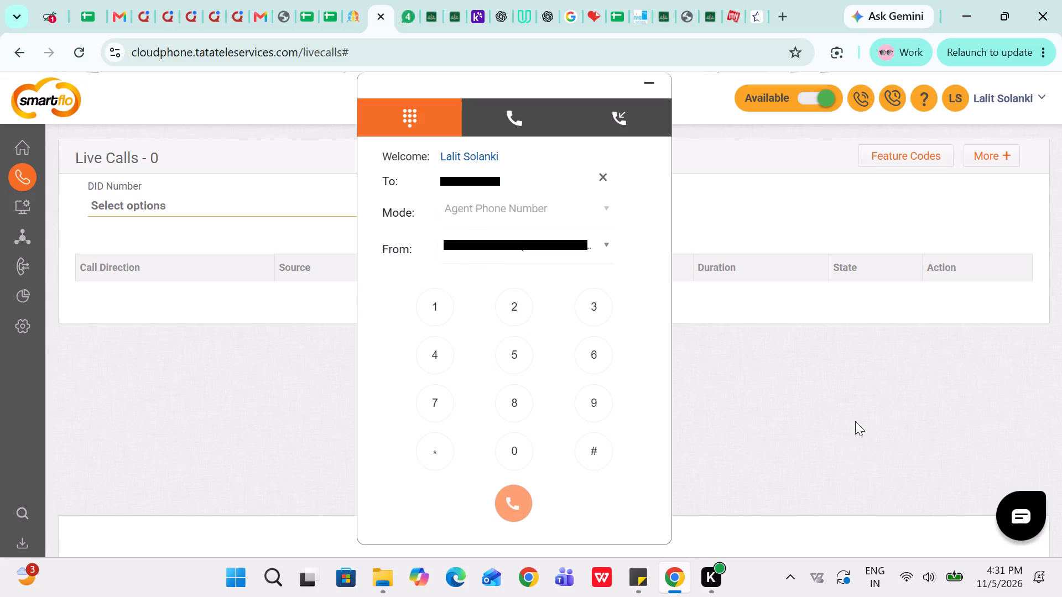
left_click(855, 421)
left_click(1008, 148)
left_click(1000, 154)
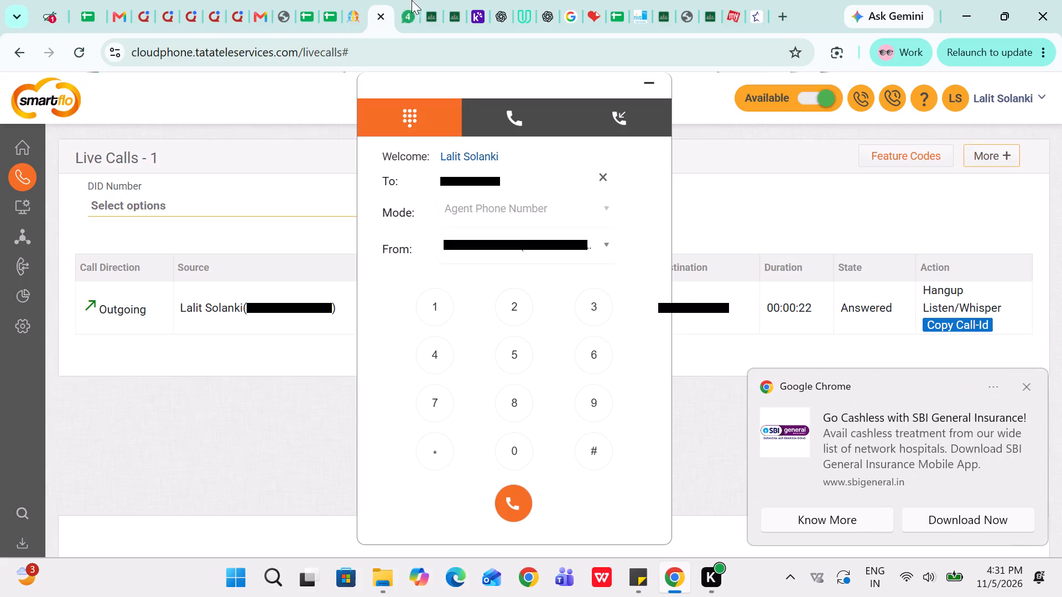
left_click(1029, 389)
Back in the complaints list, examine the complaint's insurer, claim amount, complaint type and policy type columns.
left_click(360, 0)
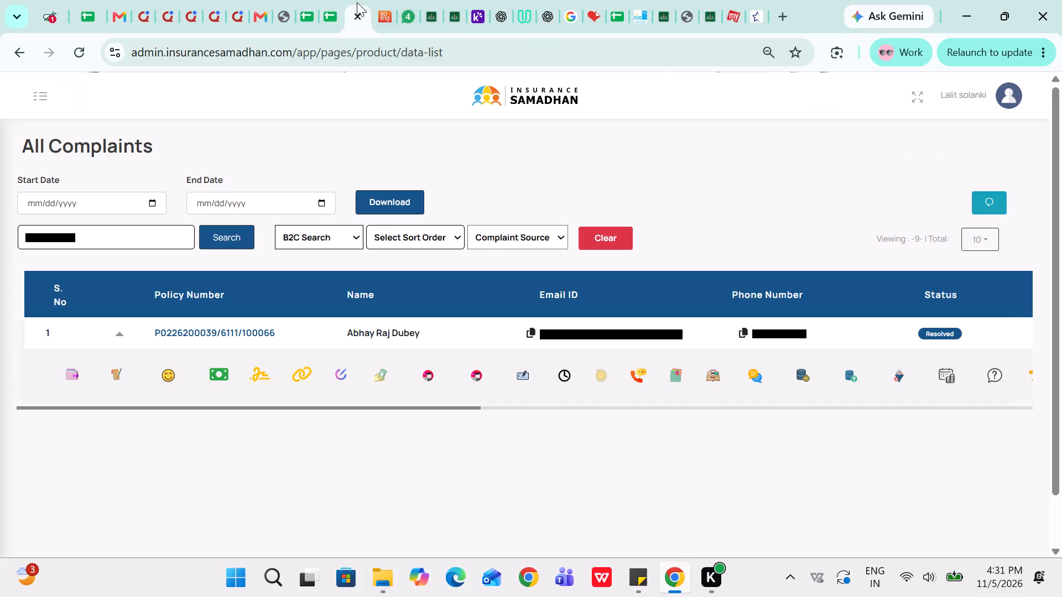
left_click(445, 448)
scroll(690, 343, "left", 6)
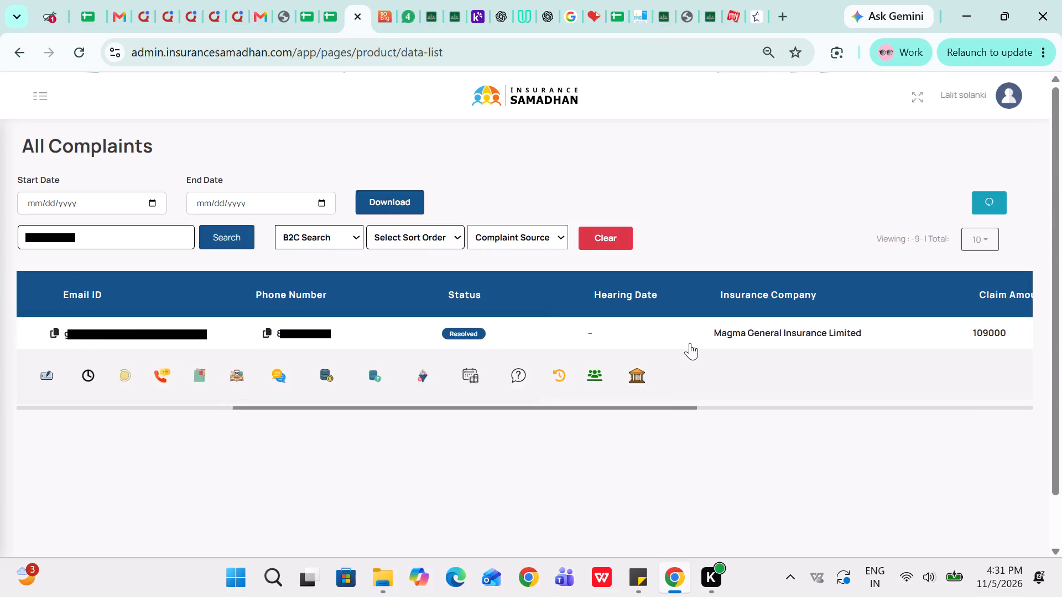
scroll(690, 343, "left", 3)
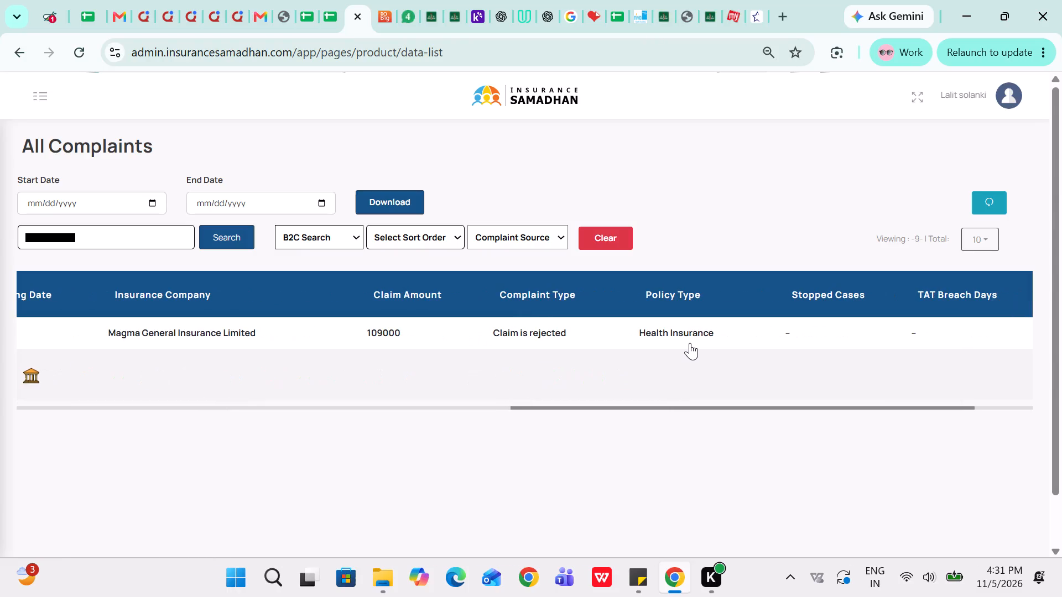
scroll(690, 343, "right", 2)
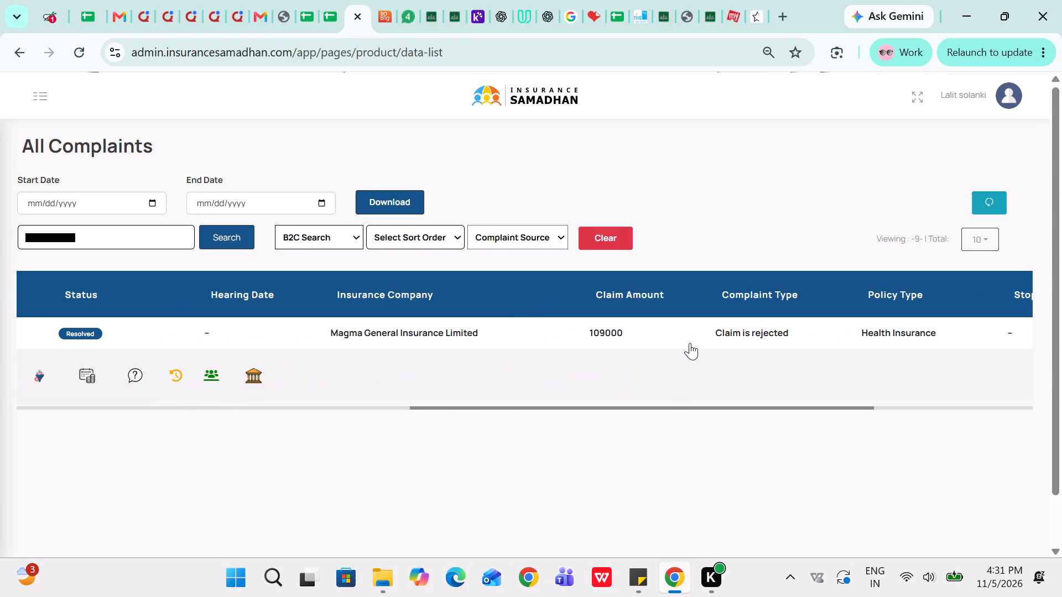
scroll(690, 343, "left", 3)
scroll(690, 343, "right", 5)
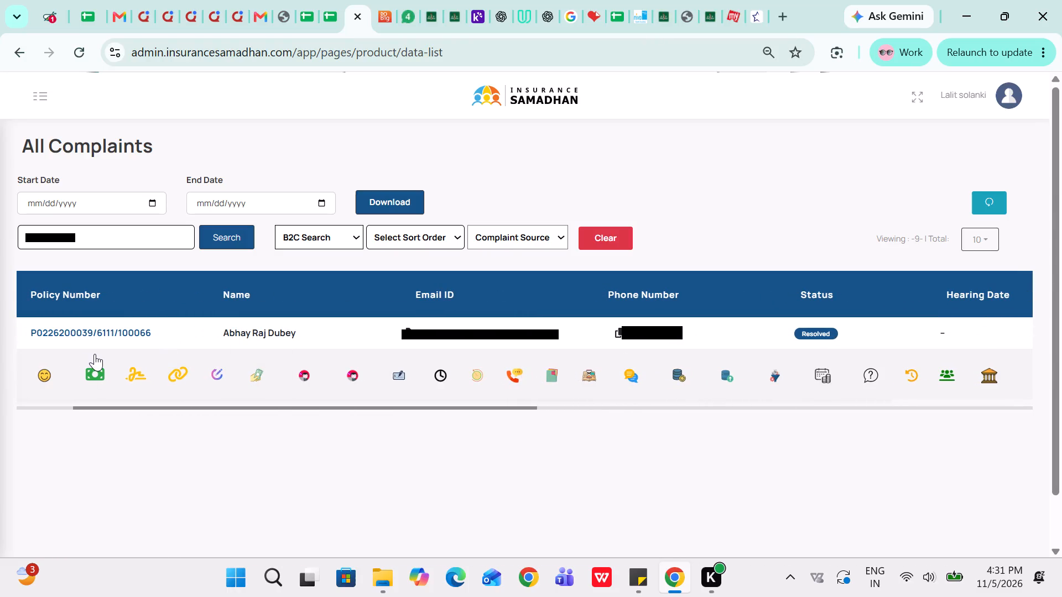
scroll(88, 354, "right", 4)
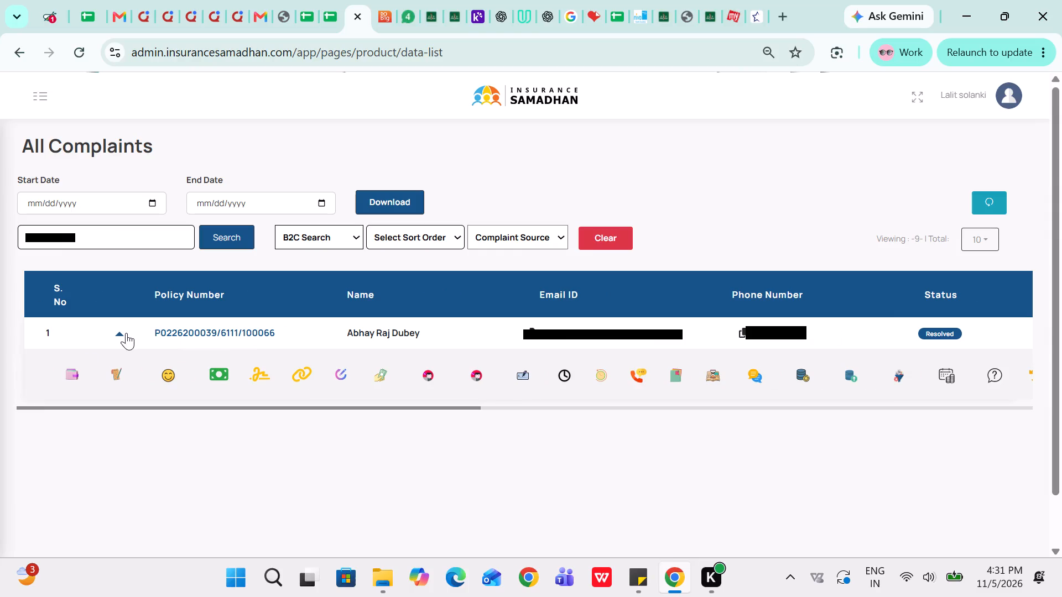
Add the comment "Amount not received" to the complaint's Communication Log and save it.
left_click(126, 333)
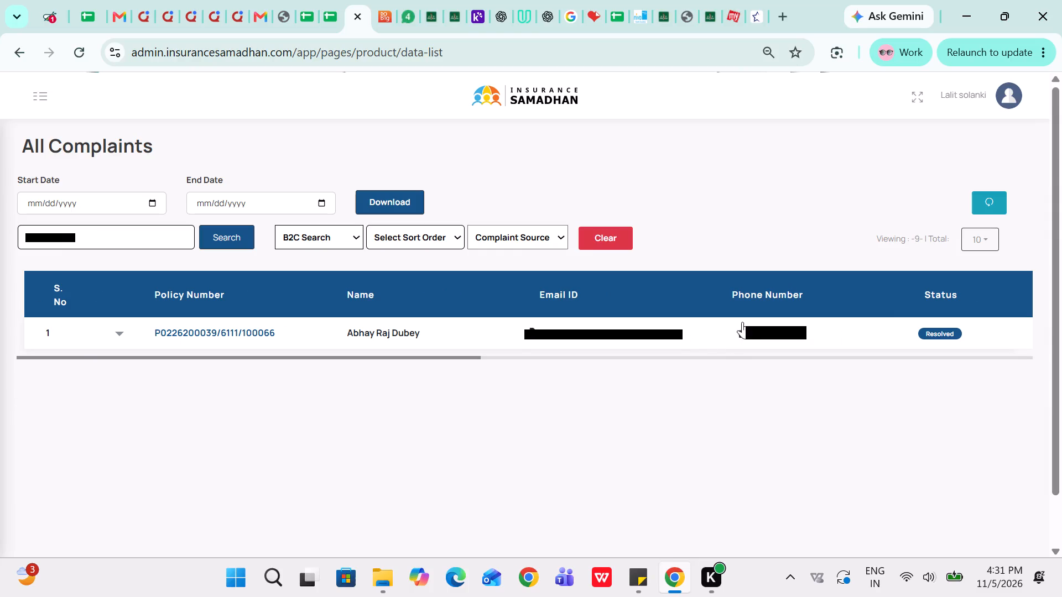
left_click(748, 323)
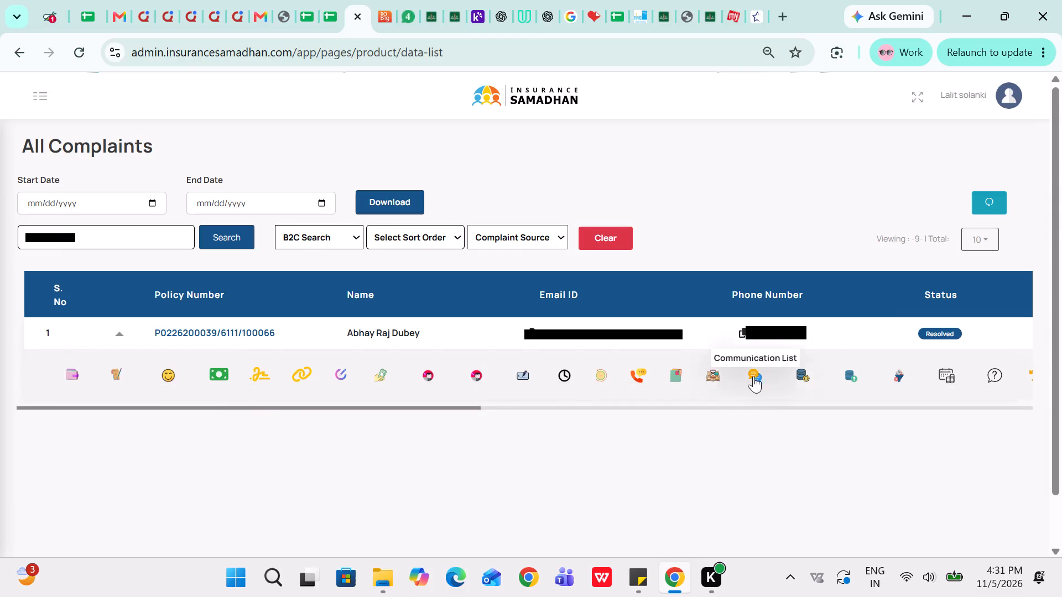
left_click(751, 373)
scroll(587, 419, "down", 2)
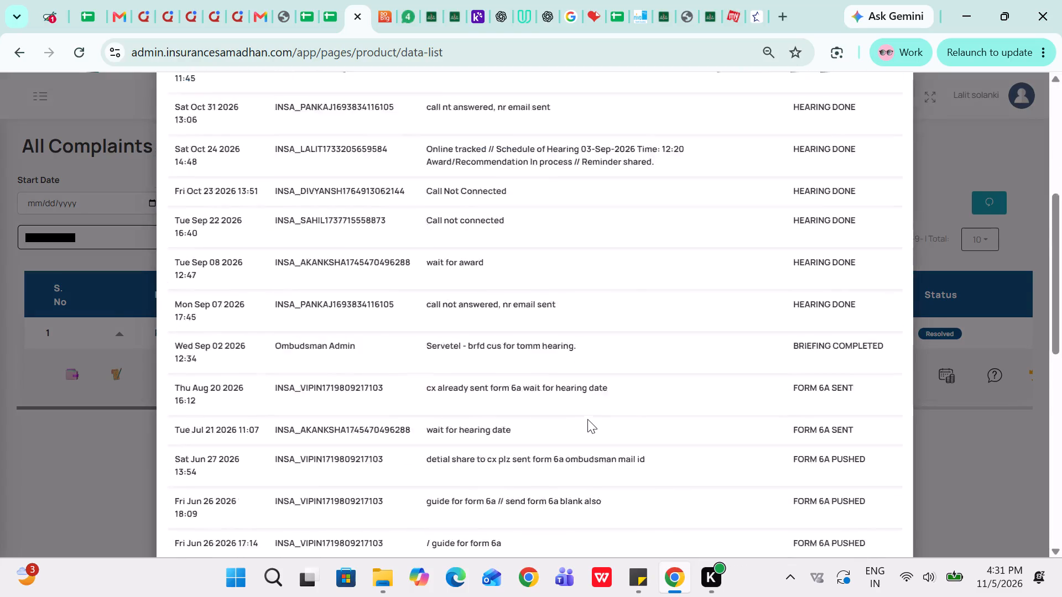
scroll(587, 419, "down", 3)
left_click(602, 520)
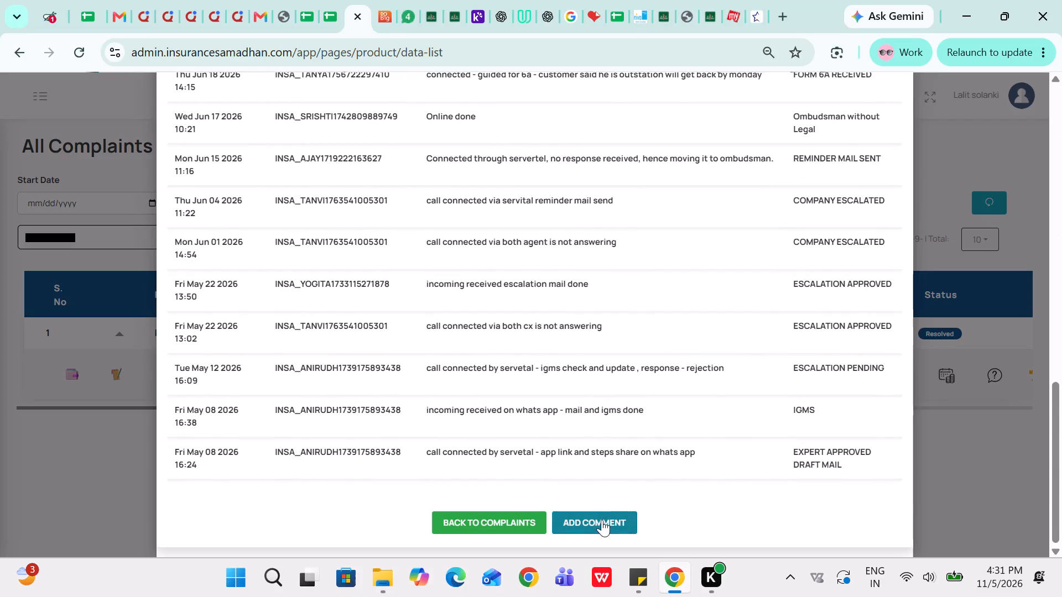
left_click(506, 391)
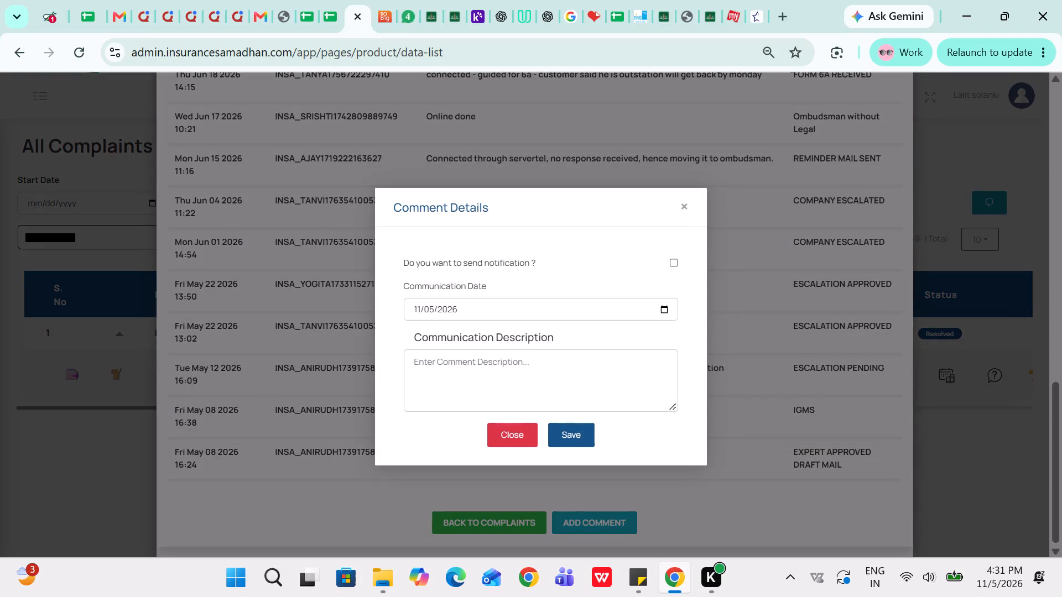
key("shift+s")
key("BackSpace")
type("Amount")
key("space")
type("no")
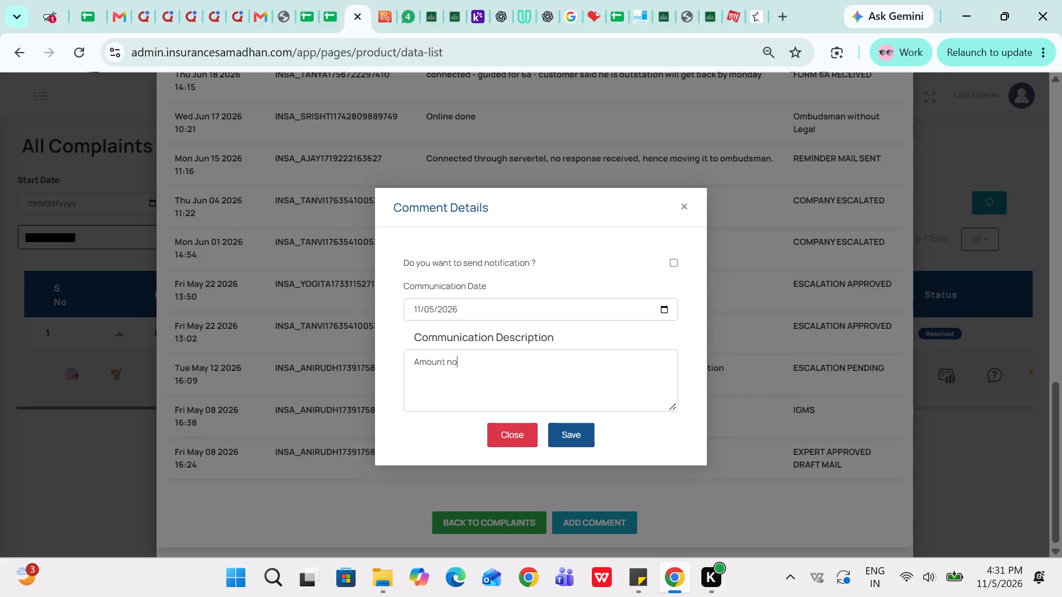
type("t received")
left_click(573, 432)
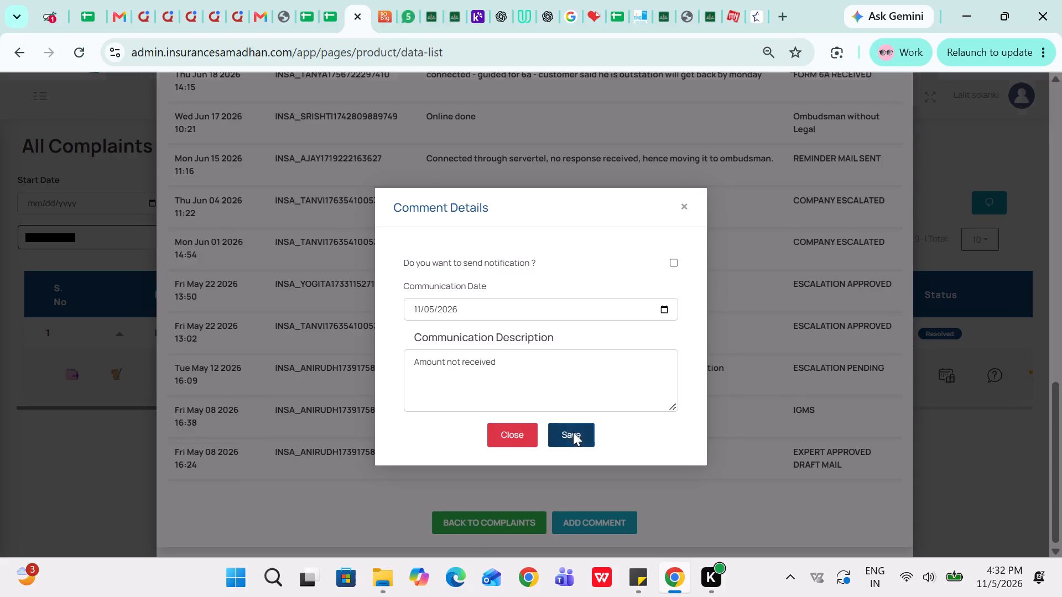
Check the newest entry at the start of the Communication Log, and close the log.
scroll(504, 393, "up", 20)
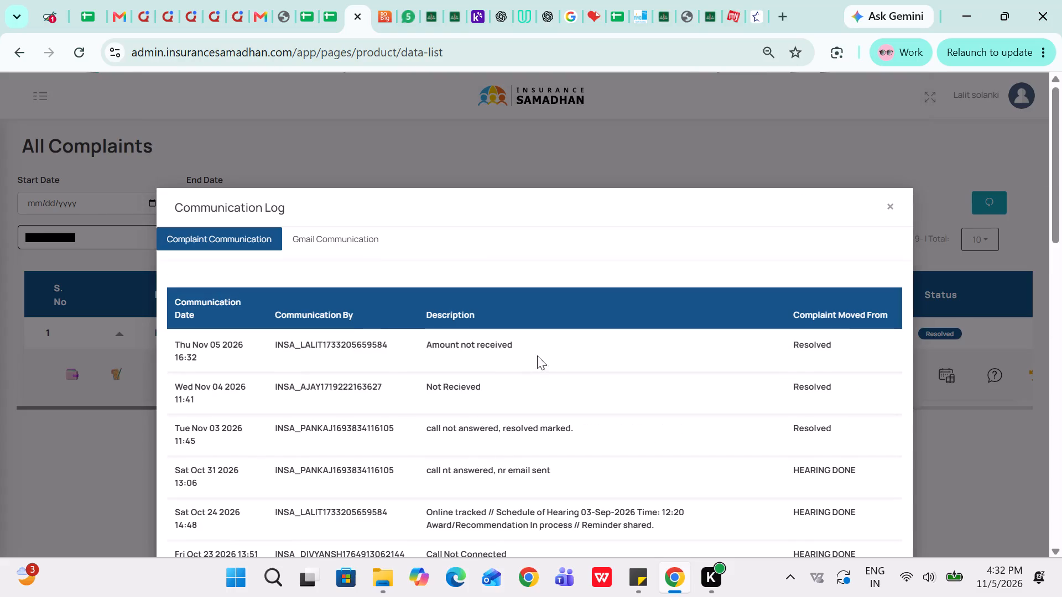
left_click_drag(542, 352, 311, 348)
left_click(556, 342)
left_click(413, 124)
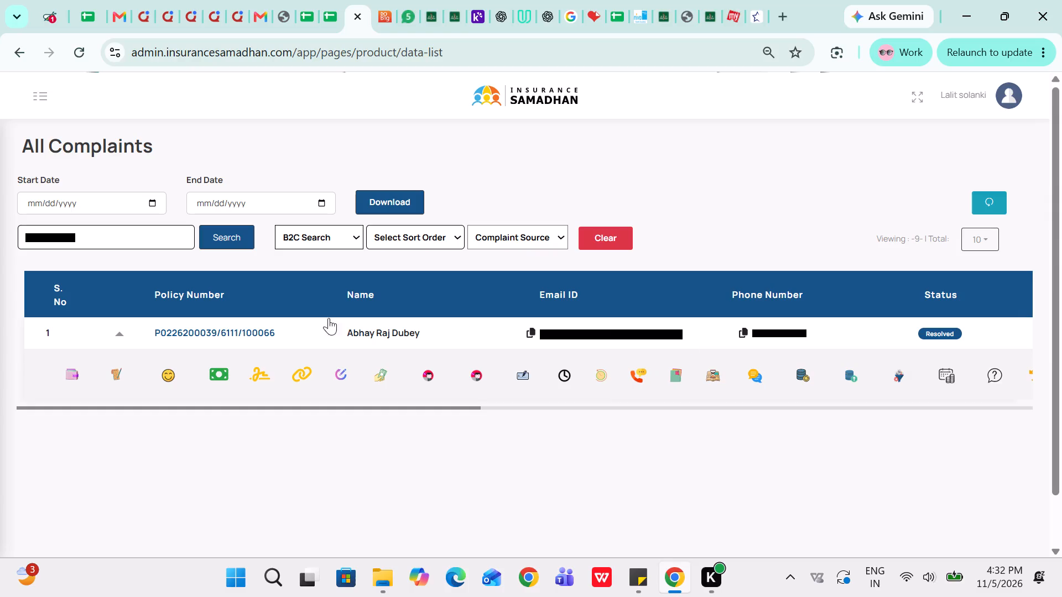
Open the complaint's record and review its Resolution section and Complaint Details form.
left_click(257, 331)
left_click(343, 194)
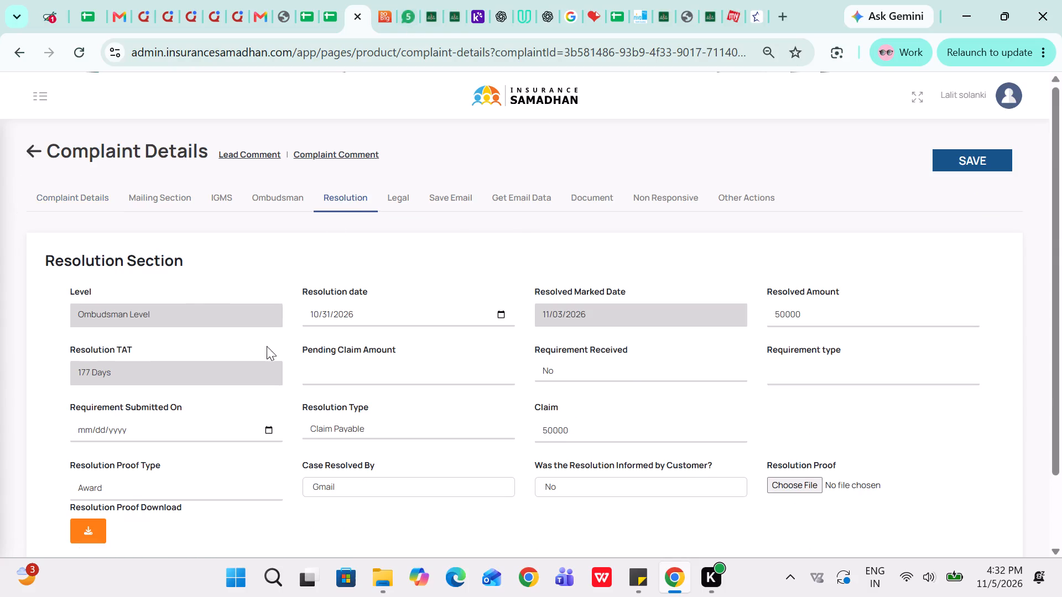
left_click(50, 187)
scroll(396, 271, "down", 4)
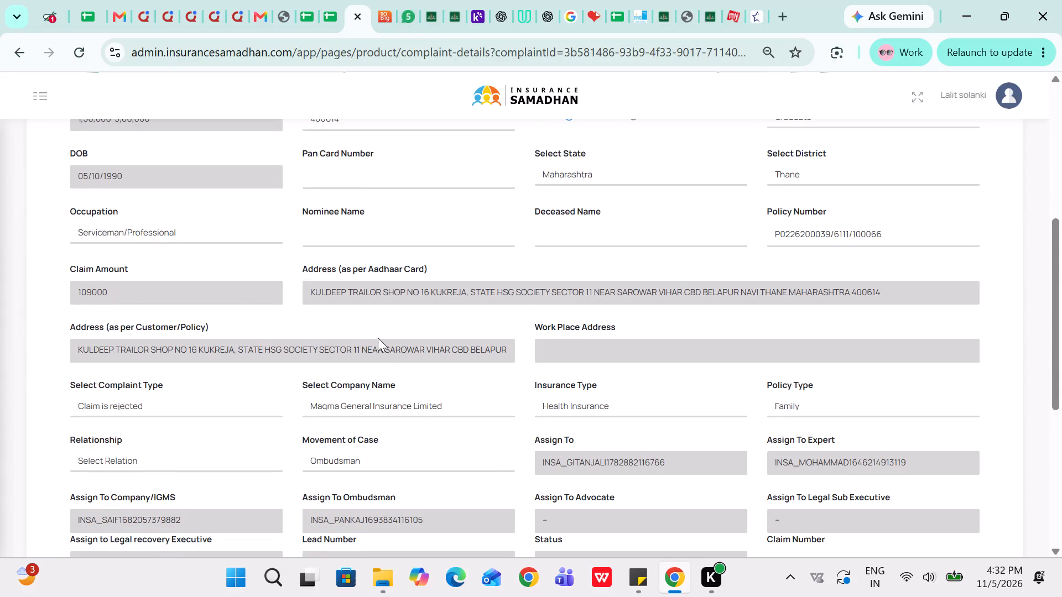
scroll(465, 359, "up", 10)
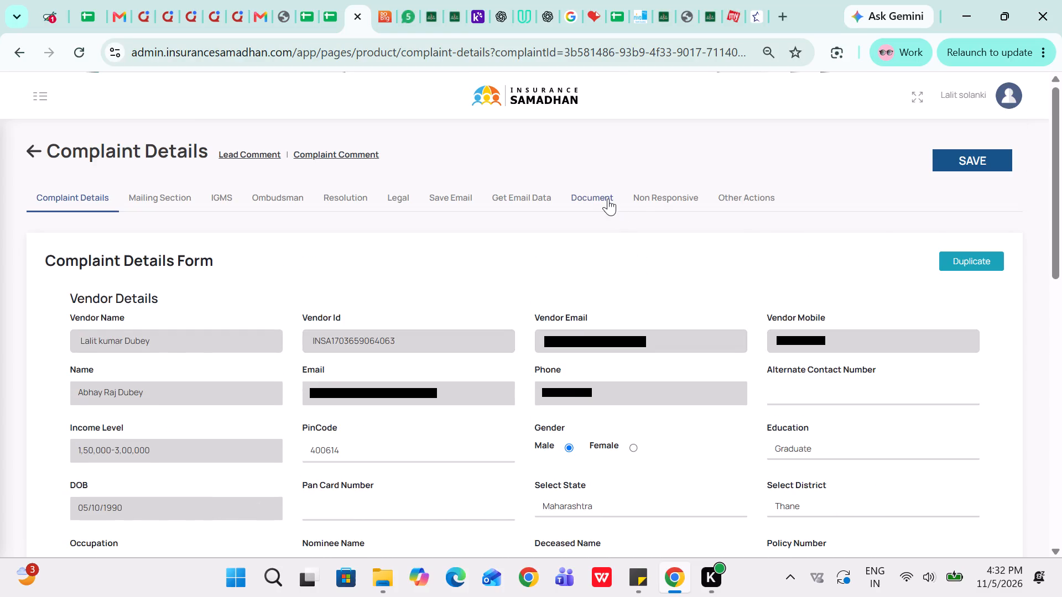
Review the complaint's uploaded documents list and its Ombudsman section, including the hearing date and meeting link.
left_click(608, 198)
scroll(389, 259, "down", 5)
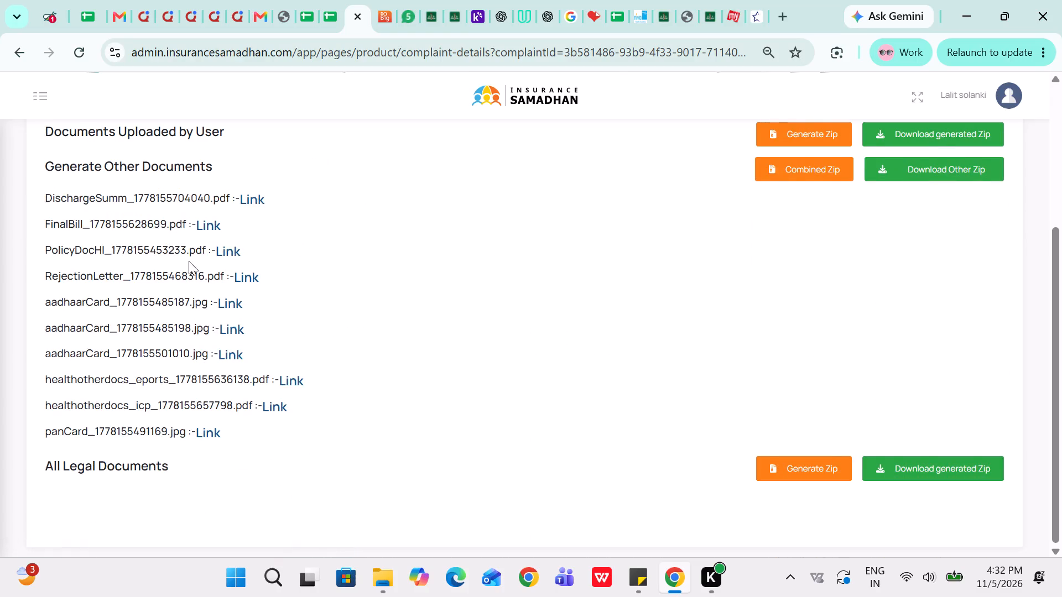
scroll(189, 261, "up", 7)
left_click(278, 201)
scroll(278, 201, "down", 9)
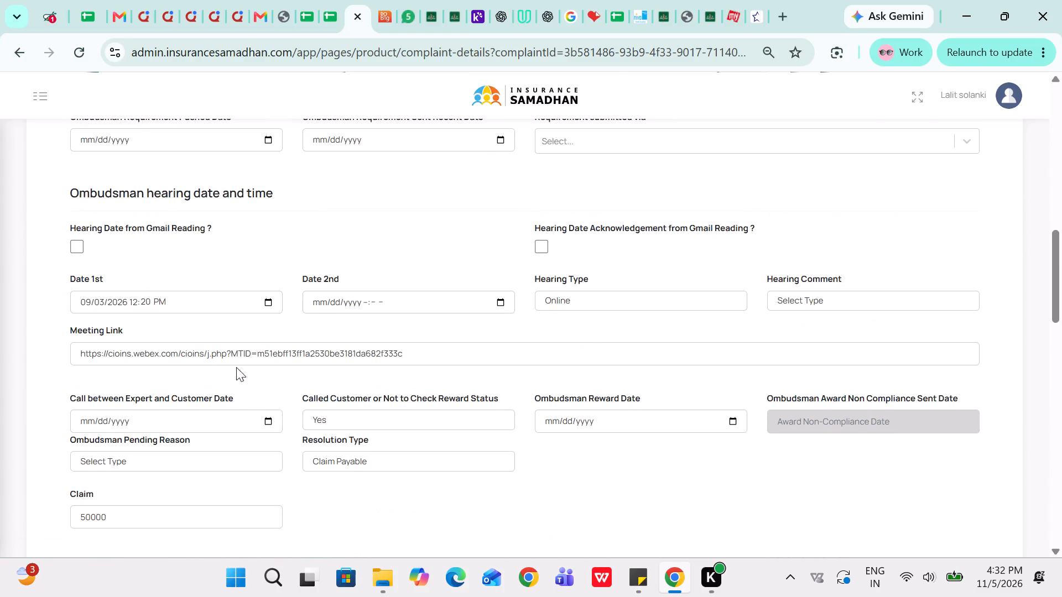
left_click_drag(444, 355, 0, 355)
left_click(259, 357)
scroll(475, 296, "up", 12)
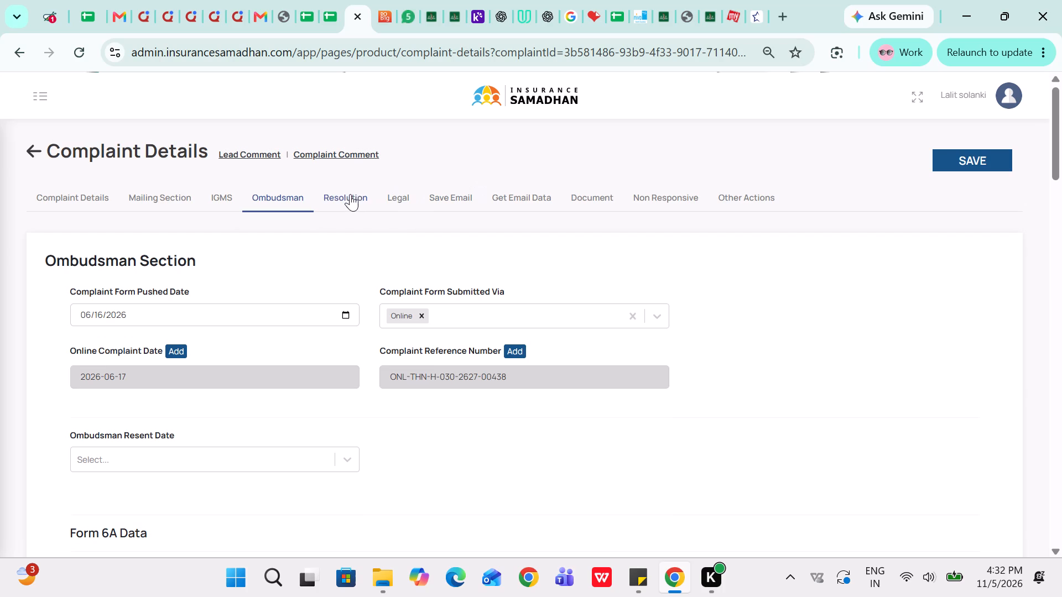
Open the resolution proof PDF from the complaint's Resolution section and read the award on its last page.
left_click(350, 194)
scroll(426, 293, "down", 5)
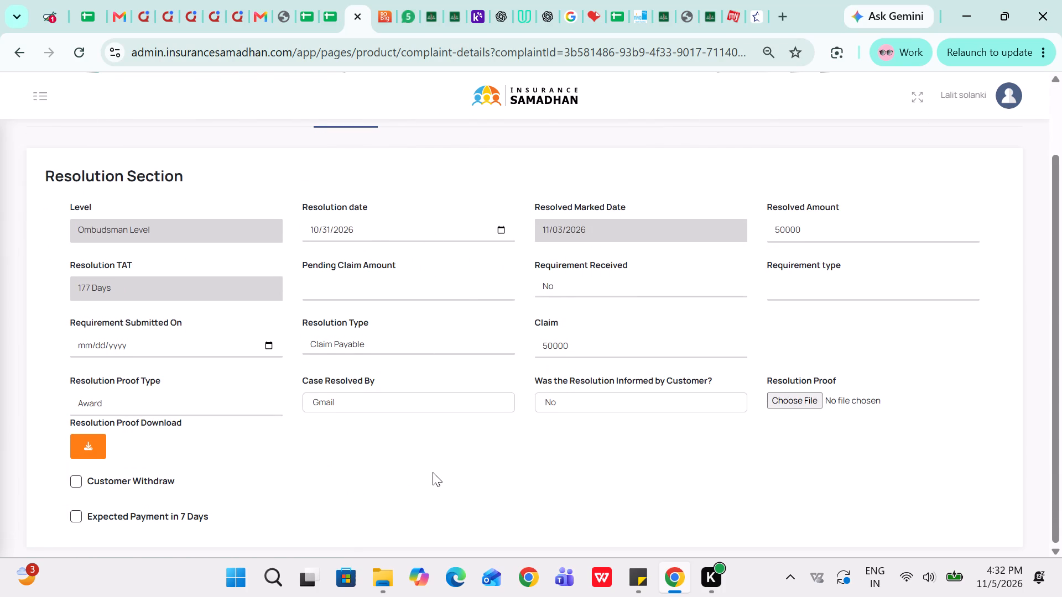
left_click(434, 472)
left_click(100, 434)
scroll(538, 245, "down", 12)
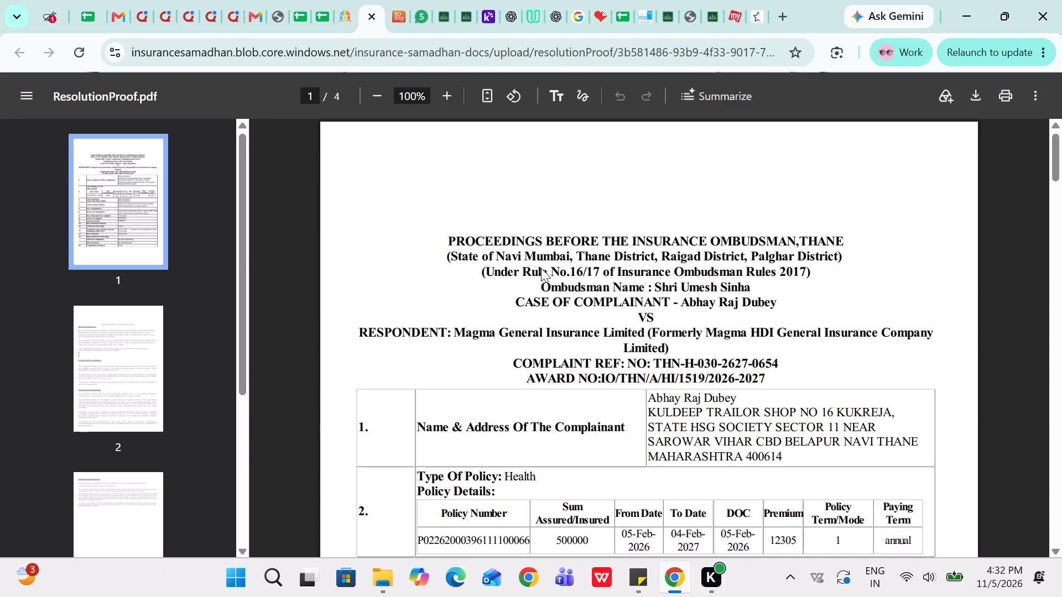
scroll(541, 268, "down", 20)
scroll(541, 268, "down", 11)
scroll(575, 329, "down", 5)
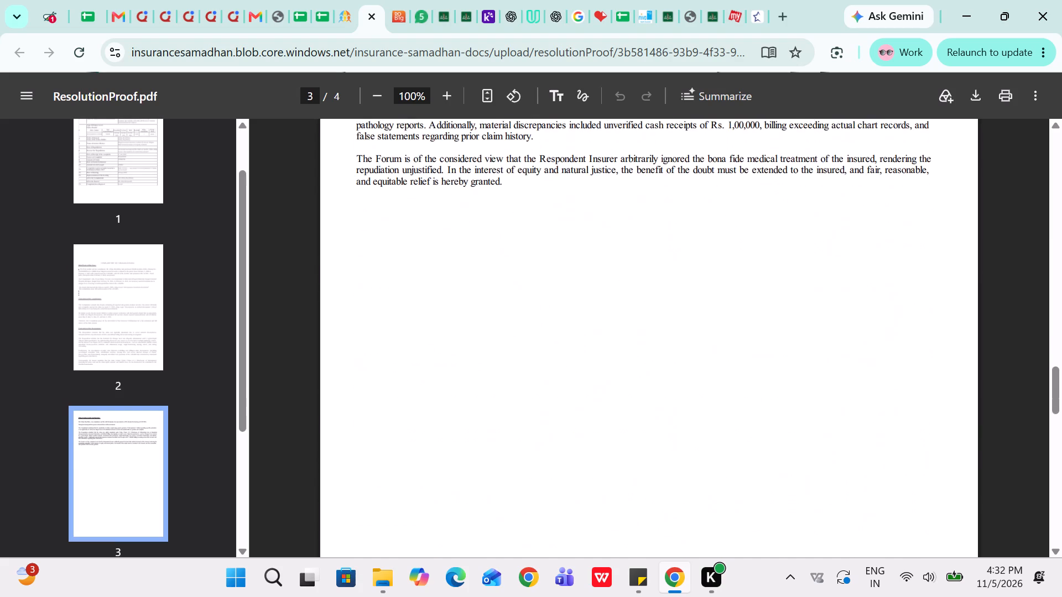
scroll(575, 329, "down", 5)
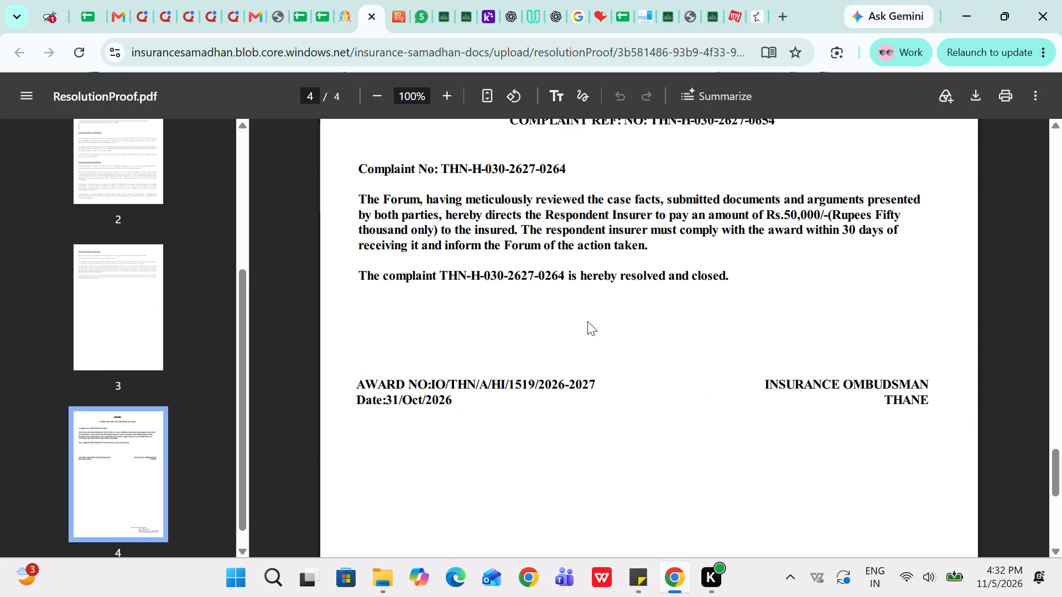
left_click_drag(745, 281, 321, 283)
left_click(708, 245)
Read the "Observation and conclusions" section on page 3 of the resolution proof PDF.
scroll(722, 269, "up", 6)
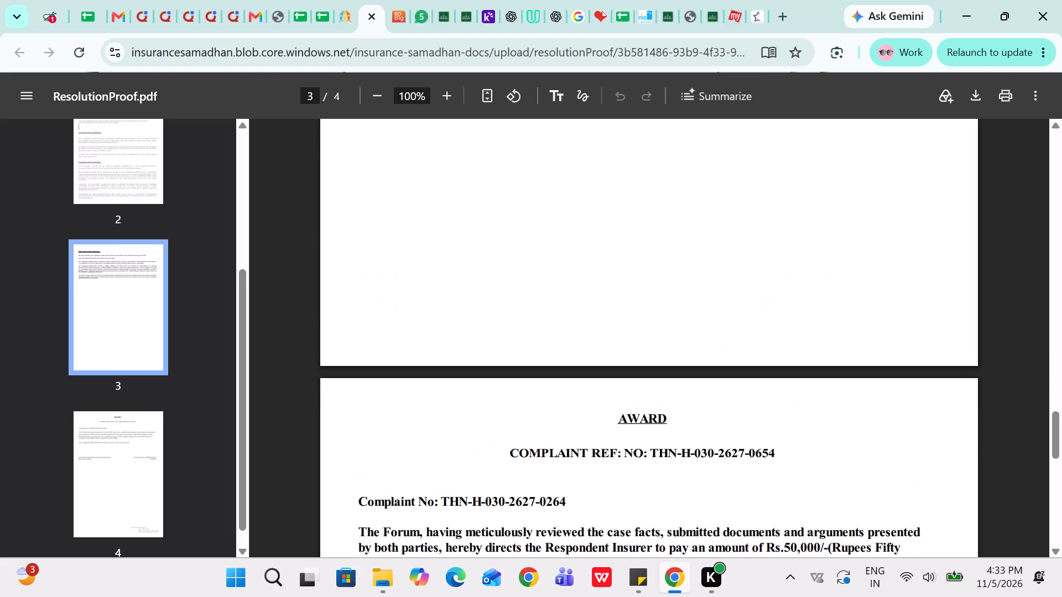
scroll(722, 269, "up", 6)
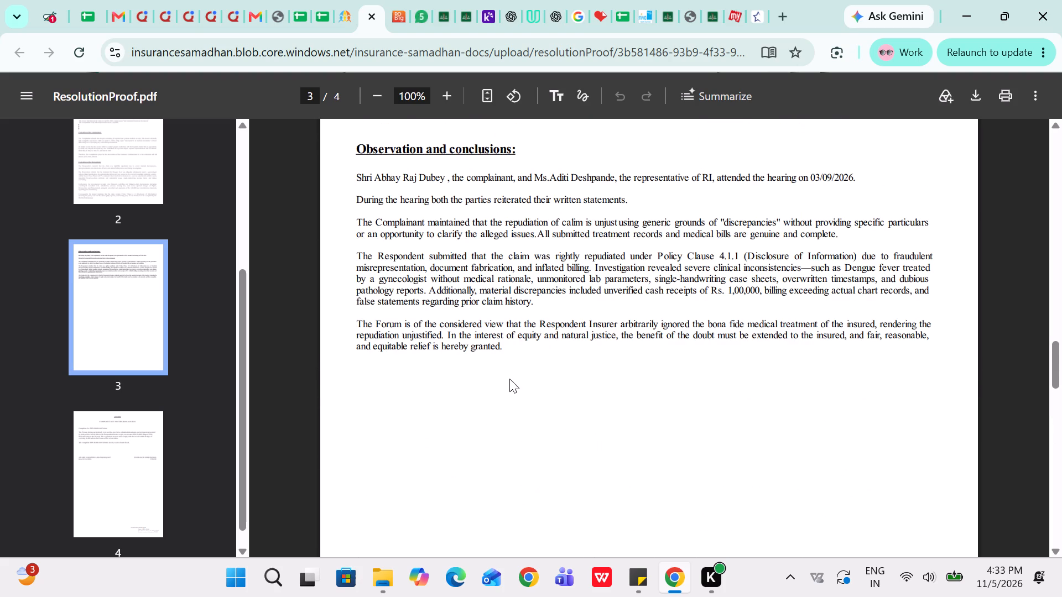
left_click(491, 360)
left_click_drag(530, 352, 347, 278)
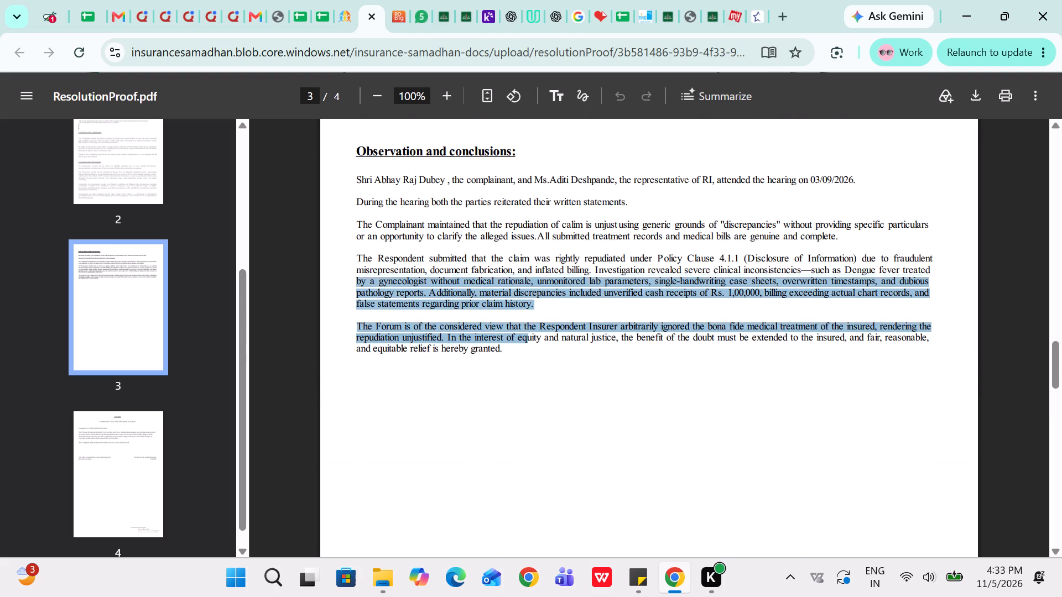
left_click_drag(347, 278, 352, 172)
left_click(548, 245)
left_click_drag(527, 345, 506, 352)
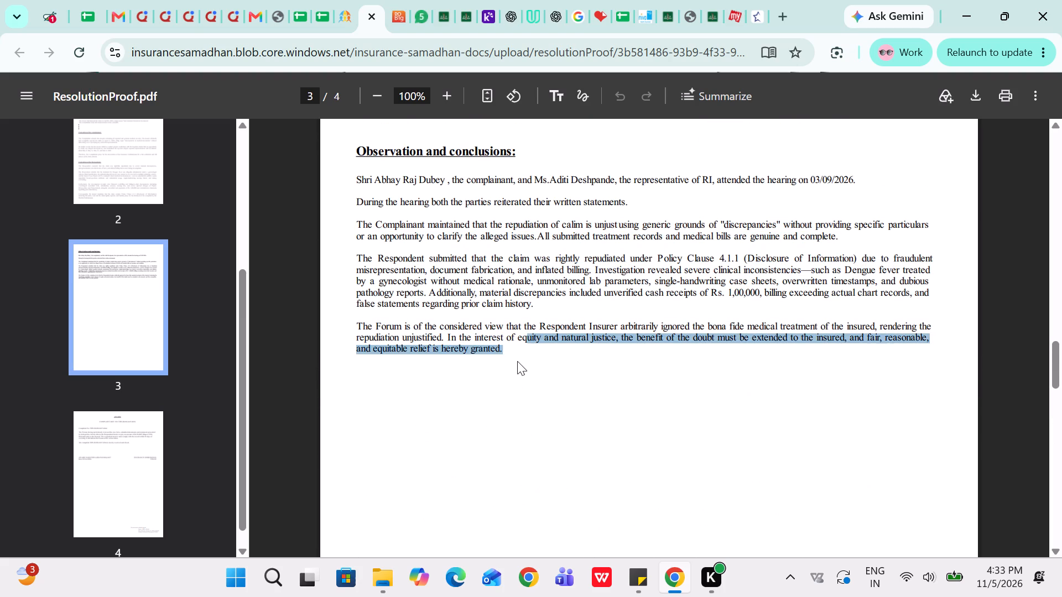
left_click(517, 361)
left_click_drag(517, 357, 371, 179)
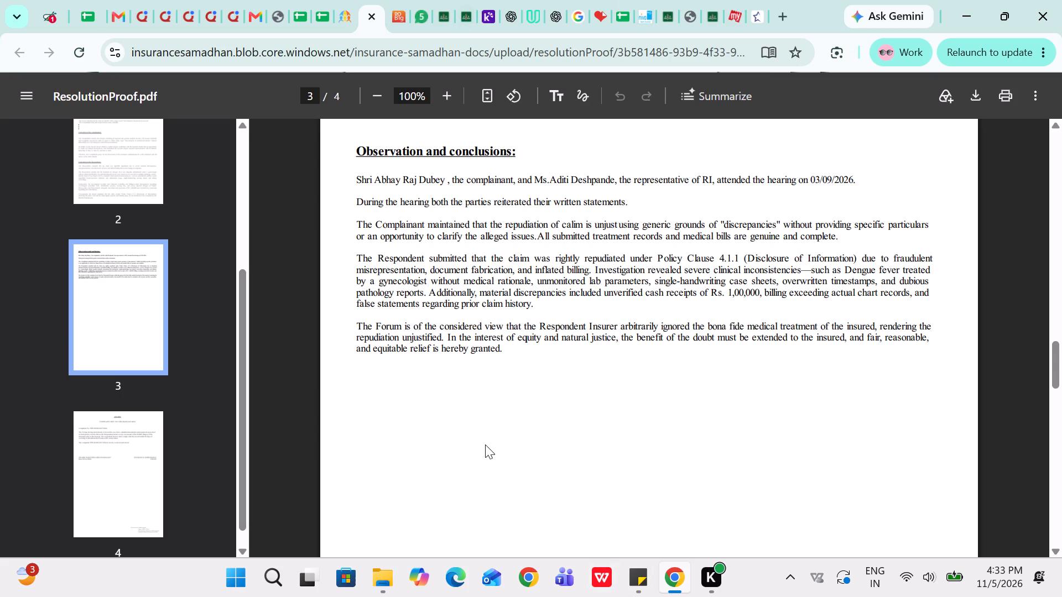
Return to the complaint record, check its complaint Communication Log, and close the log.
left_click(344, 0)
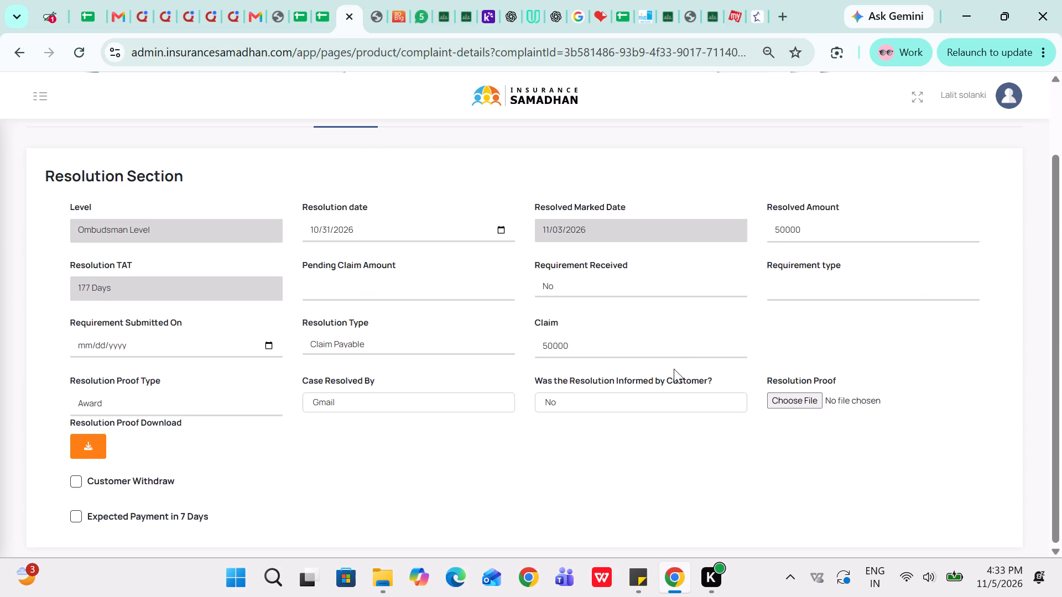
scroll(352, 247, "up", 10)
left_click(362, 149)
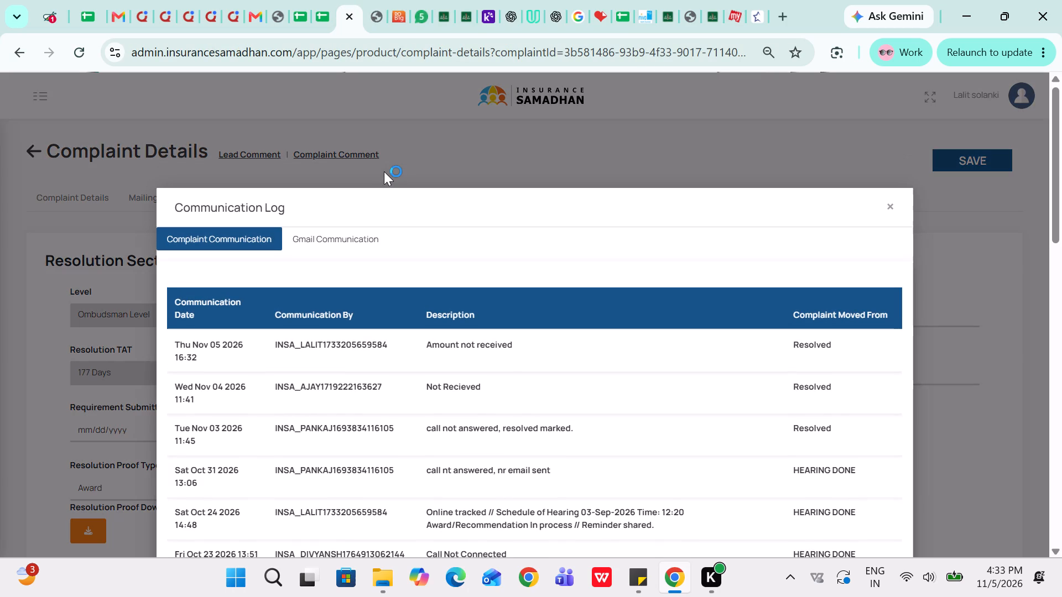
left_click(378, 168)
In the "05 nov miss call" sheet, enter "Connected" in column I of row 27.
left_click(325, 0)
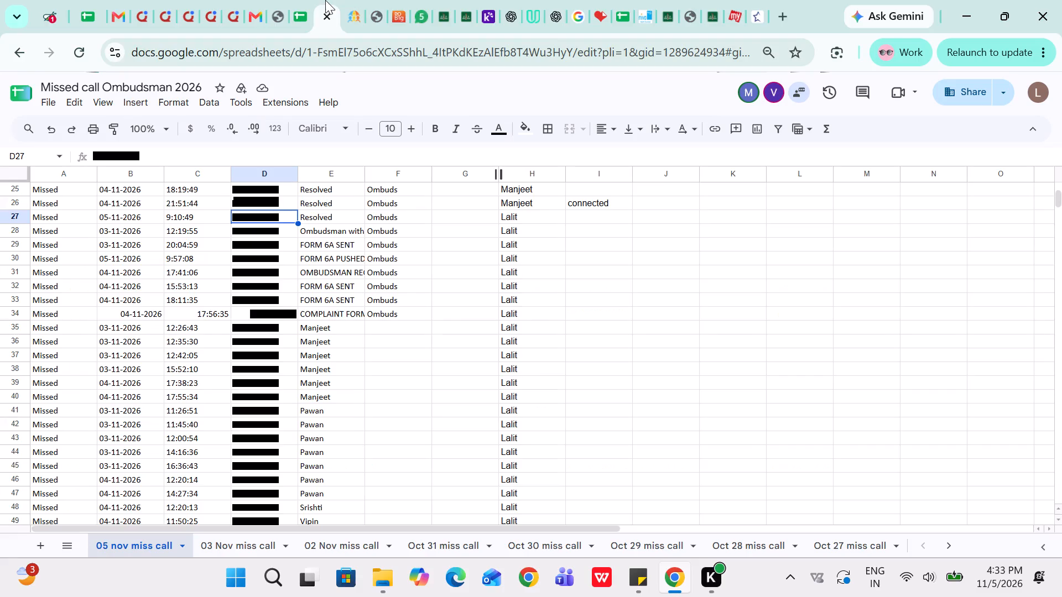
key("Right")
key("Right")
key("Right")
key("Right")
key("Right")
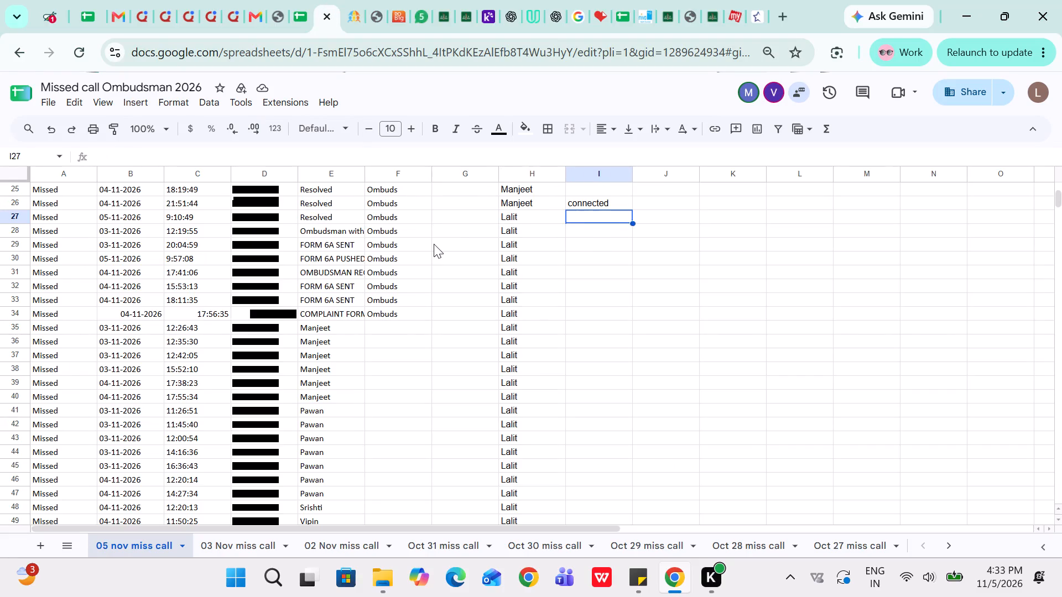
type("Connected")
key("Return")
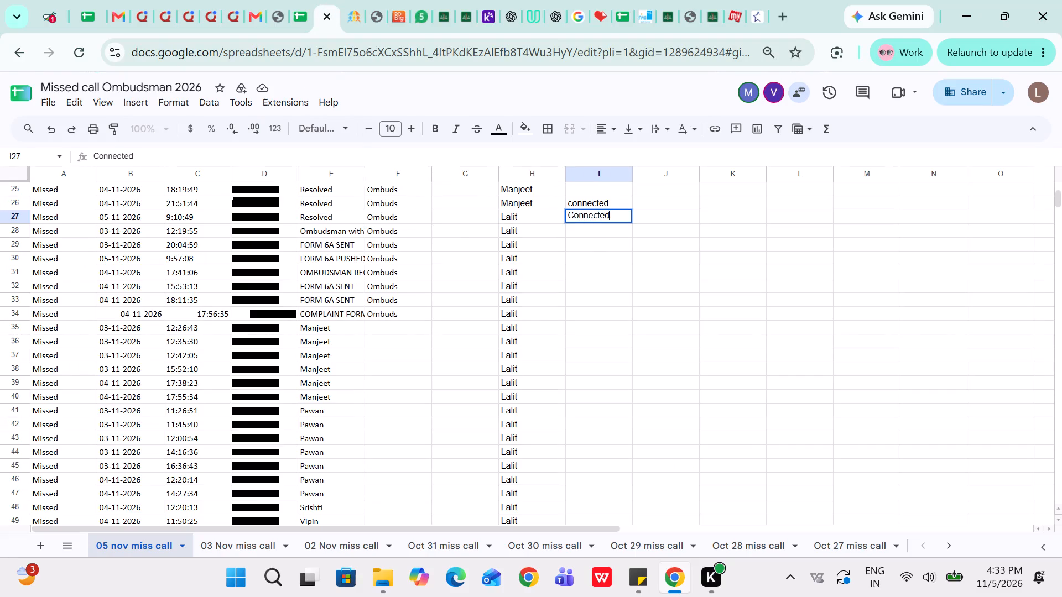
Copy the phone number from row 28 of the missed call sheet and search All Complaints for it.
key("Left")
key("Left")
key("Left")
key("Left")
key("Left")
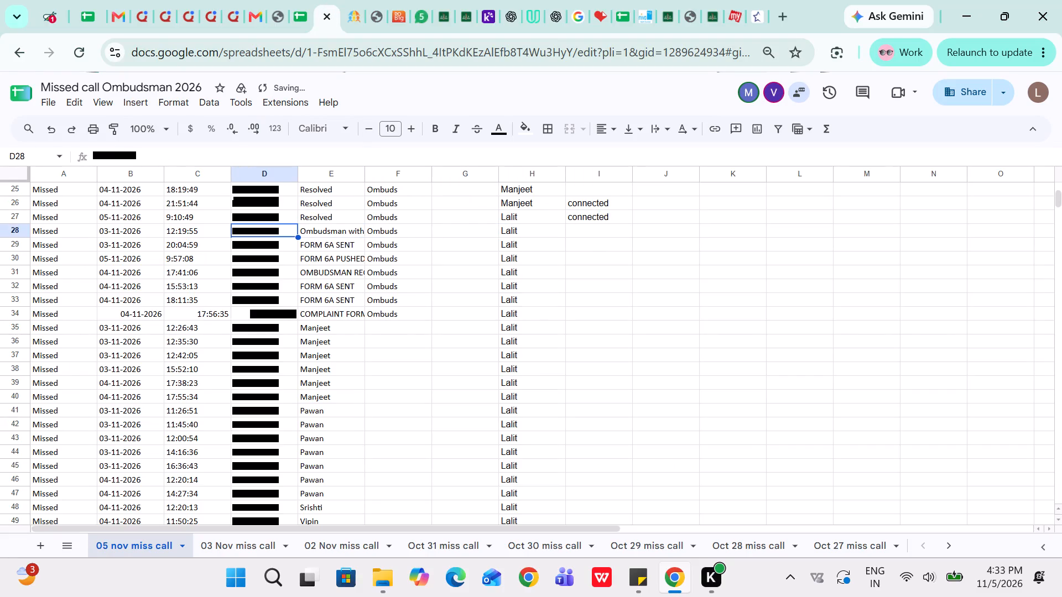
key("ctrl+c")
left_click(358, 0)
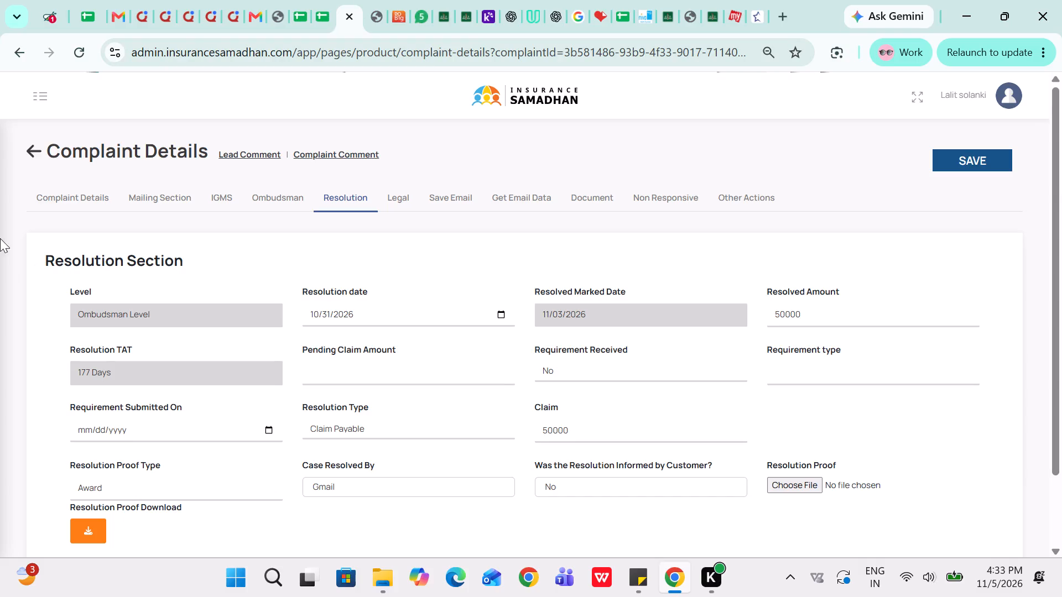
left_click(41, 155)
left_click(30, 149)
left_click_drag(134, 237, 0, 276)
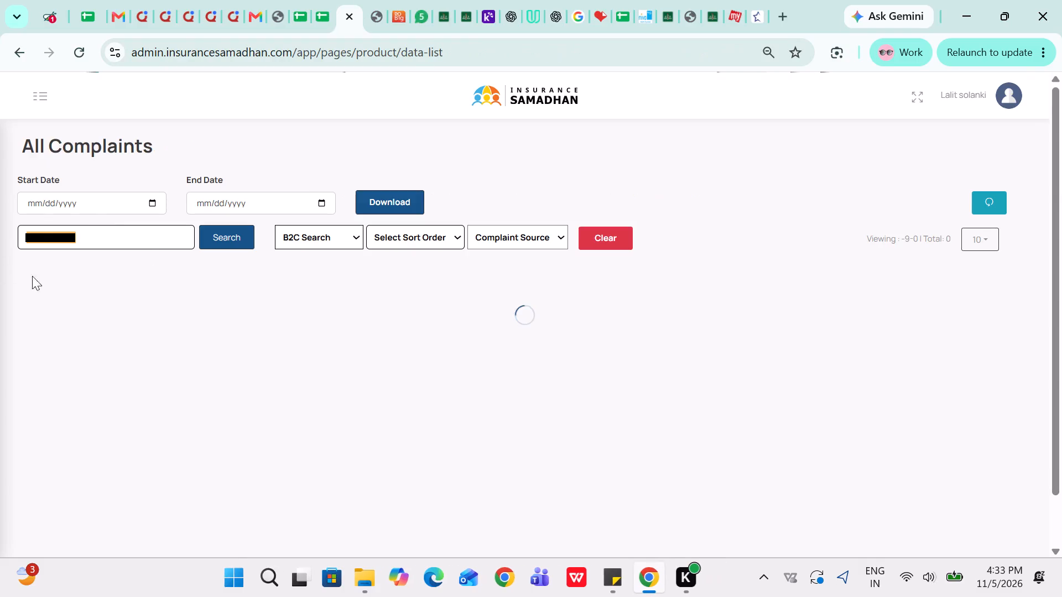
key("ctrl+v")
left_click(229, 248)
left_click(683, 459)
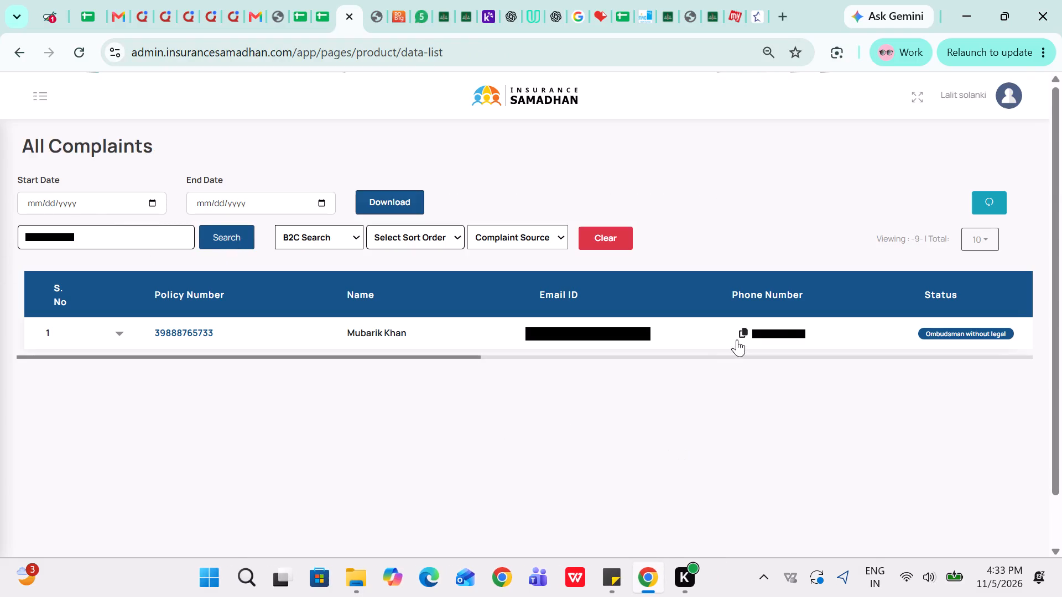
Check the latest entries in the found complaint's Communication Log, and close the log.
left_click(721, 330)
left_click(761, 365)
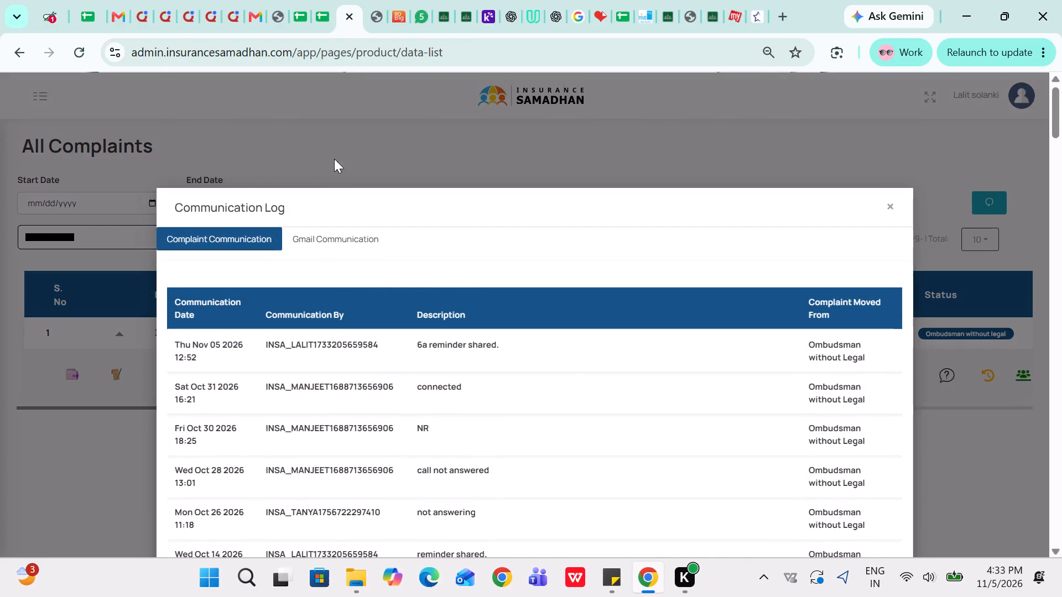
left_click(346, 135)
Back in the missed call sheet, enter "Connected" in column I of row 28.
left_click(328, 0)
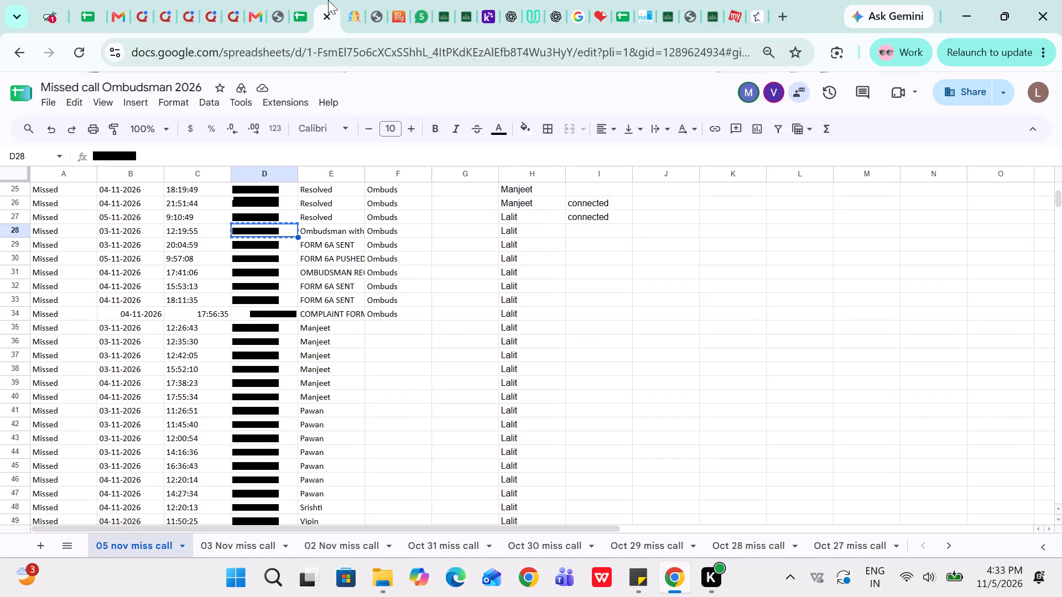
key("Right")
key("Right")
key("Right")
key("Right")
key("Right")
type("Connected")
key("Return")
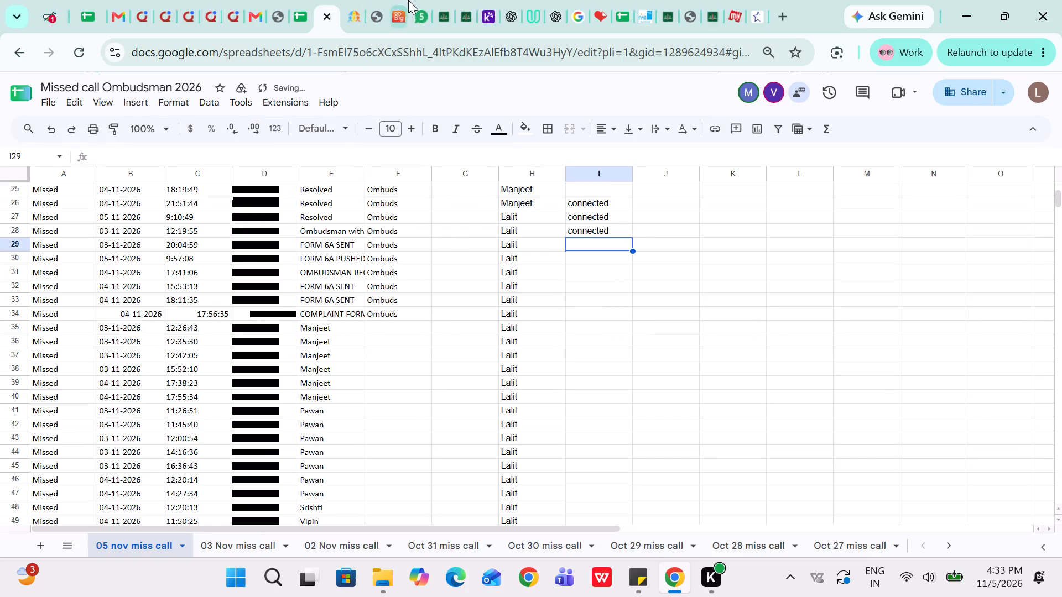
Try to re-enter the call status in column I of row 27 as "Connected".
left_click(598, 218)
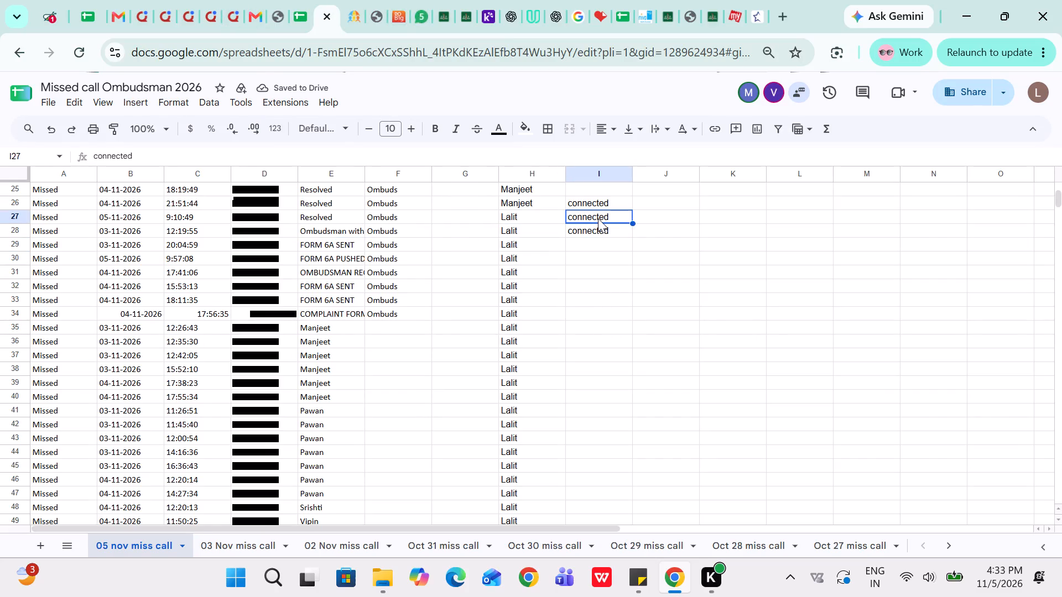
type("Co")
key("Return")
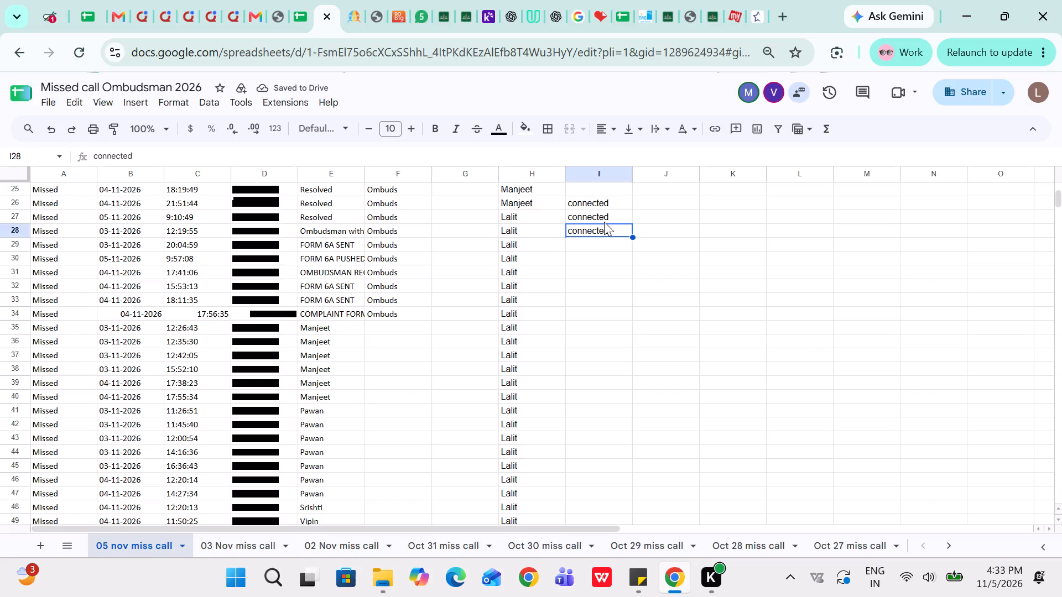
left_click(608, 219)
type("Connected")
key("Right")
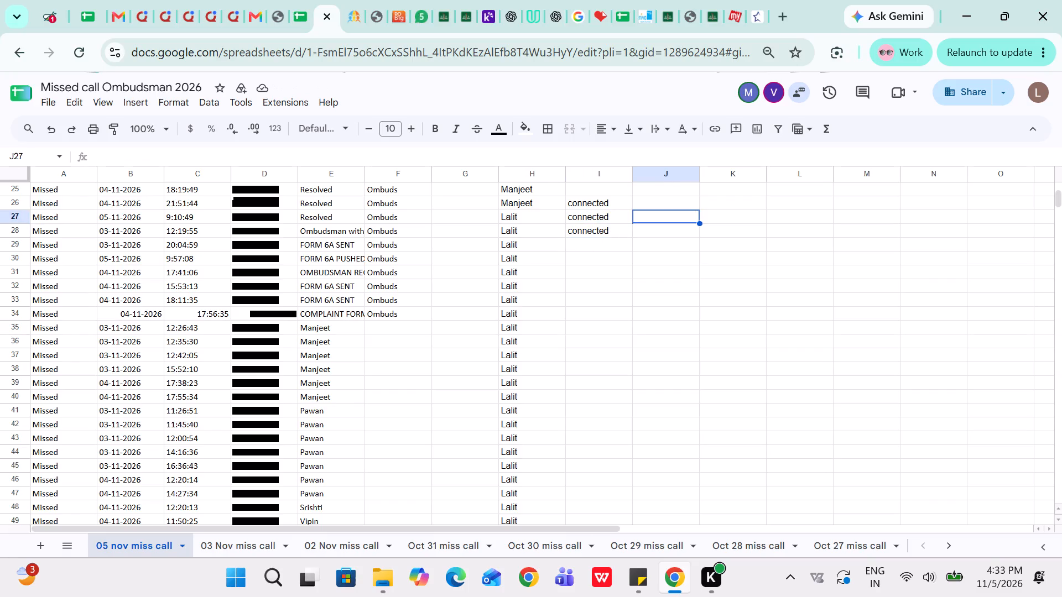
Copy the phone number from row 29 of the missed call sheet and search All Complaints for it.
left_click(596, 245)
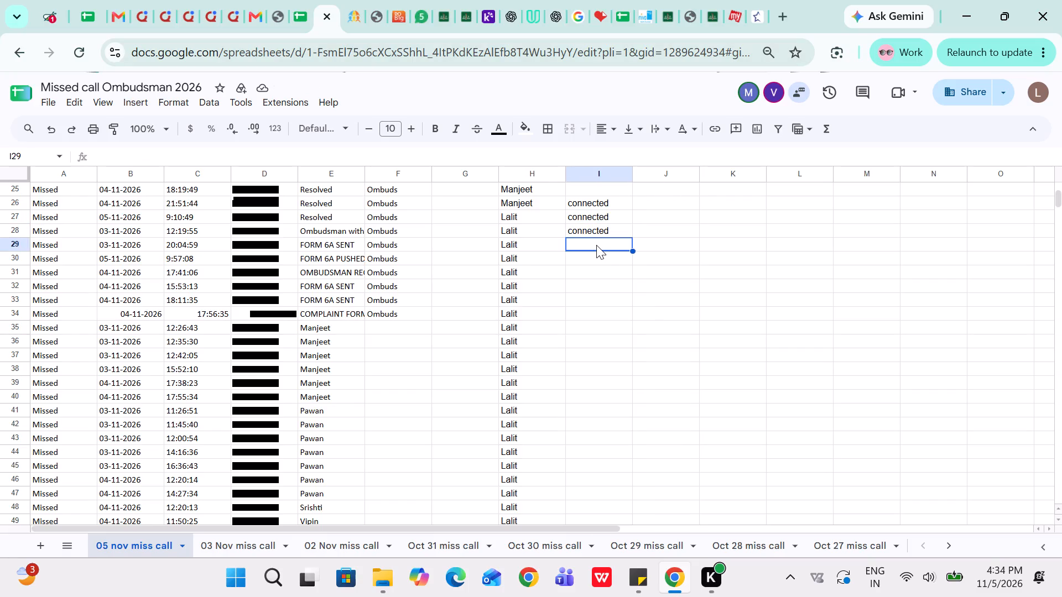
key("Left")
key("Left")
key("Left")
key("Left")
key("Left")
key("ctrl+c")
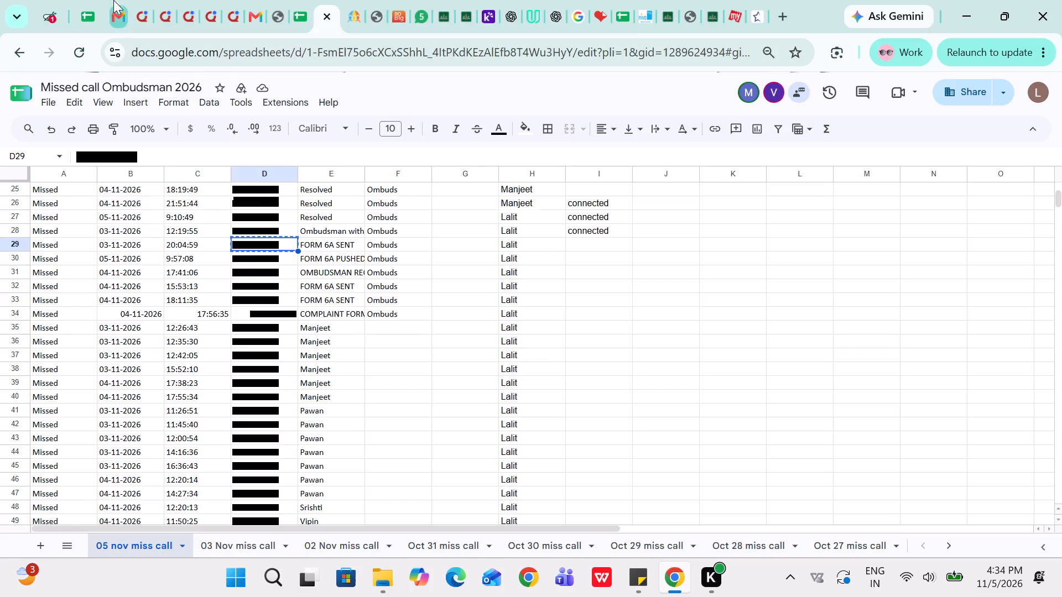
left_click(348, 0)
scroll(85, 226, "up", 5)
left_click_drag(106, 244, 0, 256)
key("ctrl+v")
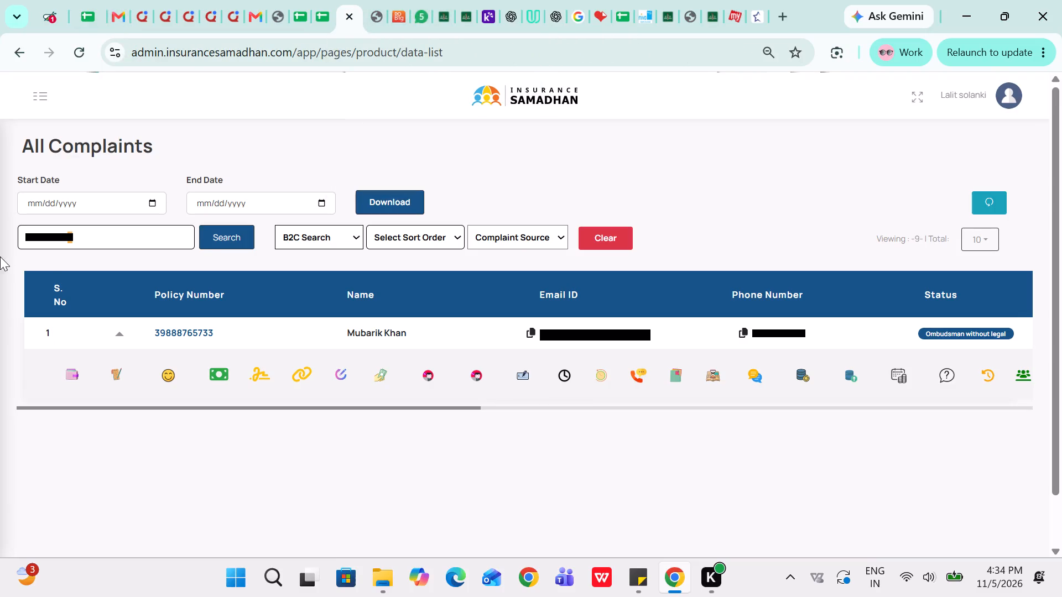
left_click(204, 237)
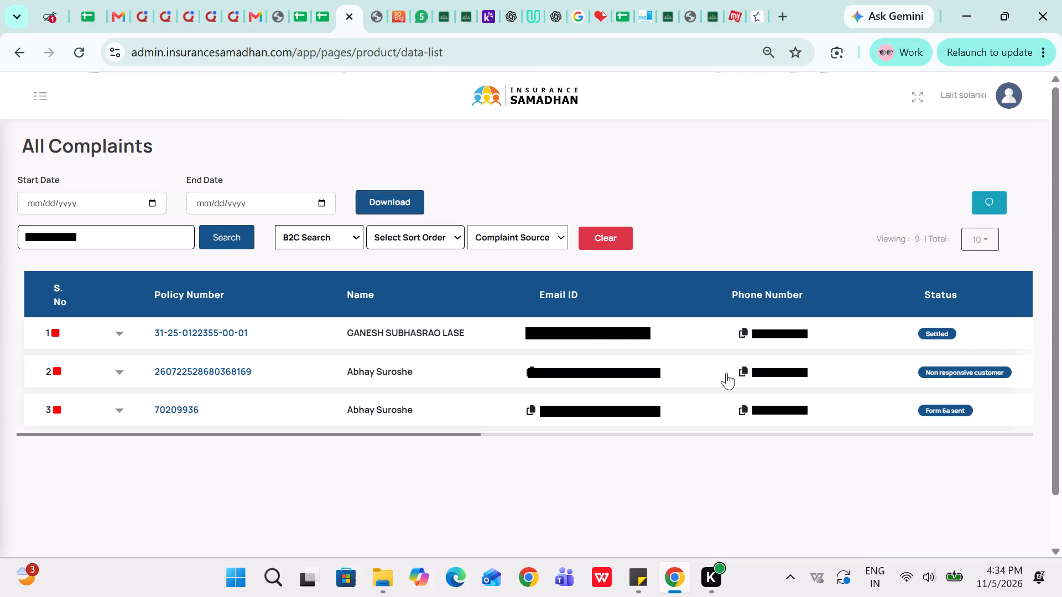
Open the Communication Log of the complaint with status "Form 6a sent" and examine its newest entry.
left_click(724, 373)
left_click(724, 373)
left_click(725, 399)
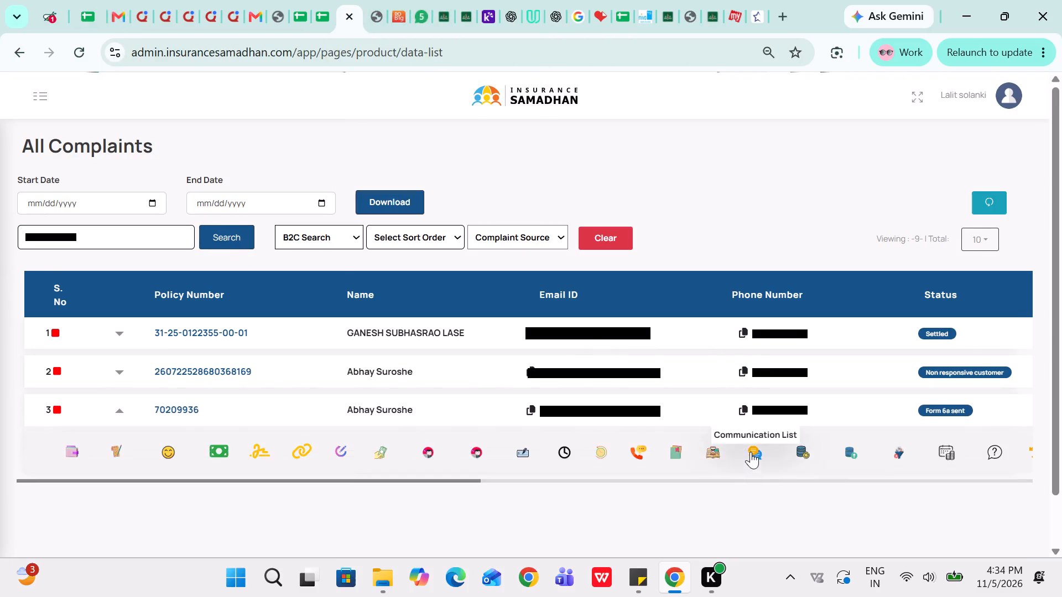
left_click(757, 454)
left_click_drag(589, 334, 478, 341)
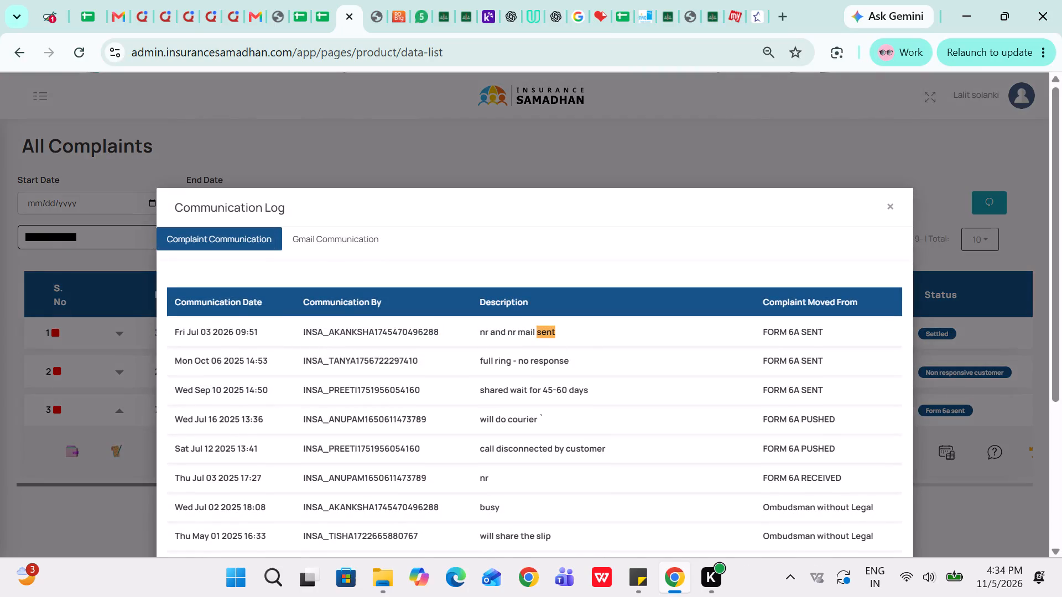
left_click_drag(478, 341, 357, 322)
Copy the phone number from row 30 of the missed call sheet, search All Complaints for it, and examine the matching complaint's Communication Log.
left_click(324, 0)
left_click(284, 265)
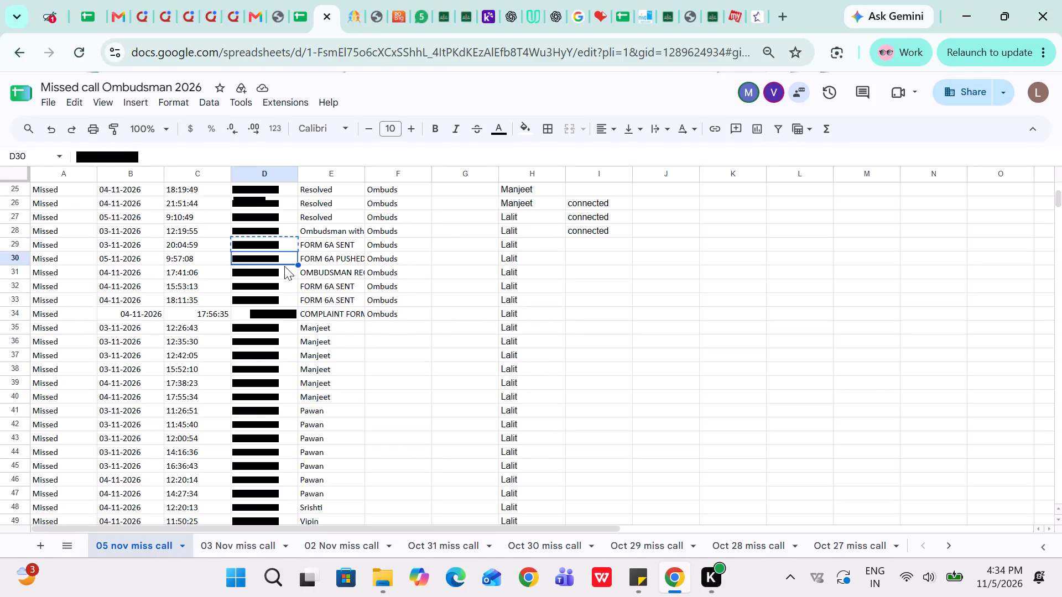
key("ctrl+c")
left_click(363, 0)
left_click(85, 213)
left_click_drag(128, 245, 84, 252)
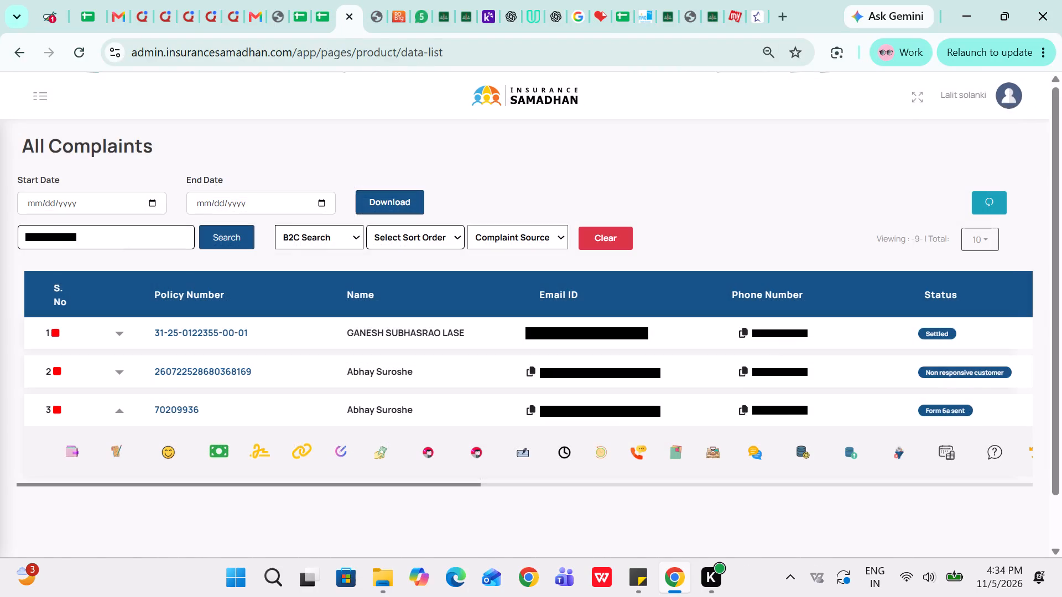
left_click_drag(84, 252, 0, 253)
key("ctrl+v")
left_click(261, 216)
left_click(235, 235)
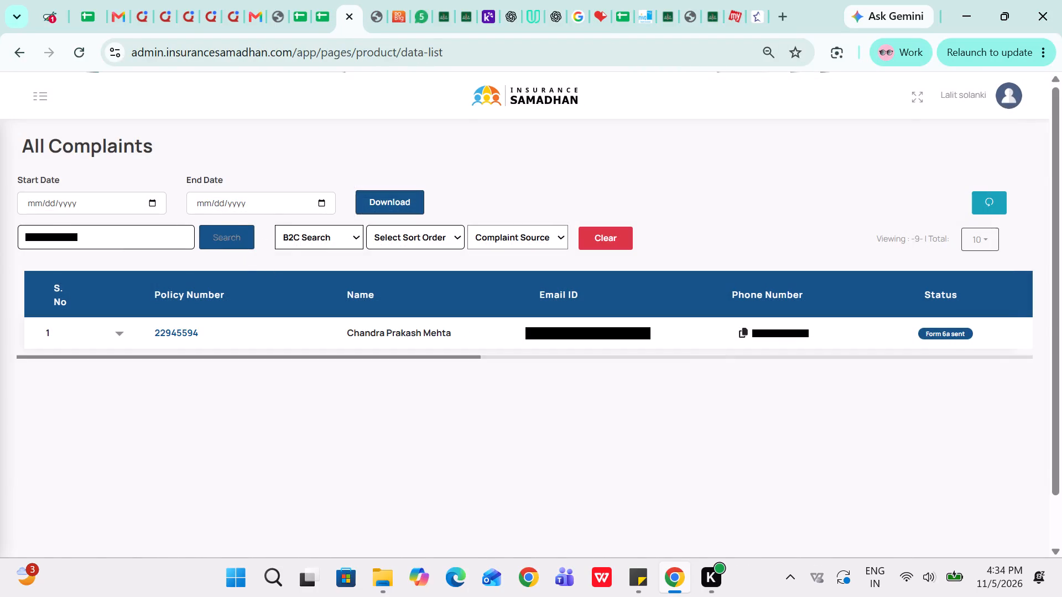
left_click(711, 348)
left_click(762, 381)
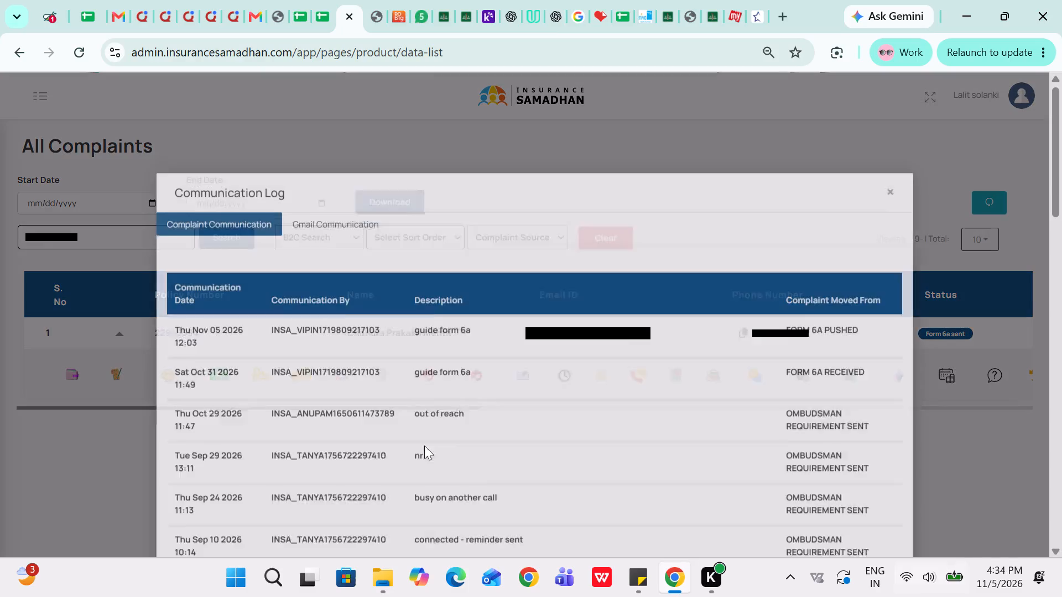
Back in the missed call sheet, enter "Connected" in column I of row 30.
left_click(328, 0)
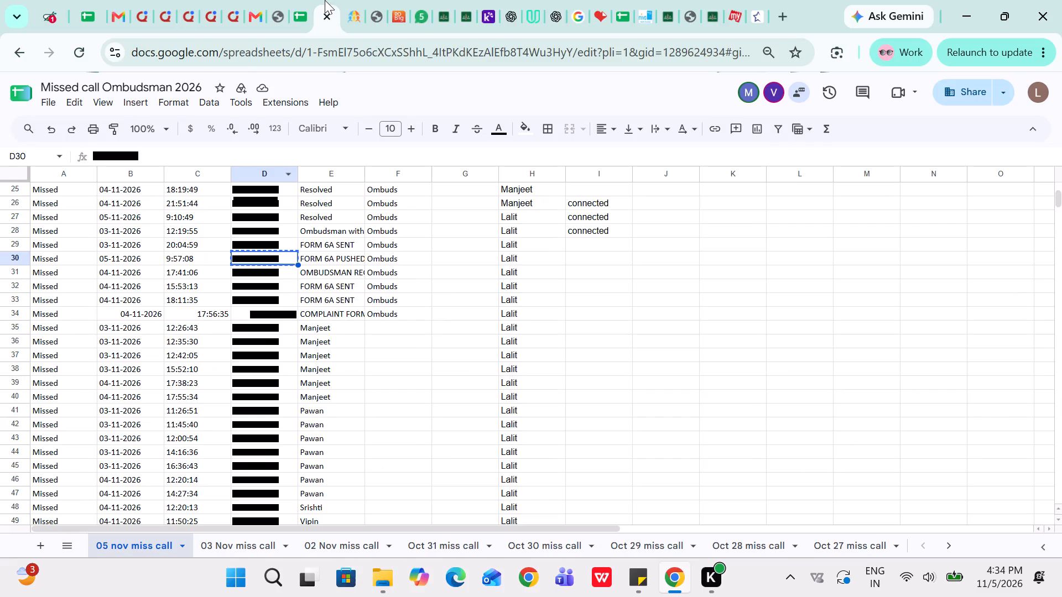
key("Right")
key("Right")
key("Right")
key("Right")
key("Right")
type("Connected")
key("Return")
Look up row 31's phone number in All Complaints and examine the Communication Log of the complaint with status "Ombudsman requirement sent".
key("Left")
key("Left")
key("Left")
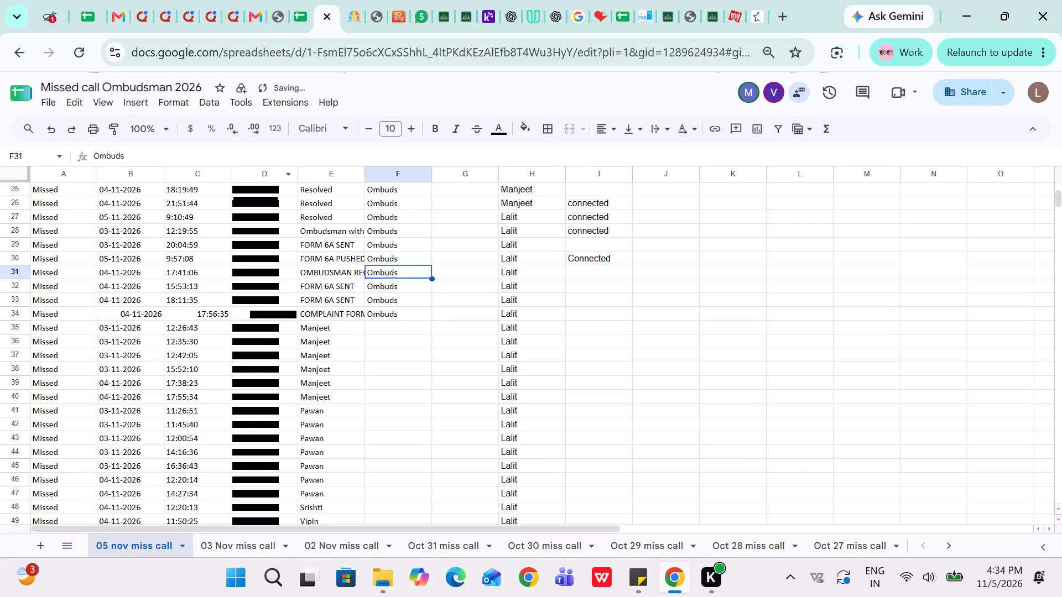
key("Left")
key("Left")
key("ctrl+c")
left_click(364, 0)
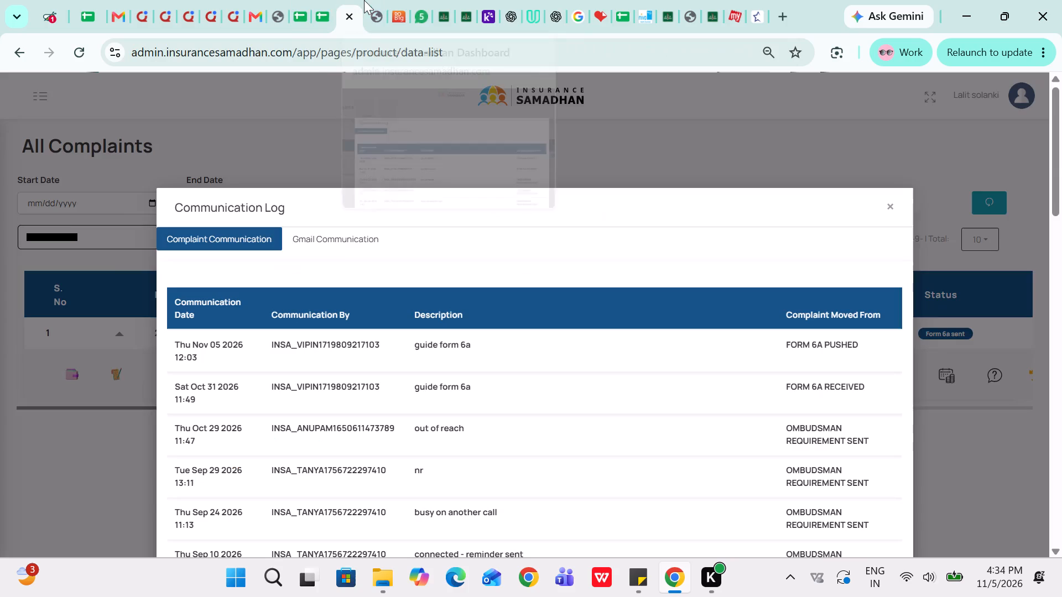
left_click(115, 240)
left_click_drag(113, 243, 0, 261)
key("ctrl+v")
left_click(210, 229)
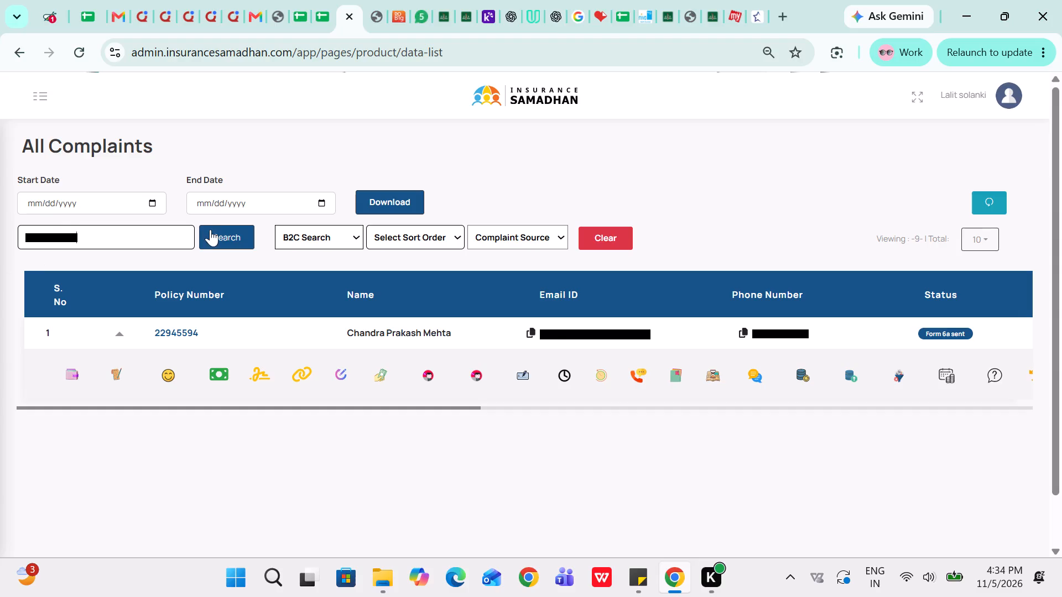
left_click(725, 339)
left_click(752, 373)
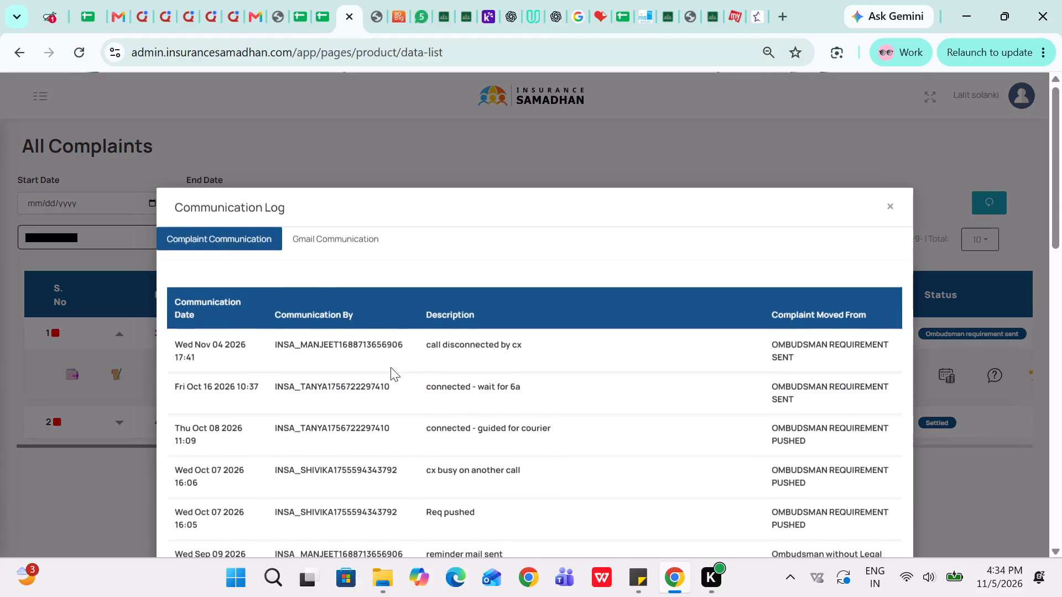
left_click(293, 160)
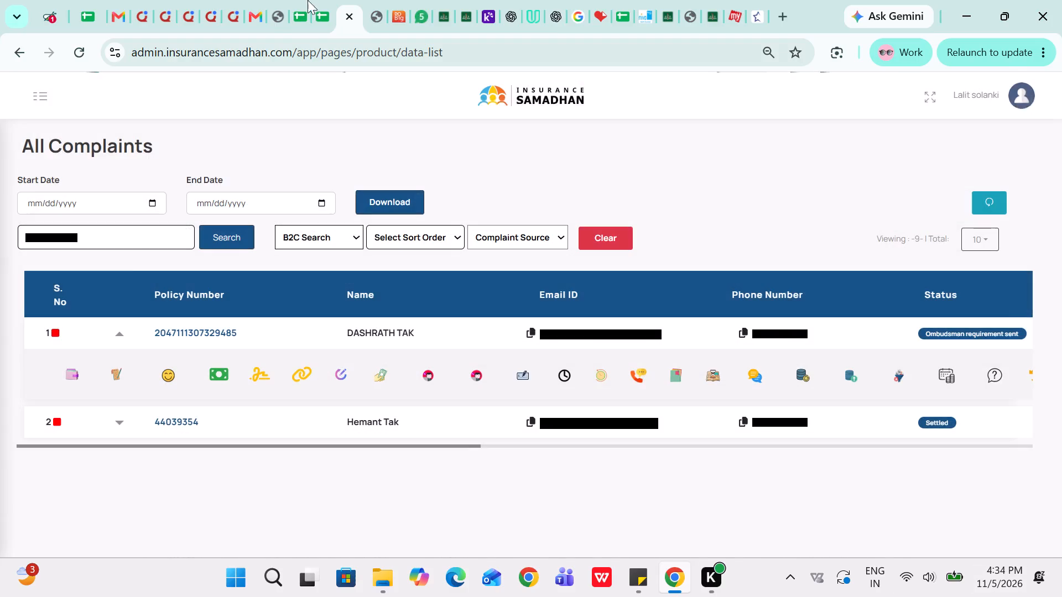
Look up row 32's phone number from the missed call sheet in All Complaints and examine the matching complaint's Communication Log.
left_click(336, 0)
left_click(326, 0)
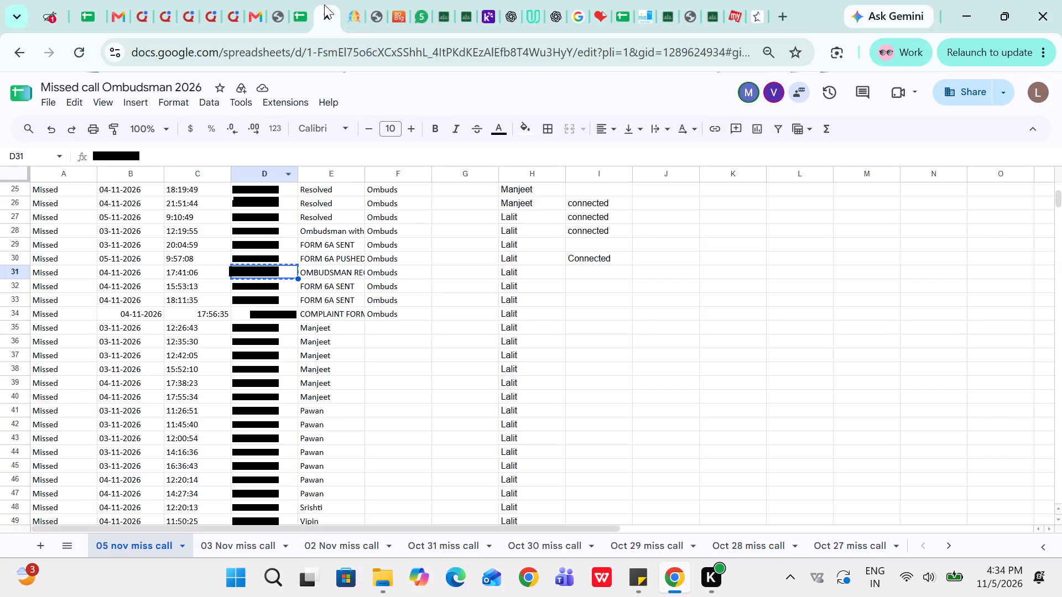
key("Down")
key("ctrl+c")
left_click(345, 0)
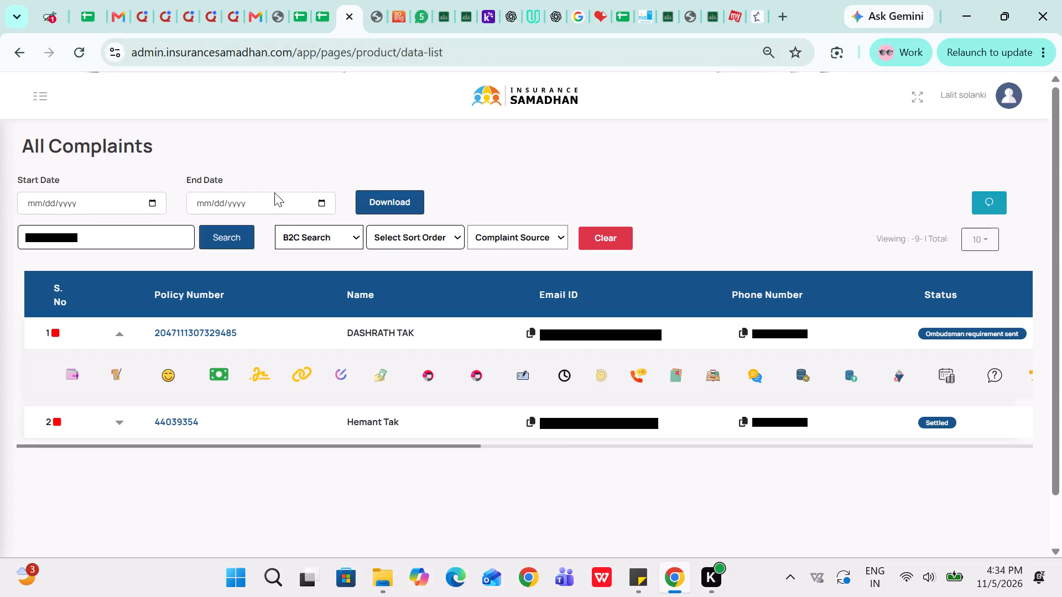
left_click_drag(97, 234, 0, 243)
key("ctrl+v")
left_click(242, 242)
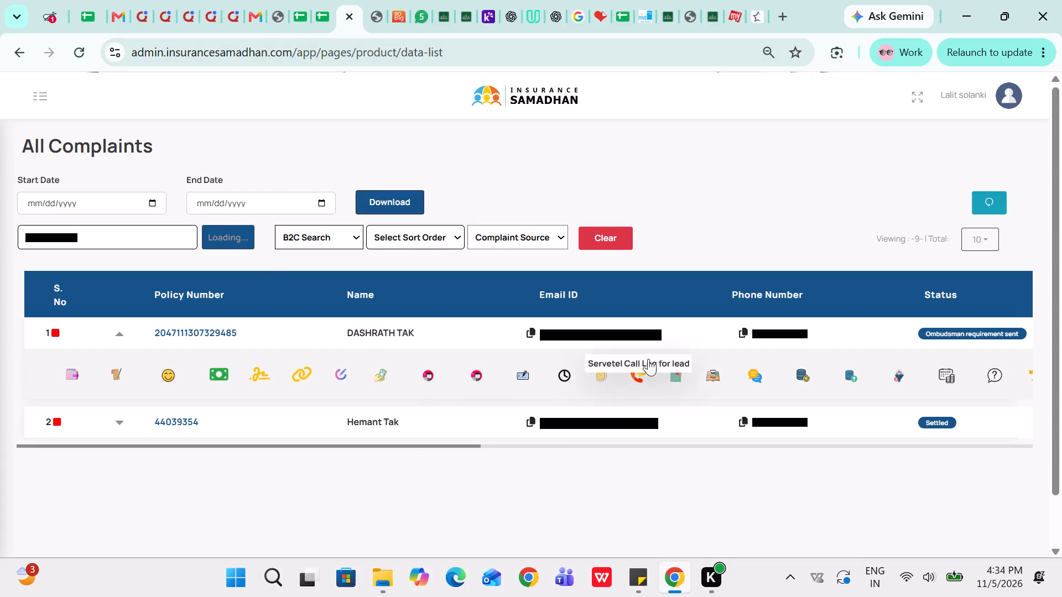
left_click(700, 333)
left_click(753, 418)
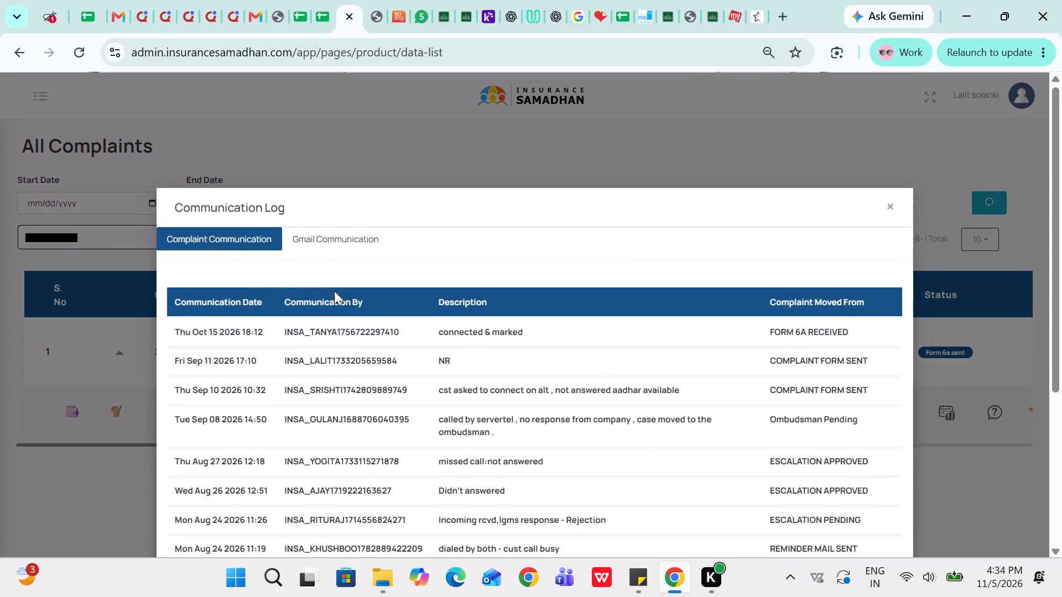
left_click(335, 148)
Look up row 33's phone number from the missed call sheet in All Complaints and examine the newest entries in its Communication Log.
left_click(325, 0)
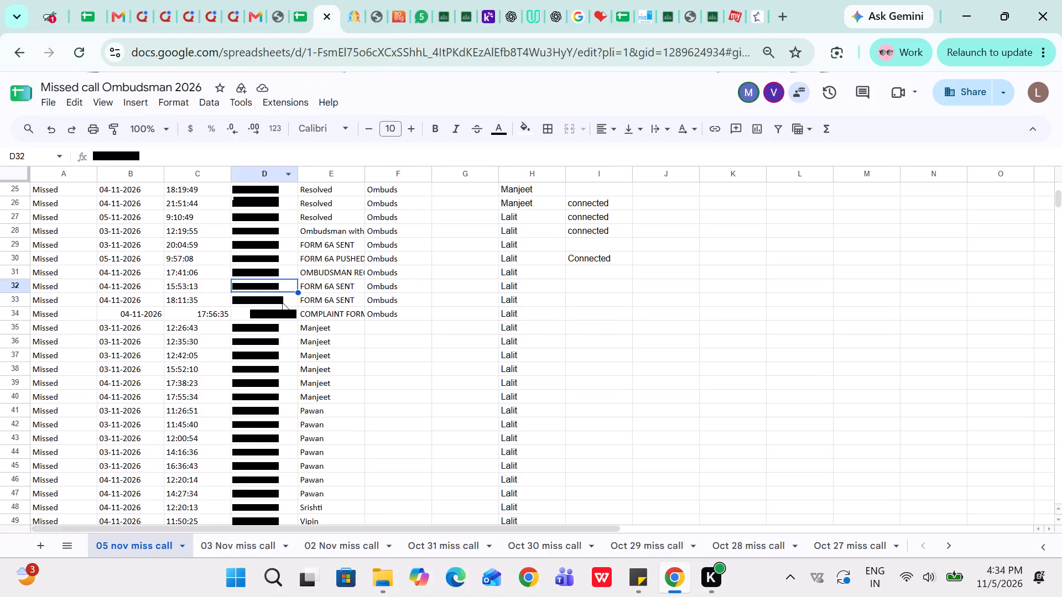
left_click(276, 298)
key("ctrl+c")
left_click(341, 0)
left_click(357, 0)
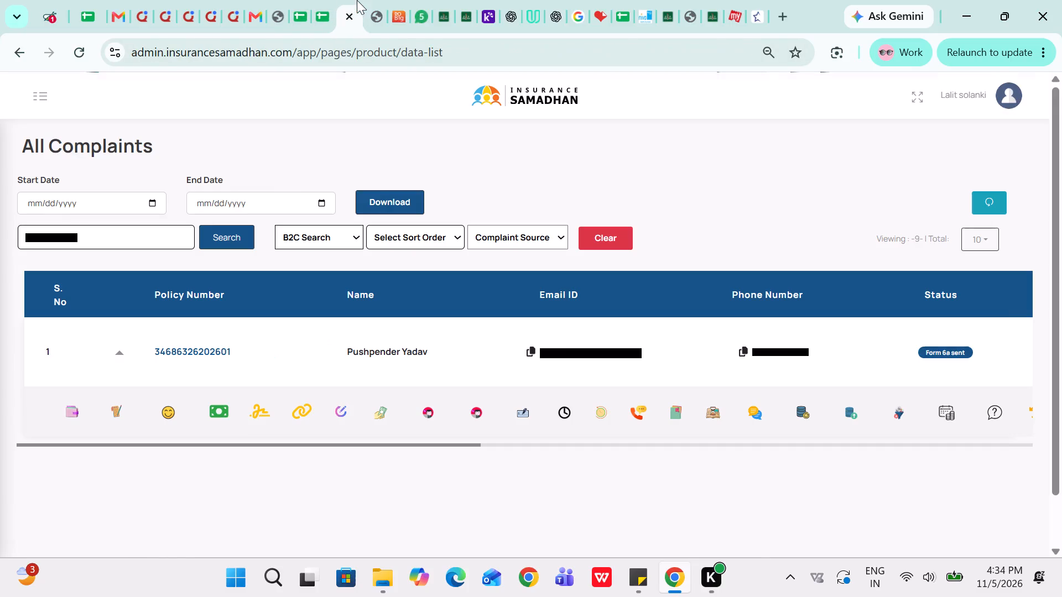
left_click_drag(164, 226, 0, 252)
key("ctrl+v")
left_click_drag(251, 214, 256, 214)
left_click(250, 234)
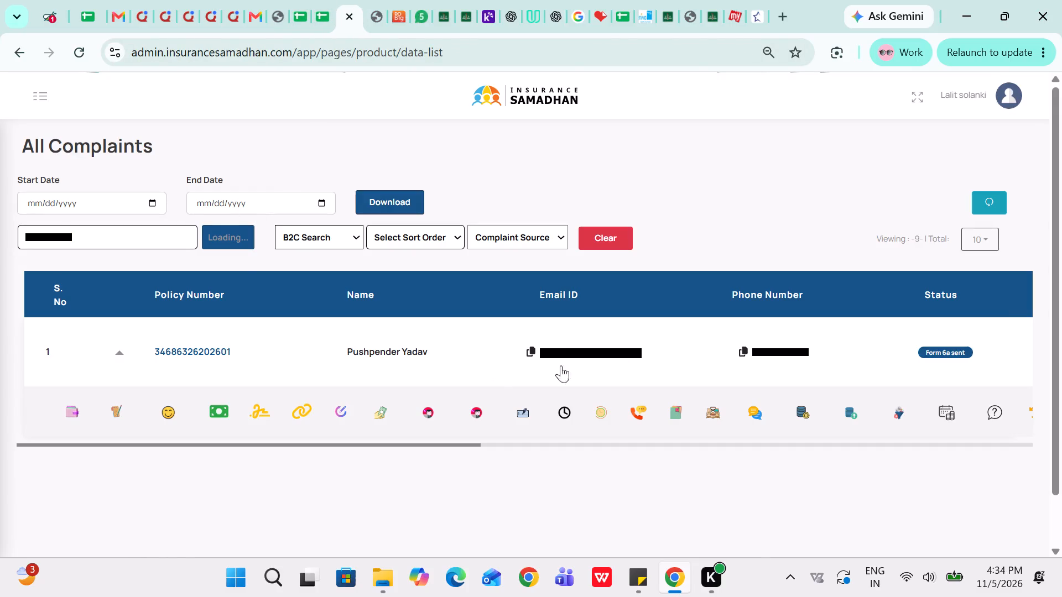
left_click(712, 349)
left_click(722, 338)
left_click(765, 381)
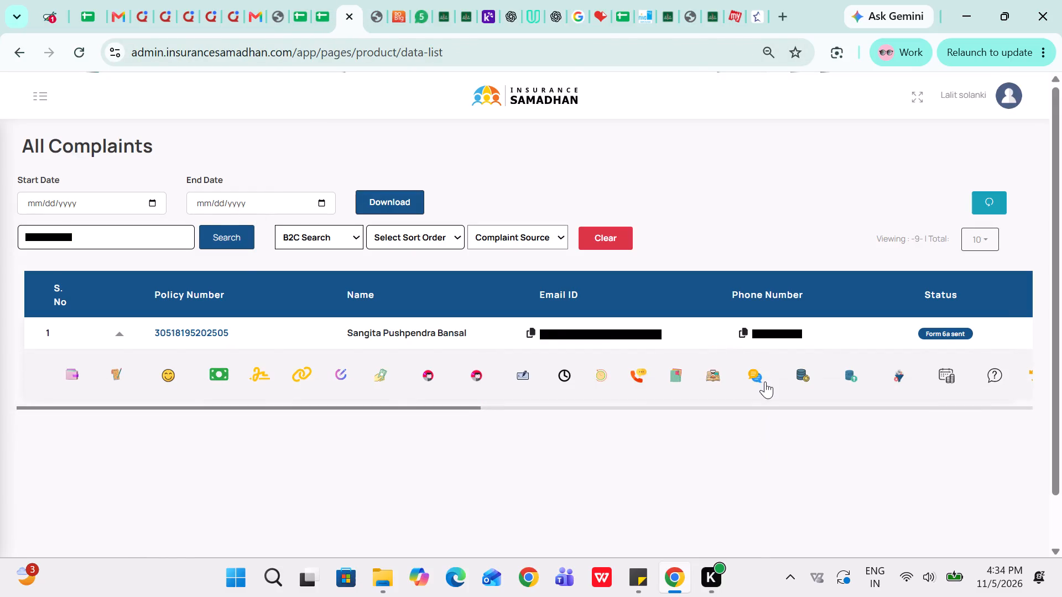
left_click_drag(595, 349, 387, 349)
left_click(524, 354)
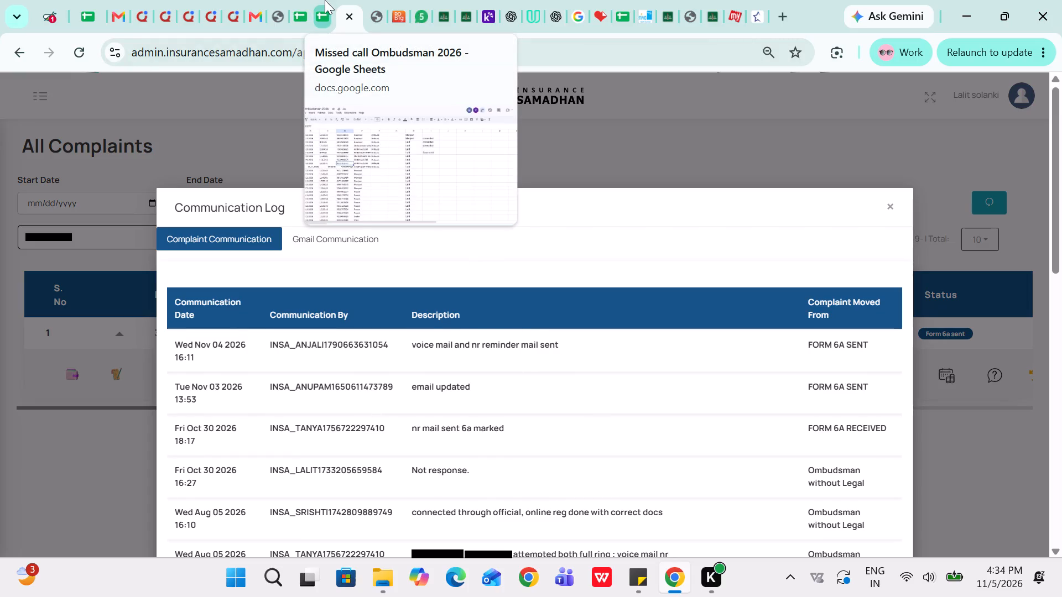
Look up row 34's phone number from the missed call sheet in All Complaints and check the matching complaint's Communication Log.
left_click(325, 0)
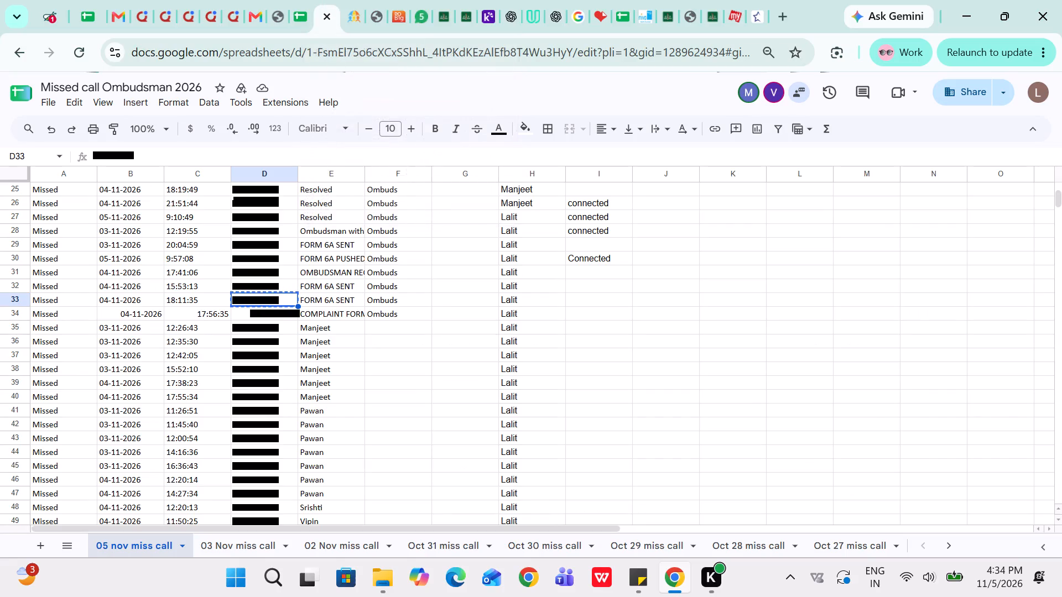
left_click(279, 318)
key("ctrl+c")
left_click(353, 0)
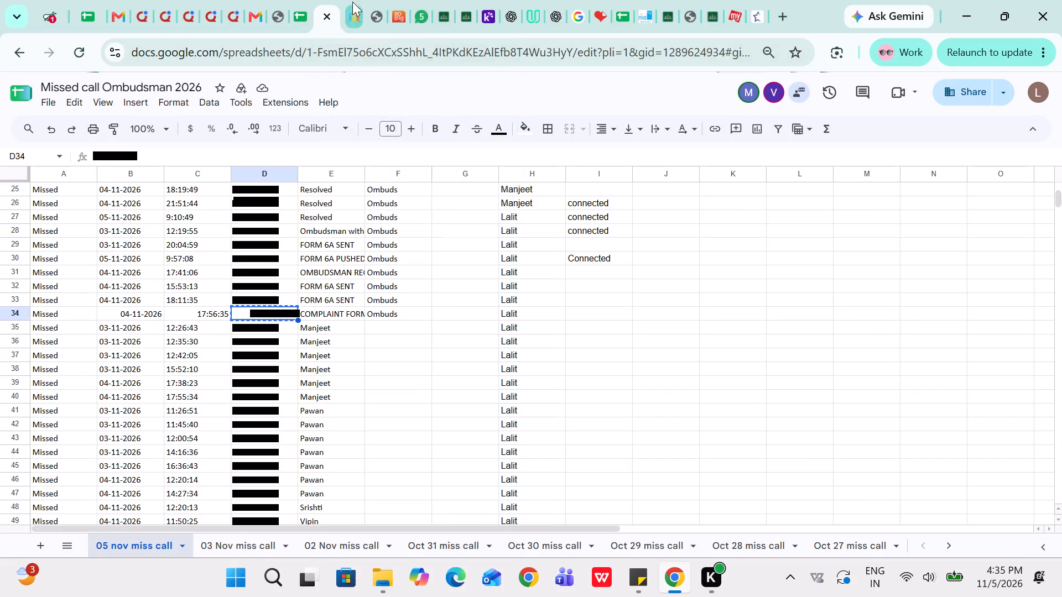
left_click(51, 244)
left_click_drag(89, 241, 0, 248)
key("ctrl+v")
left_click(227, 240)
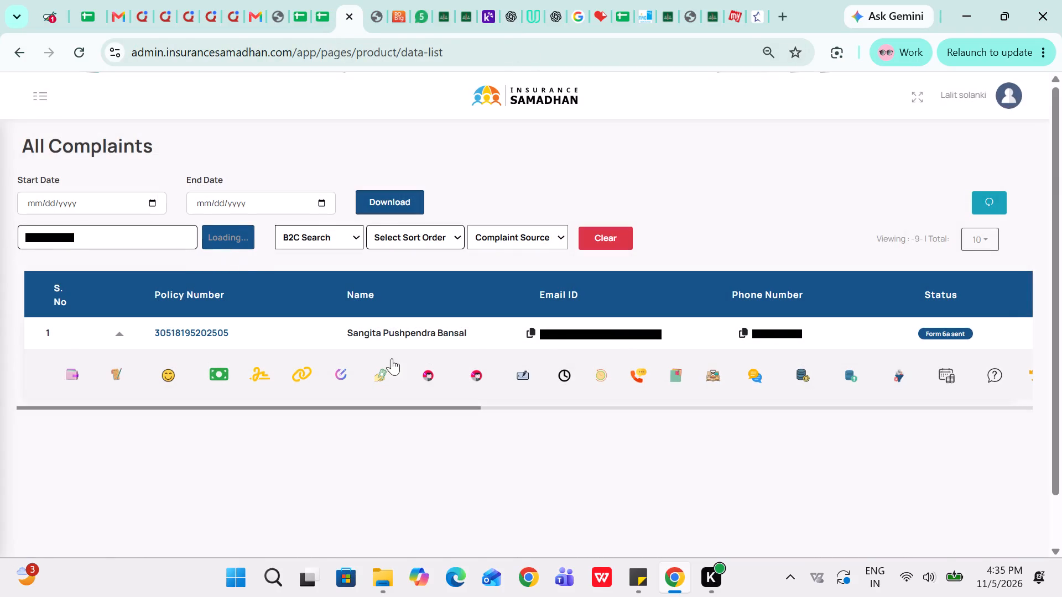
left_click(568, 479)
left_click(704, 327)
left_click(764, 378)
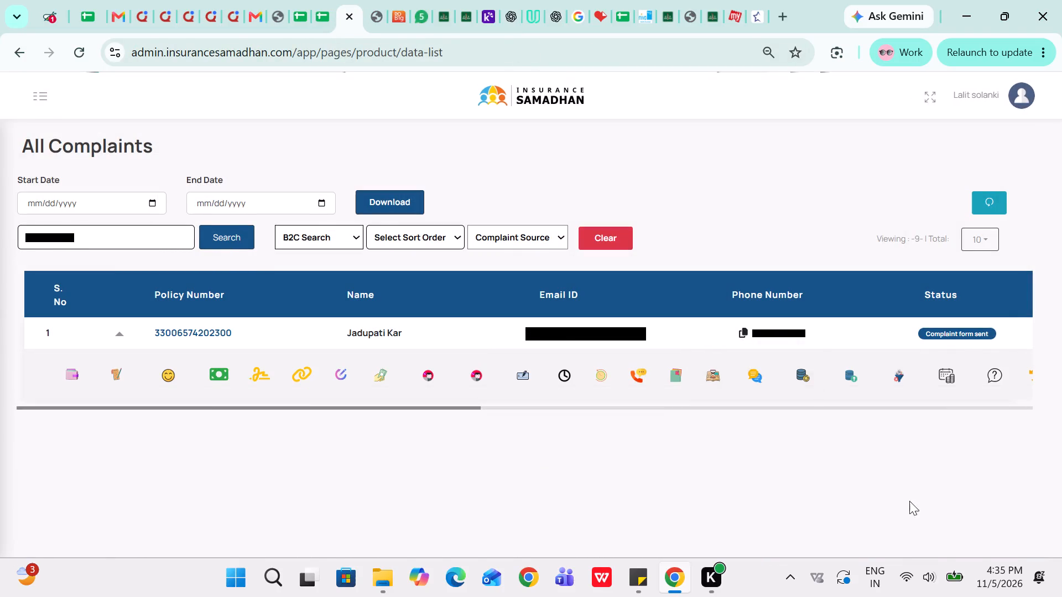
left_click(372, 156)
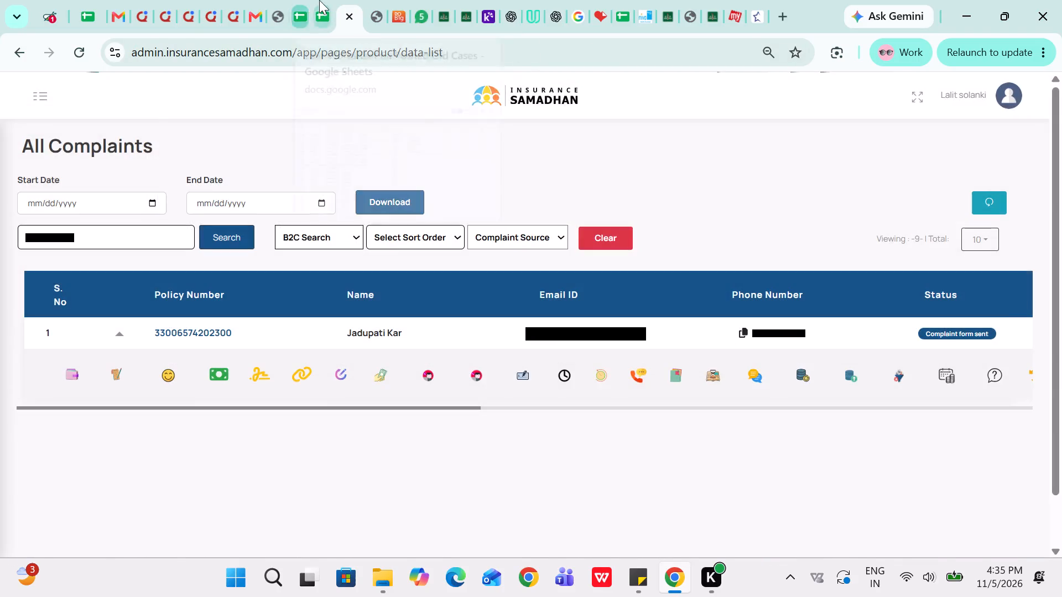
Copy the phone number from row 35 of the missed call sheet and search All Complaints for it.
left_click(319, 0)
left_click(287, 324)
key("ctrl+c")
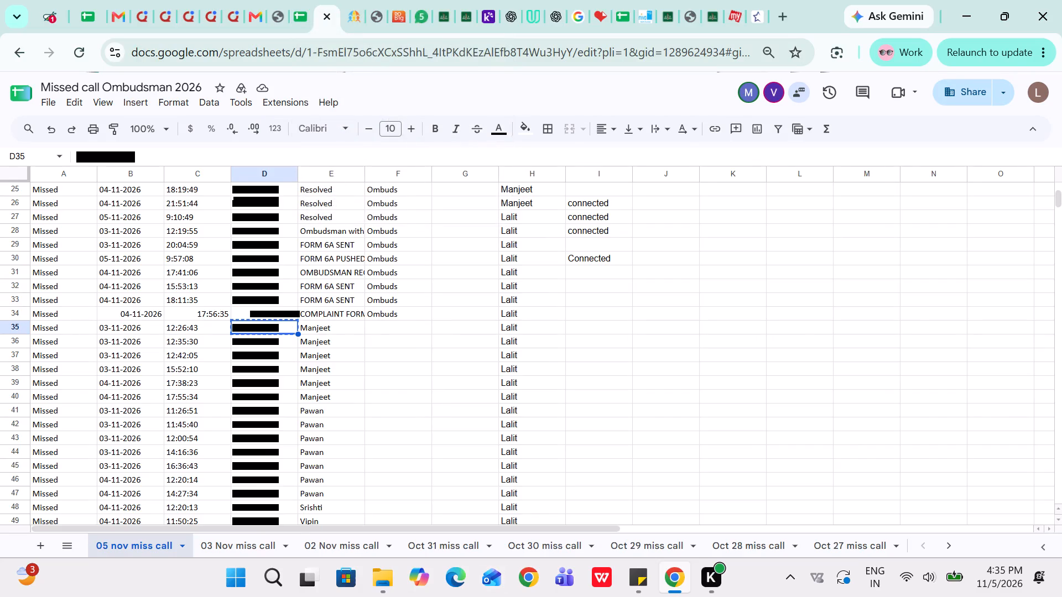
left_click(365, 0)
left_click_drag(102, 242, 0, 240)
key("ctrl+v")
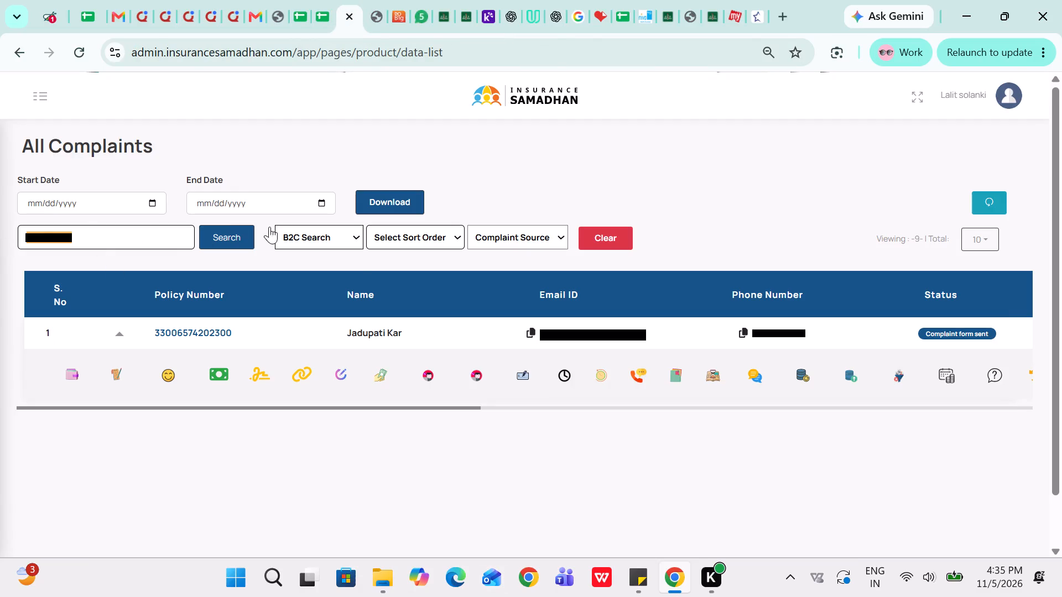
left_click(311, 227)
left_click(215, 234)
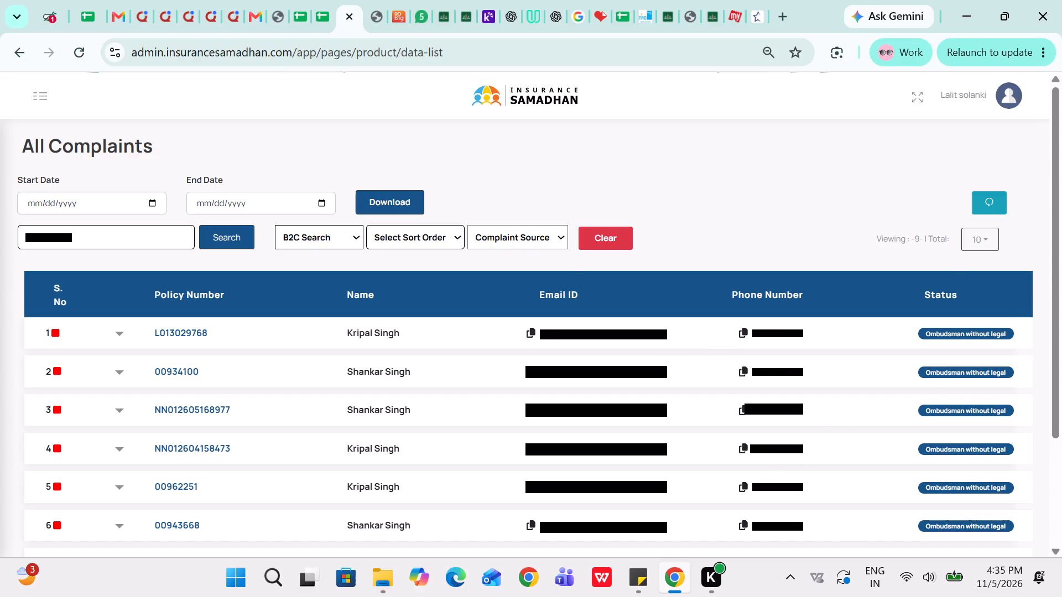
scroll(702, 353, "down", 13)
scroll(782, 396, "up", 6)
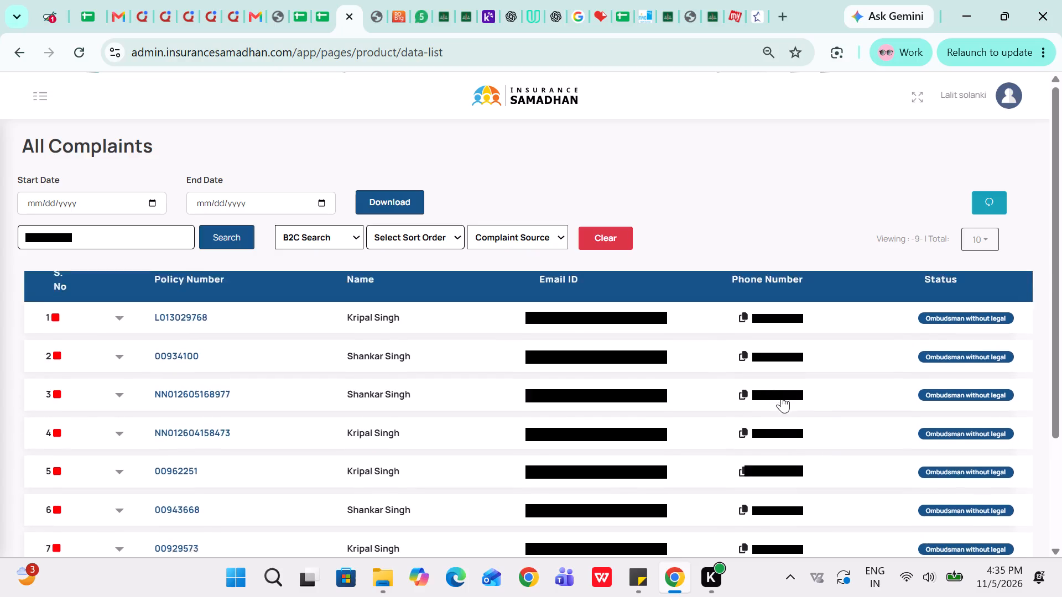
scroll(782, 396, "down", 15)
scroll(793, 403, "down", 14)
scroll(771, 418, "up", 5)
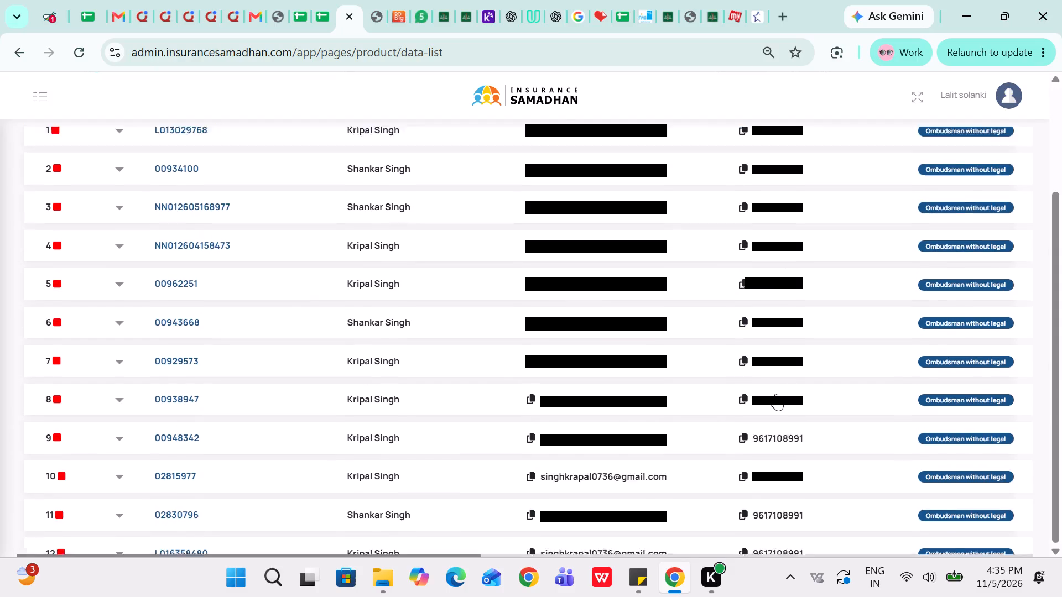
scroll(775, 394, "up", 1)
left_click(707, 184)
left_click(752, 225)
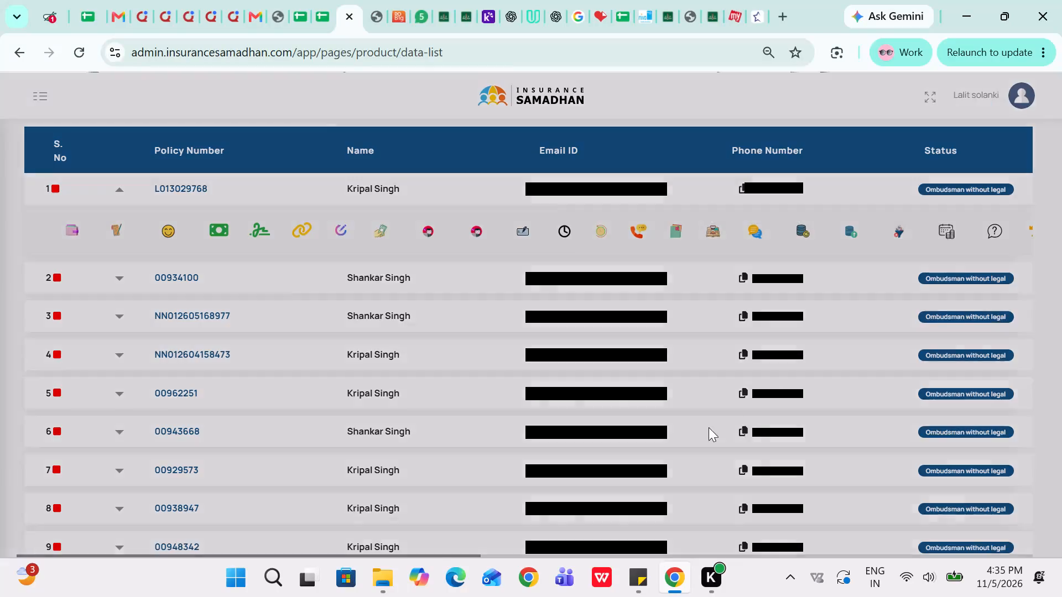
left_click_drag(549, 332, 395, 336)
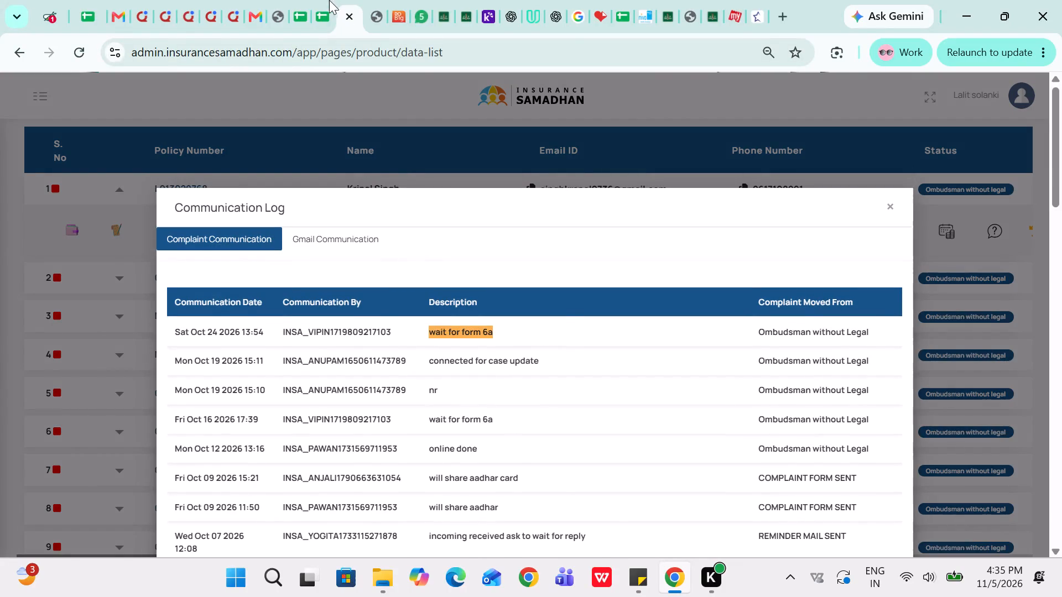
left_click(326, 0)
left_click(349, 0)
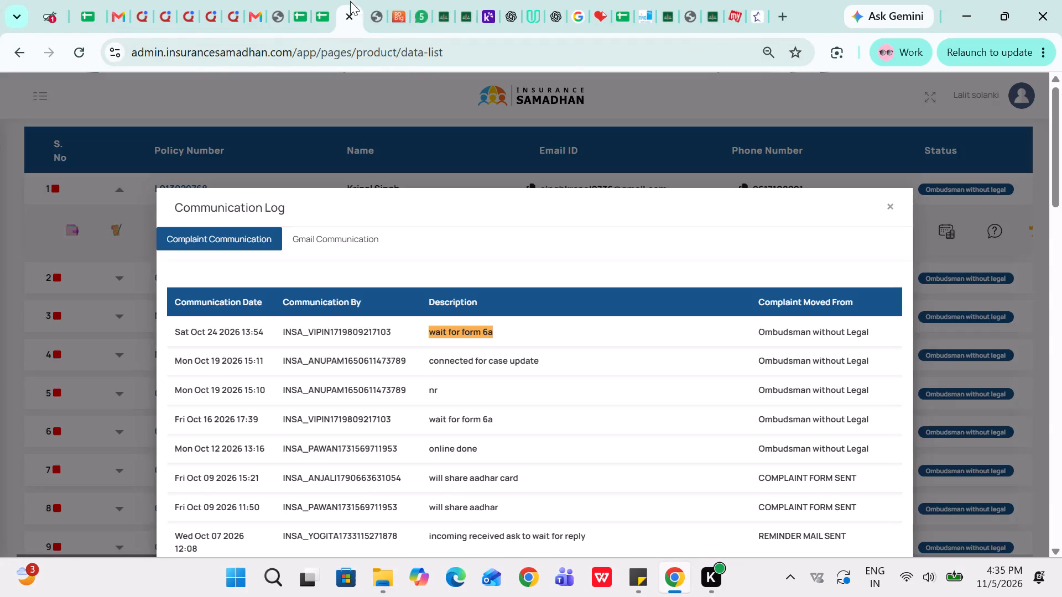
left_click(586, 145)
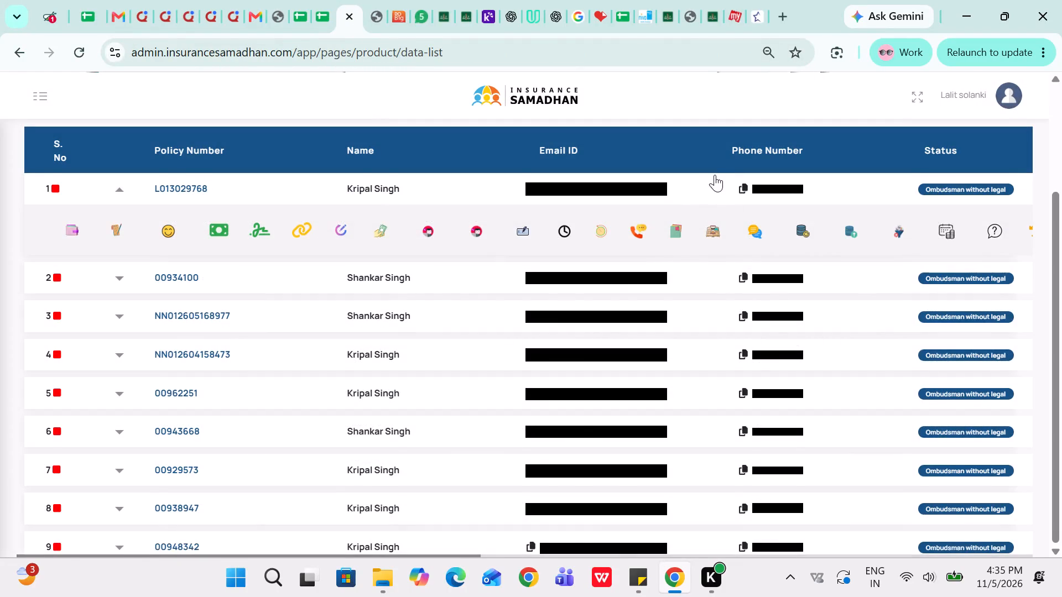
left_click(715, 175)
left_click(706, 221)
left_click(759, 276)
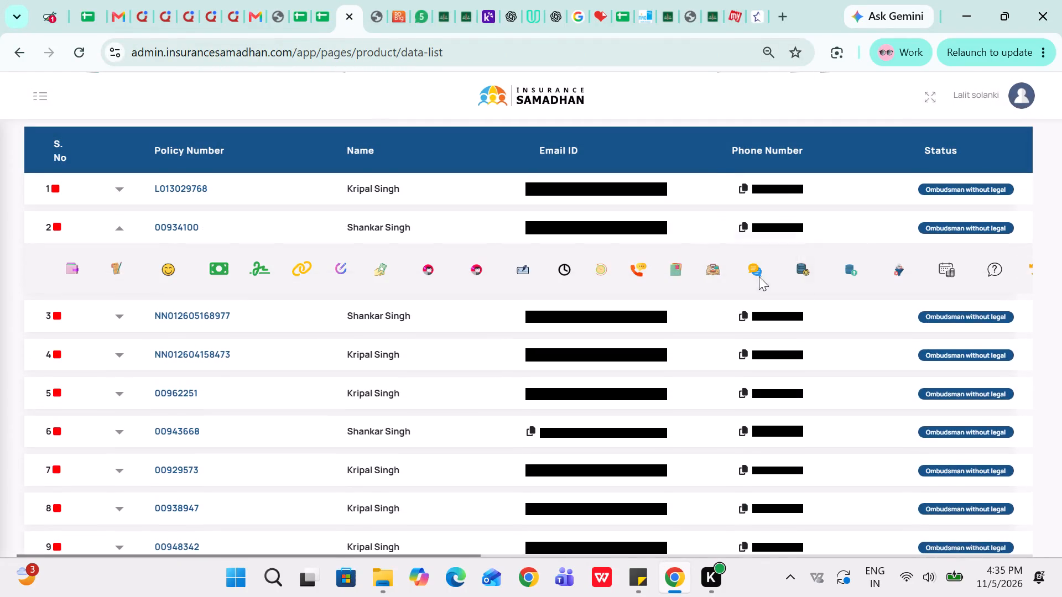
left_click(377, 149)
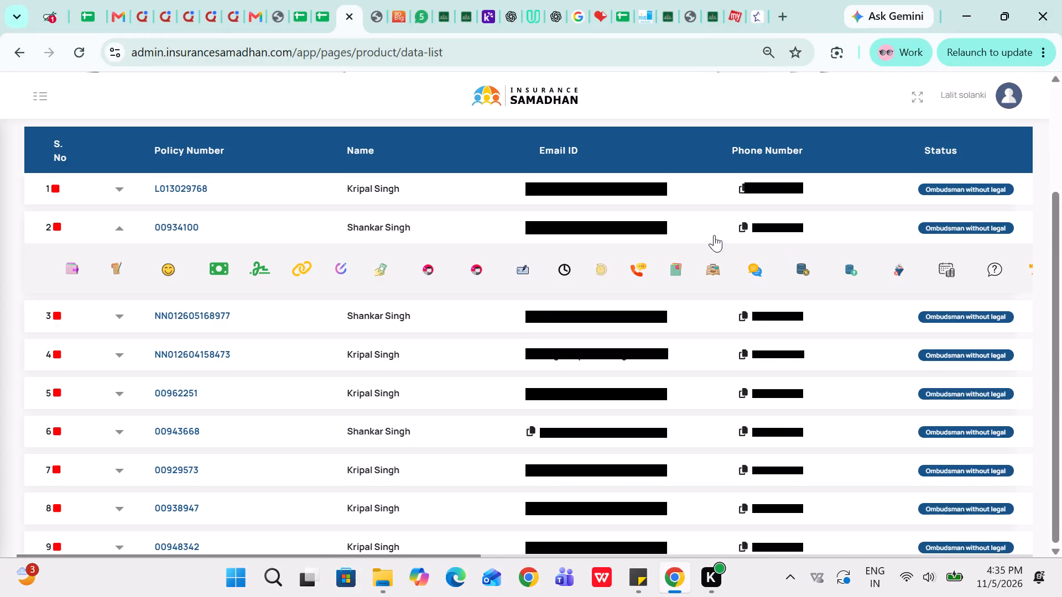
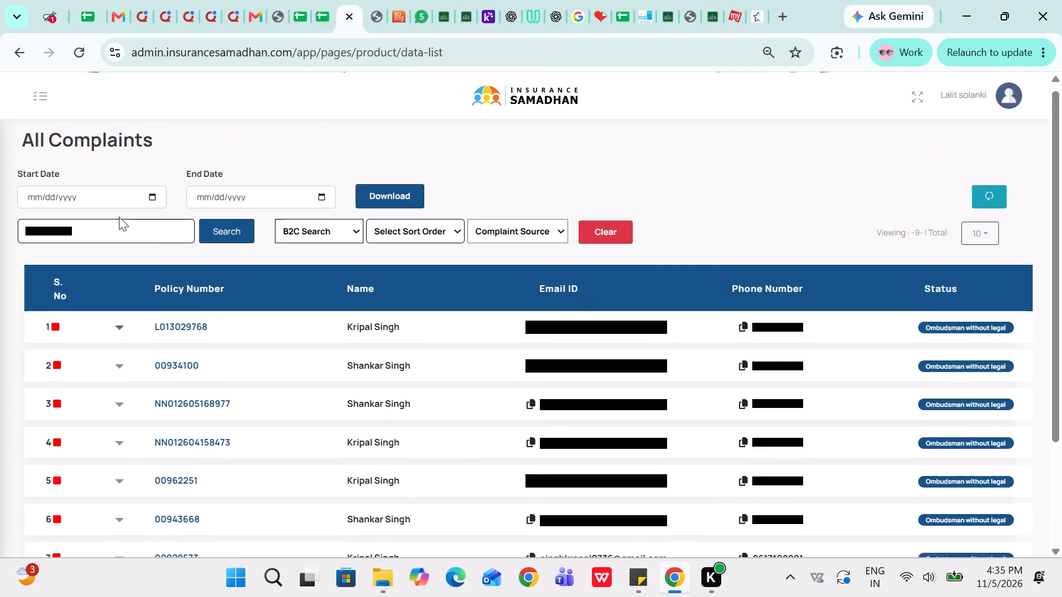
Search All Complaints for the copied missed-call number and examine the newest Communication Log entry of the first listed complaint.
left_click_drag(127, 237, 0, 242)
key("ctrl+v")
left_click(241, 238)
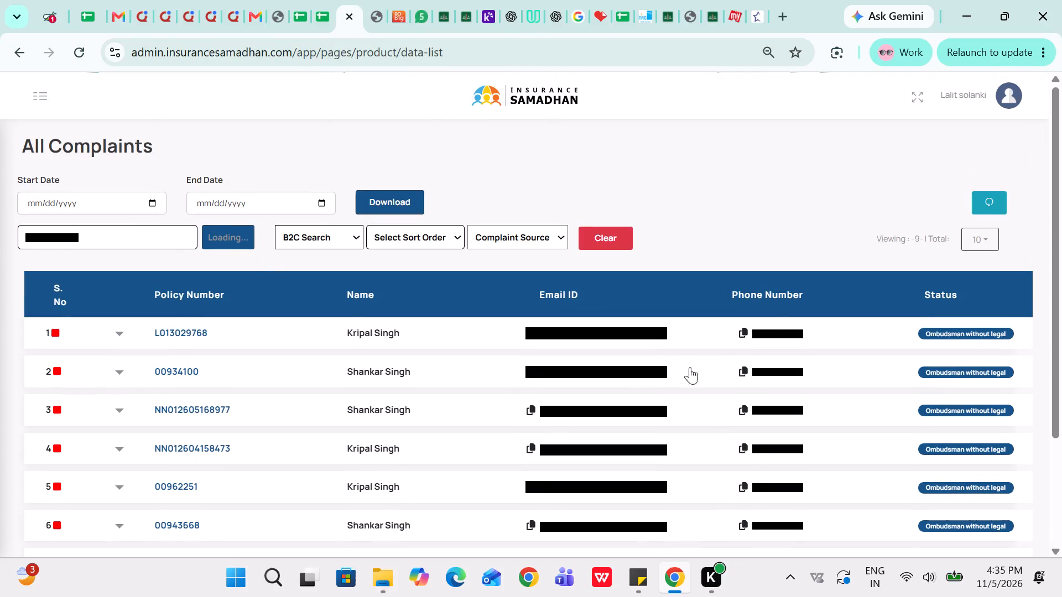
left_click(728, 332)
left_click(753, 384)
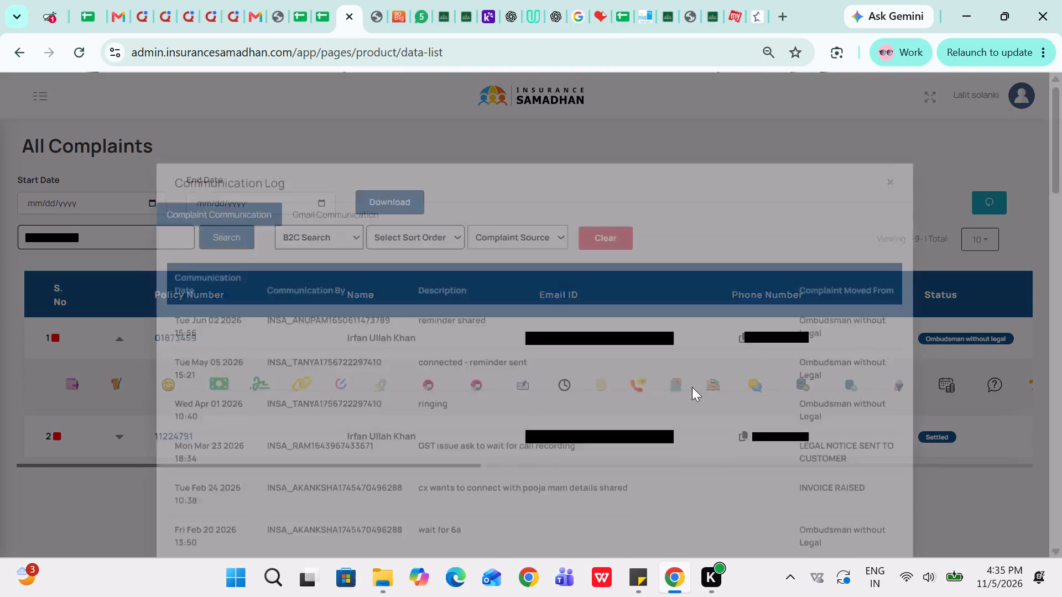
left_click_drag(543, 347, 419, 347)
left_click(546, 360)
left_click(418, 129)
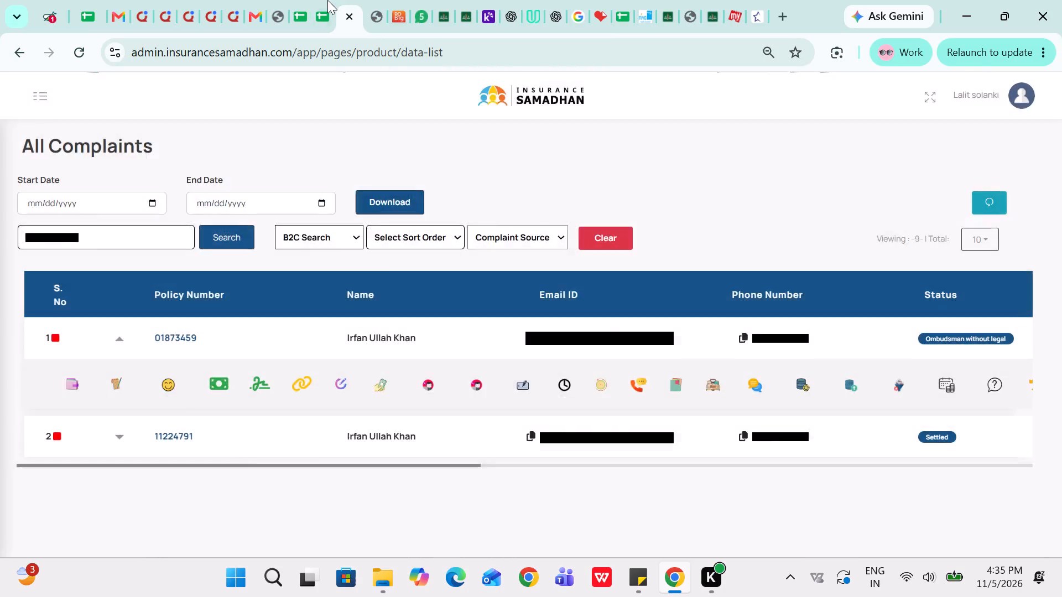
Look up row 37's phone number from the missed call sheet in All Complaints and check the matching complaint's Communication Log.
left_click(327, 0)
left_click(275, 355)
key("ctrl+c")
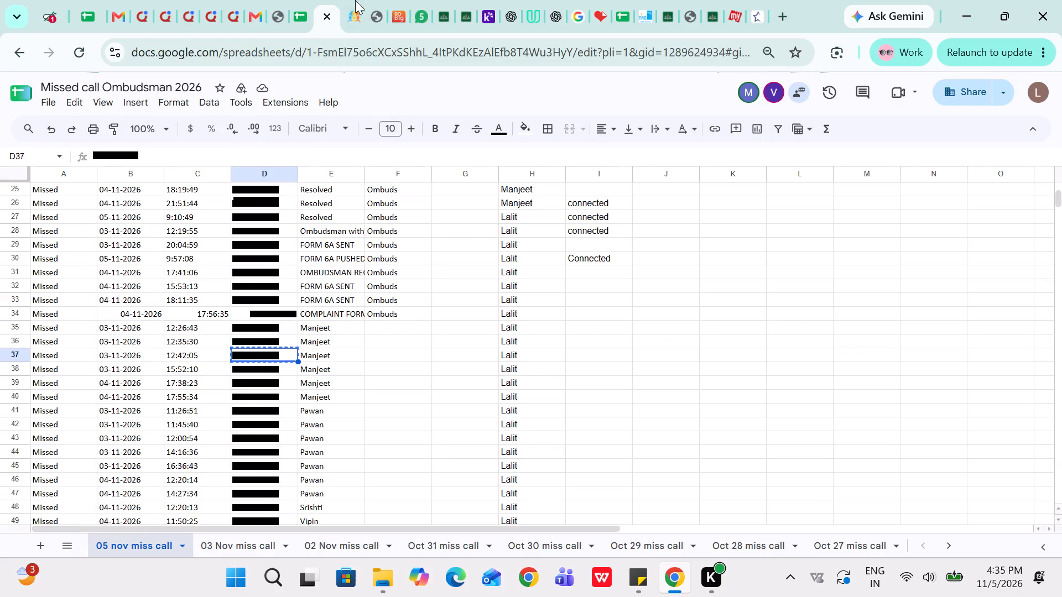
left_click(355, 0)
left_click_drag(112, 238, 0, 251)
key("ctrl+v")
left_click(231, 232)
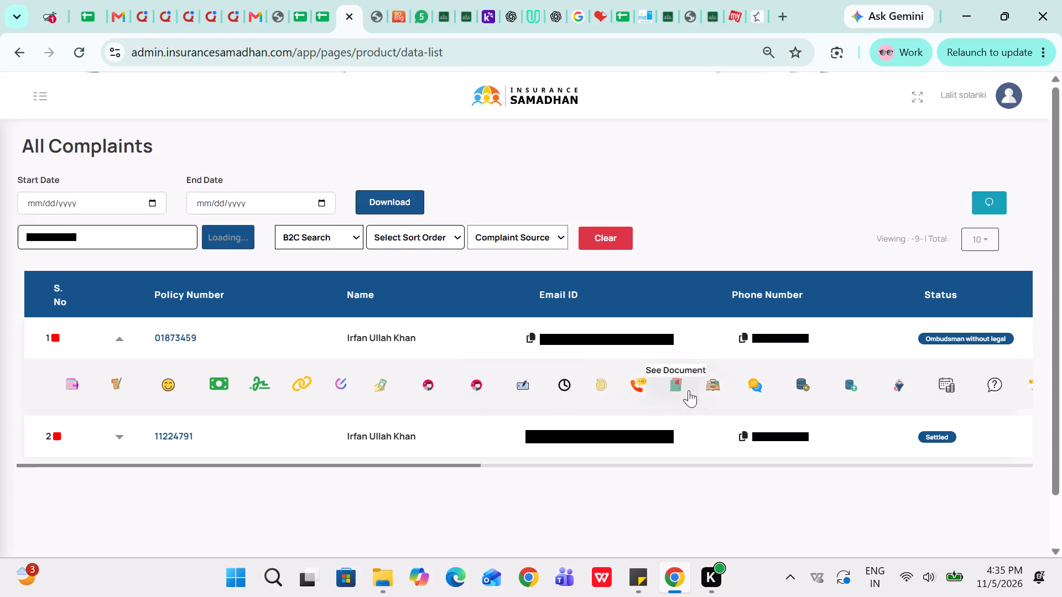
left_click(711, 329)
left_click(759, 396)
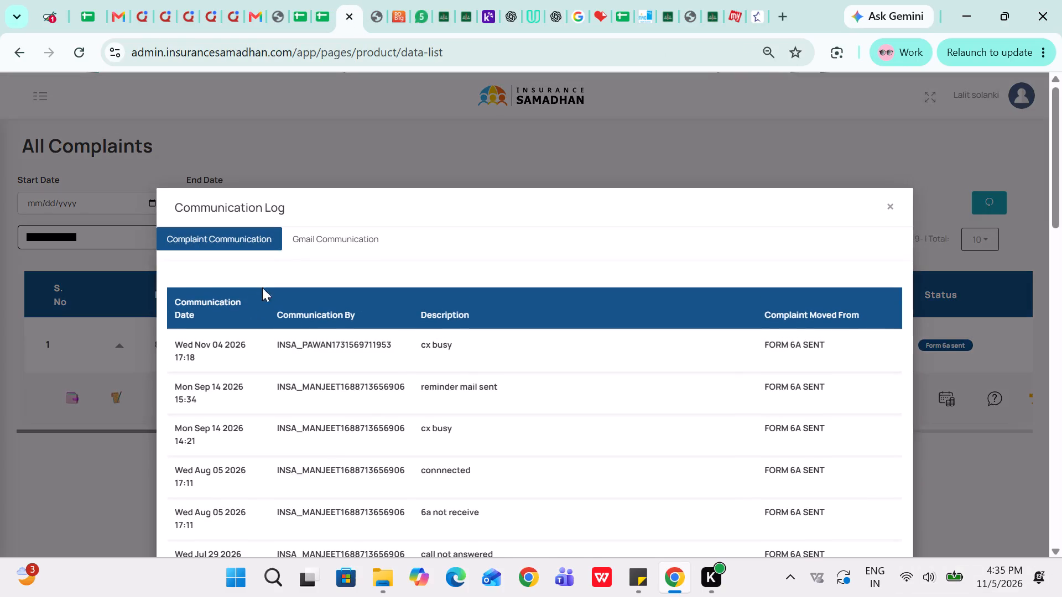
left_click(316, 139)
Look up row 38's phone number from the missed call sheet in All Complaints and check the matching complaint's Communication Log.
left_click(314, 0)
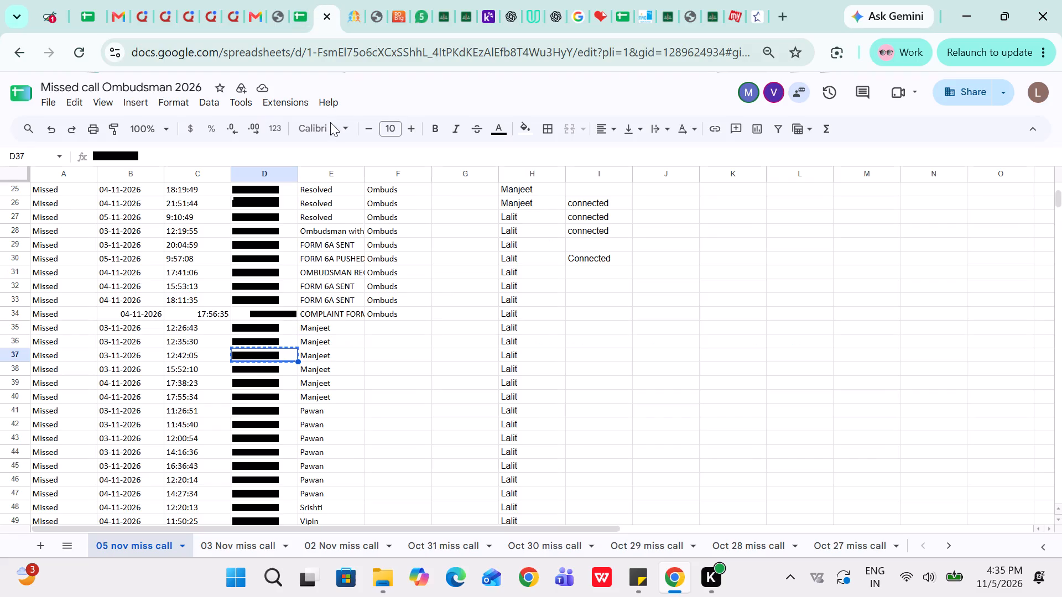
left_click(273, 369)
key("ctrl+c")
left_click(360, 0)
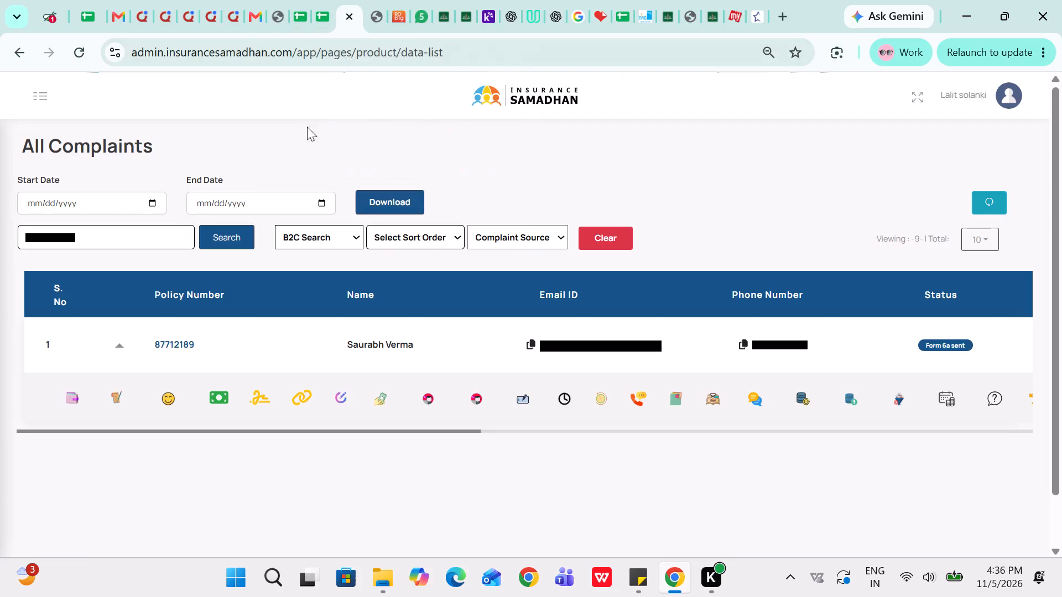
left_click_drag(103, 229, 0, 250)
key("ctrl+v")
left_click(248, 233)
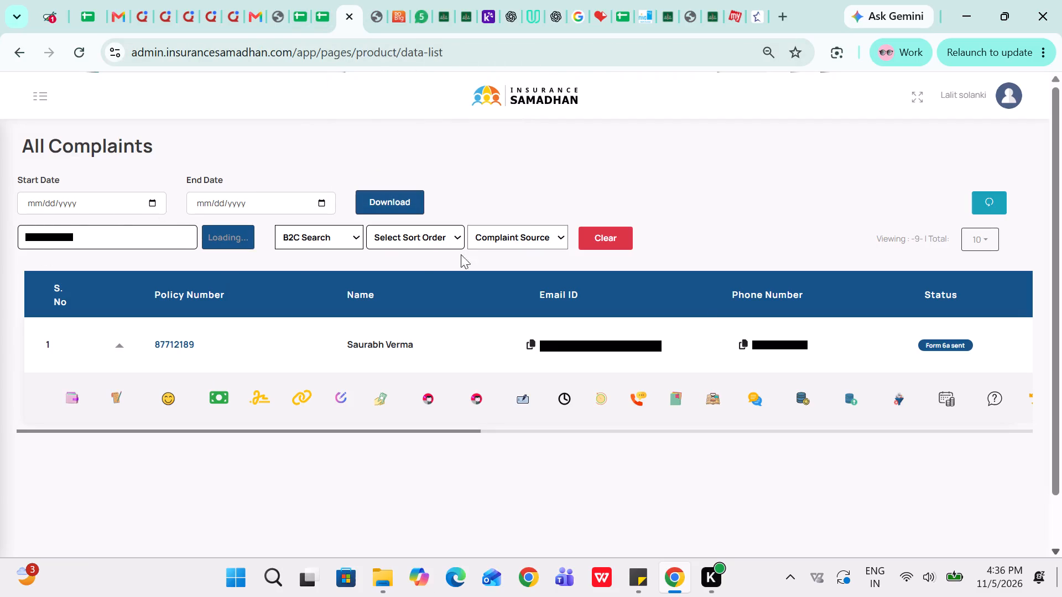
left_click(715, 348)
left_click(759, 413)
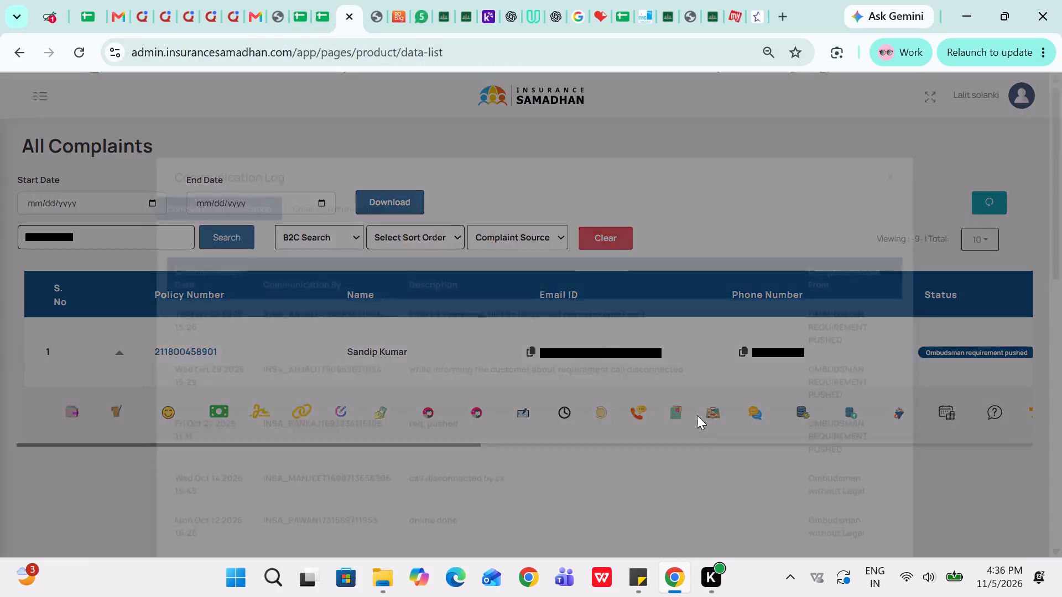
left_click(335, 135)
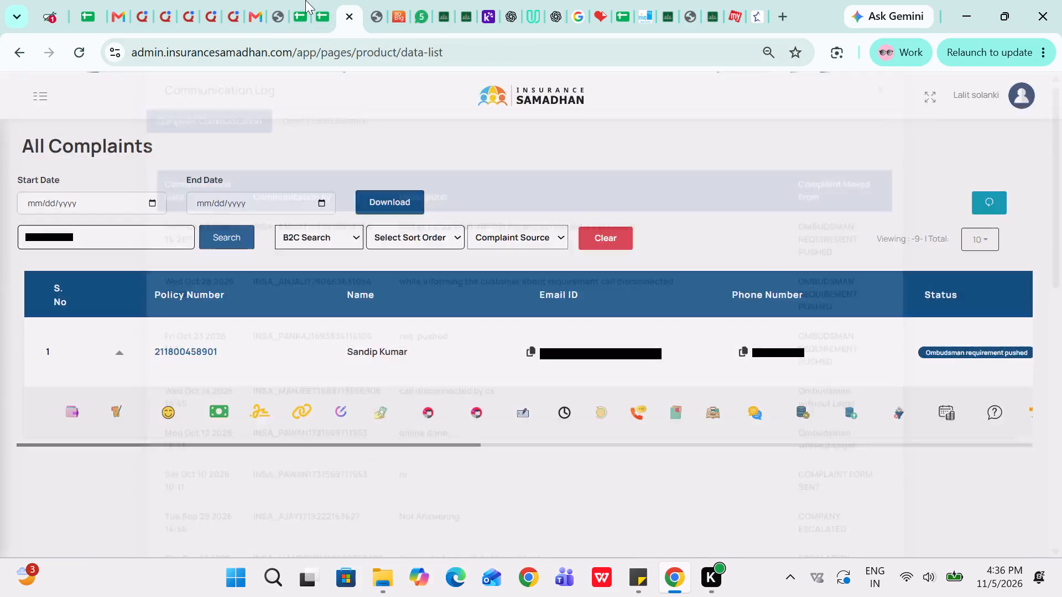
Look up row 39's phone number from the missed call sheet in All Complaints and check the matching complaint's Communication Log.
left_click(317, 0)
left_click(286, 378)
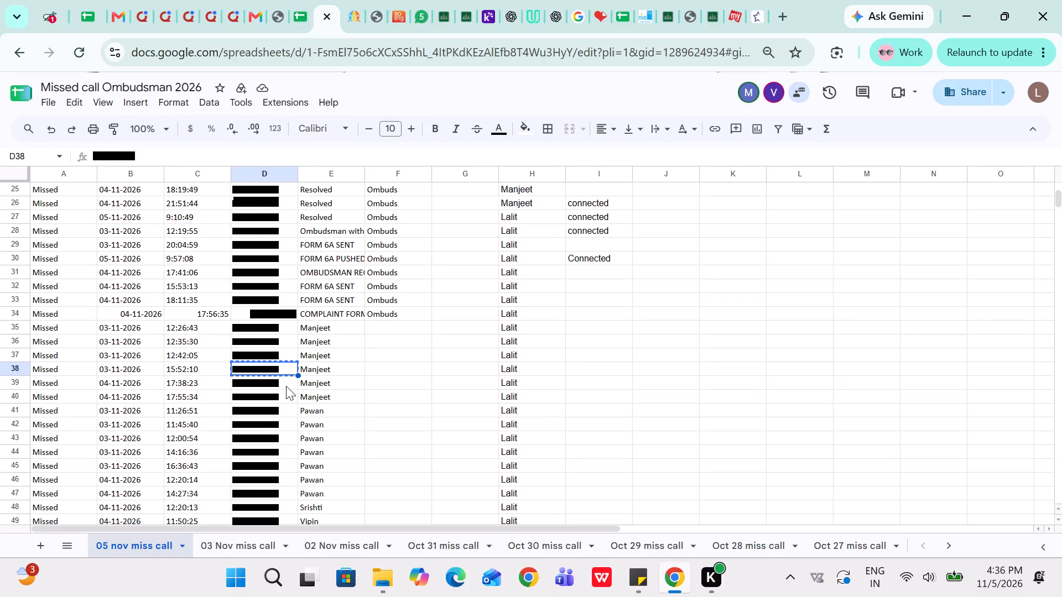
left_click(286, 386)
key("ctrl+c")
left_click(360, 0)
left_click_drag(87, 235, 87, 237)
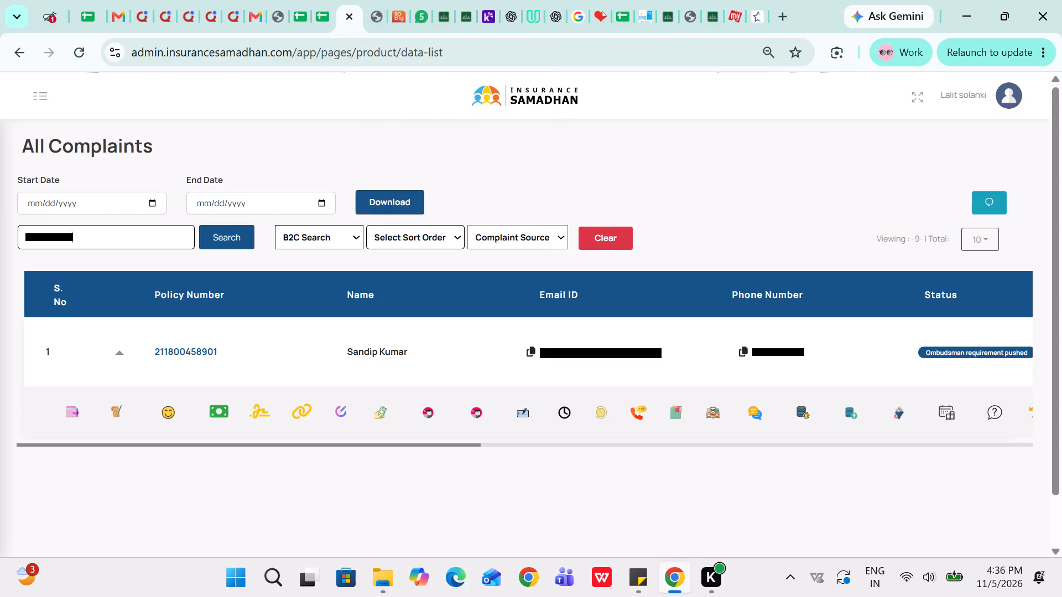
left_click_drag(87, 237, 0, 254)
key("ctrl+v")
left_click(225, 235)
left_click(716, 343)
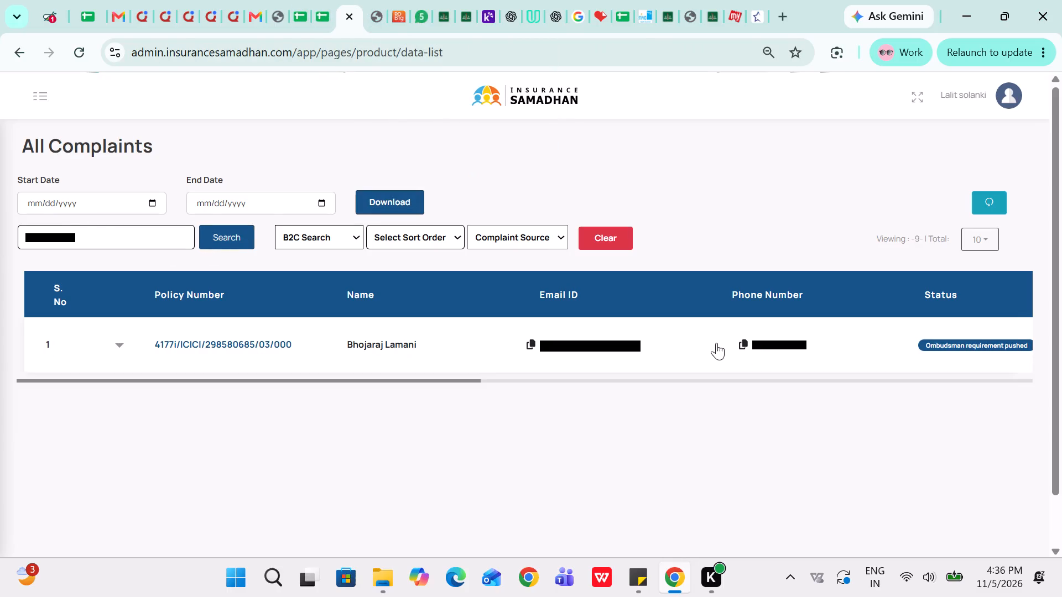
left_click(766, 403)
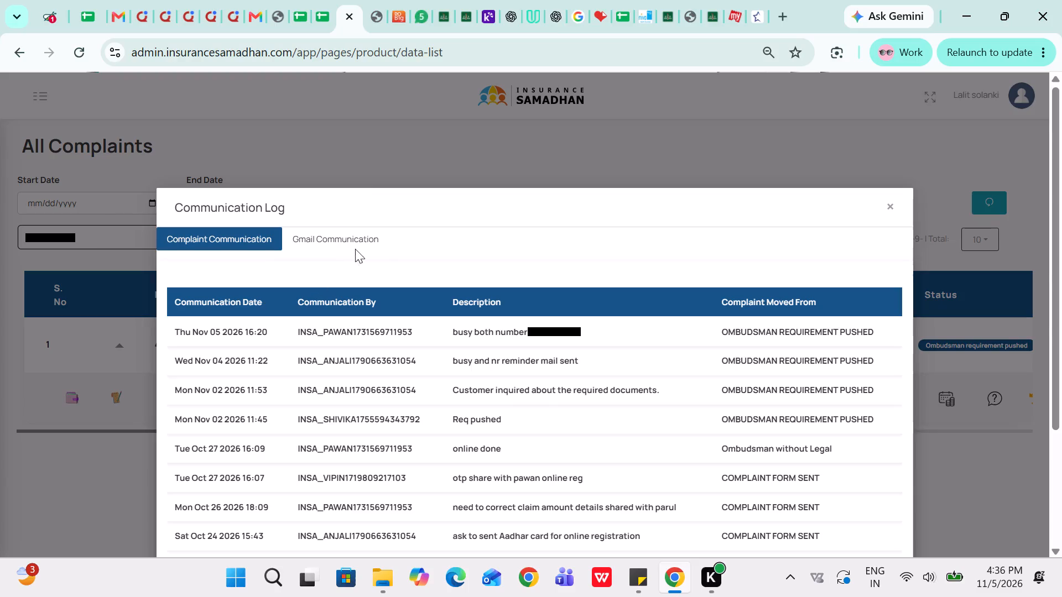
Look up row 40's phone number from the missed call sheet in All Complaints and check the matching complaint's Communication Log.
left_click(324, 0)
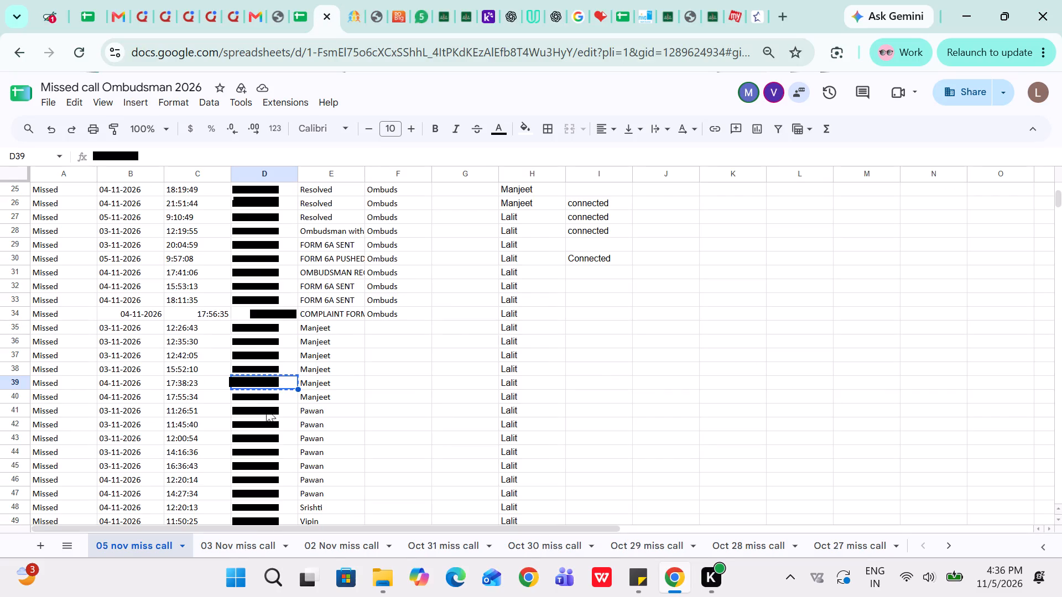
left_click(278, 401)
key("ctrl+c")
left_click(362, 0)
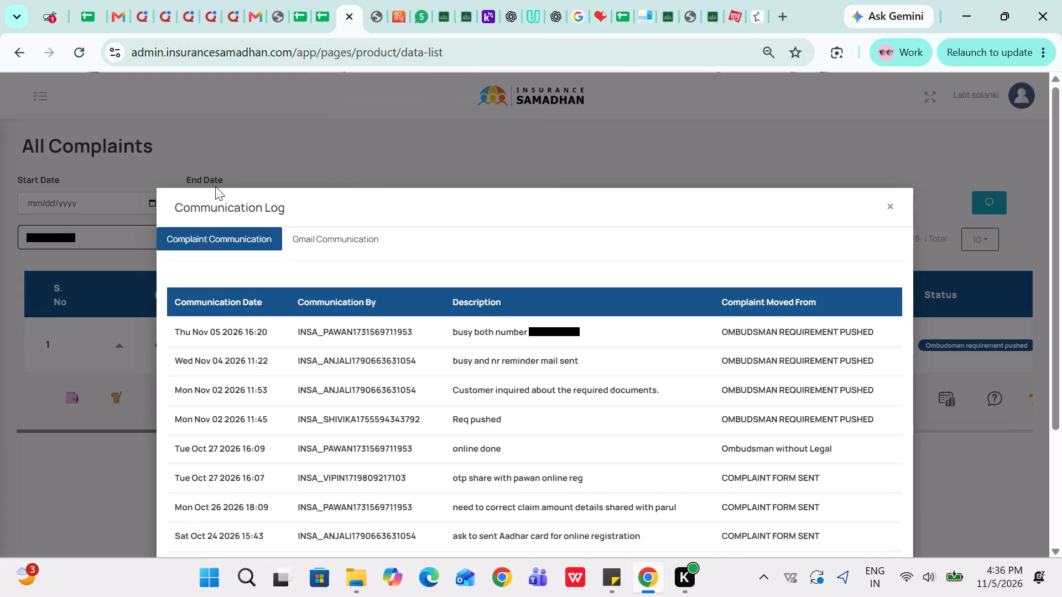
left_click(90, 222)
left_click_drag(98, 241, 0, 229)
key("ctrl+v")
left_click(232, 243)
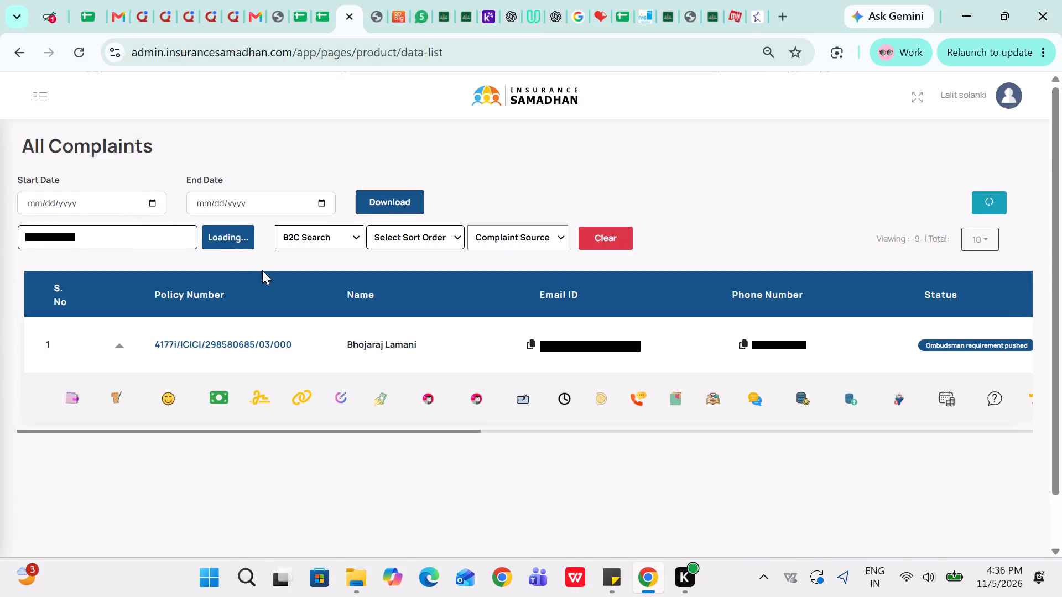
left_click(646, 490)
left_click(727, 329)
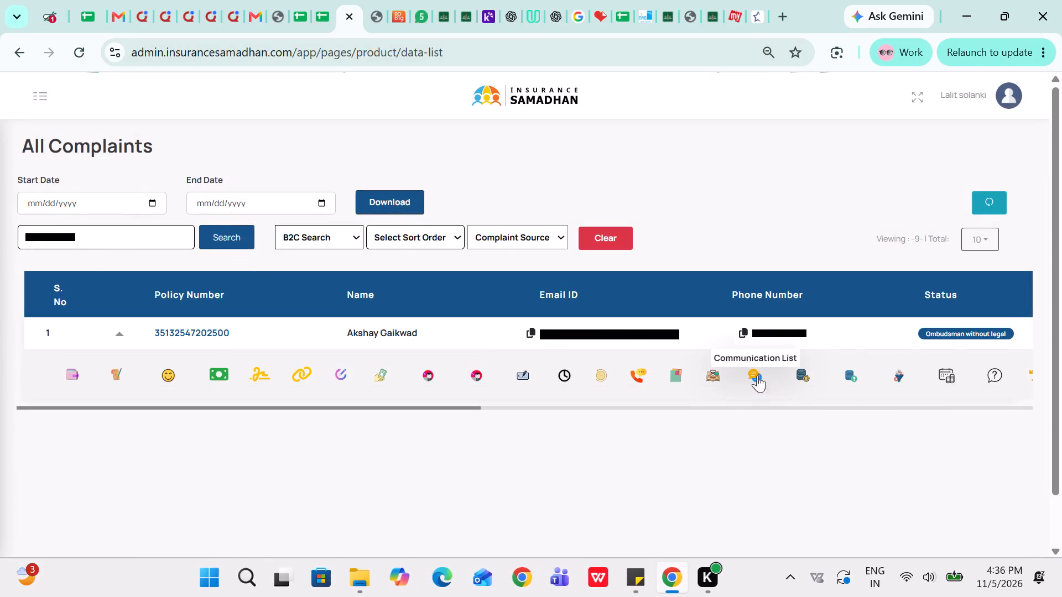
left_click(759, 383)
left_click(362, 134)
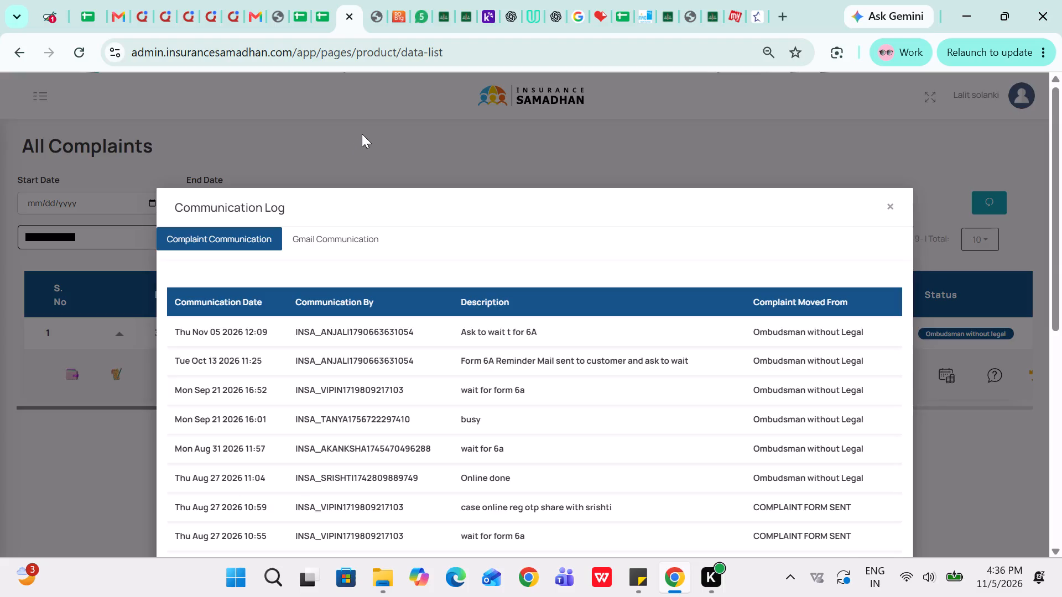
Record "Connected" in column I of row 40 in the missed call sheet.
left_click(314, 0)
key("Right")
key("Right")
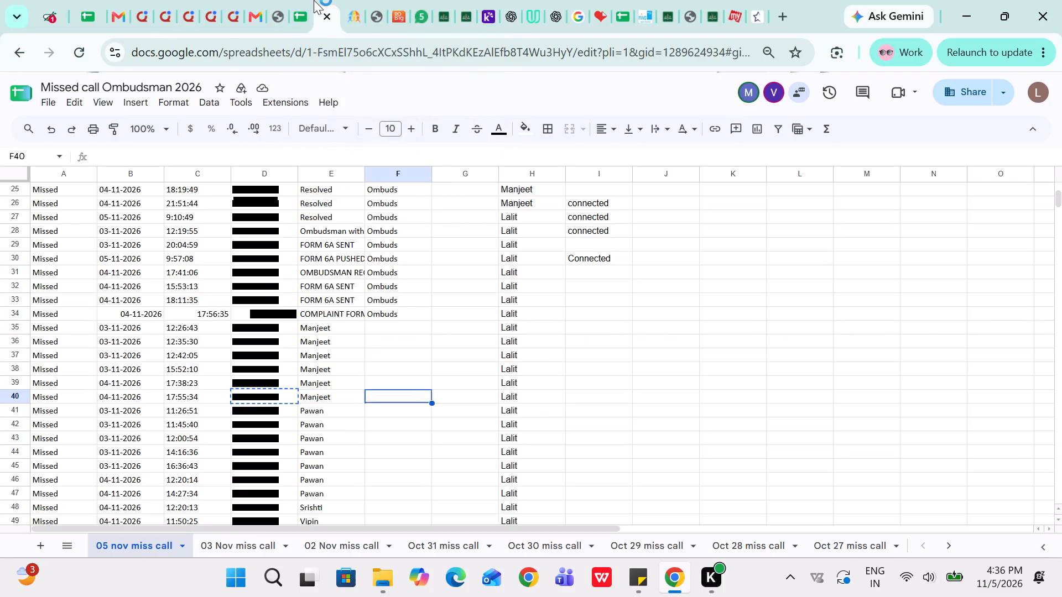
key("Right")
key("Right")
key("Right")
type("Connected")
key("Return")
Look up row 41's phone number in All Complaints and examine the newest Communication Log entry of the first listed complaint.
key("Left")
key("Left")
key("Left")
key("Left")
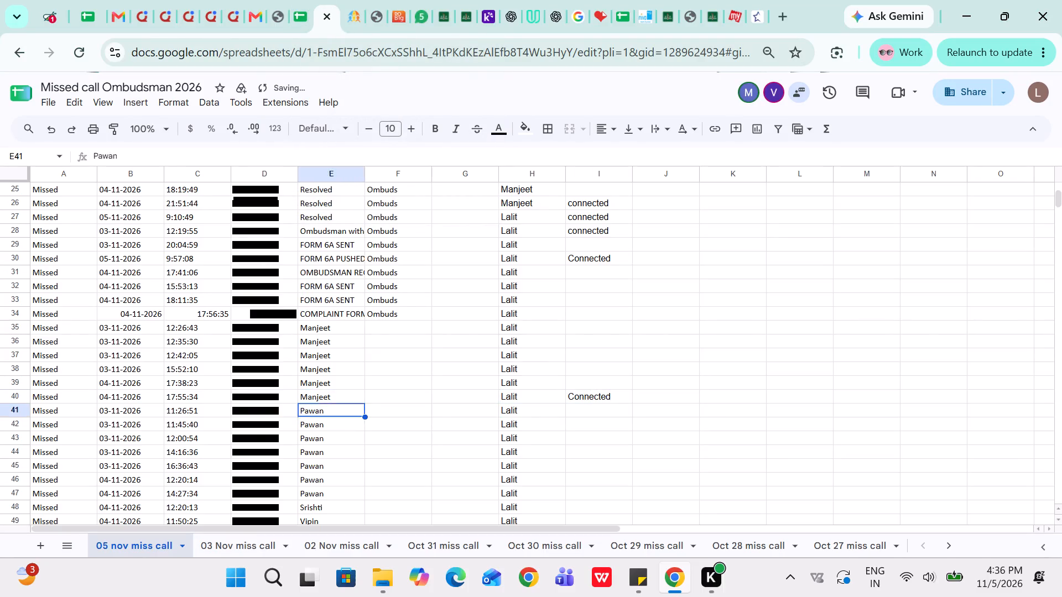
key("Left")
key("ctrl+c")
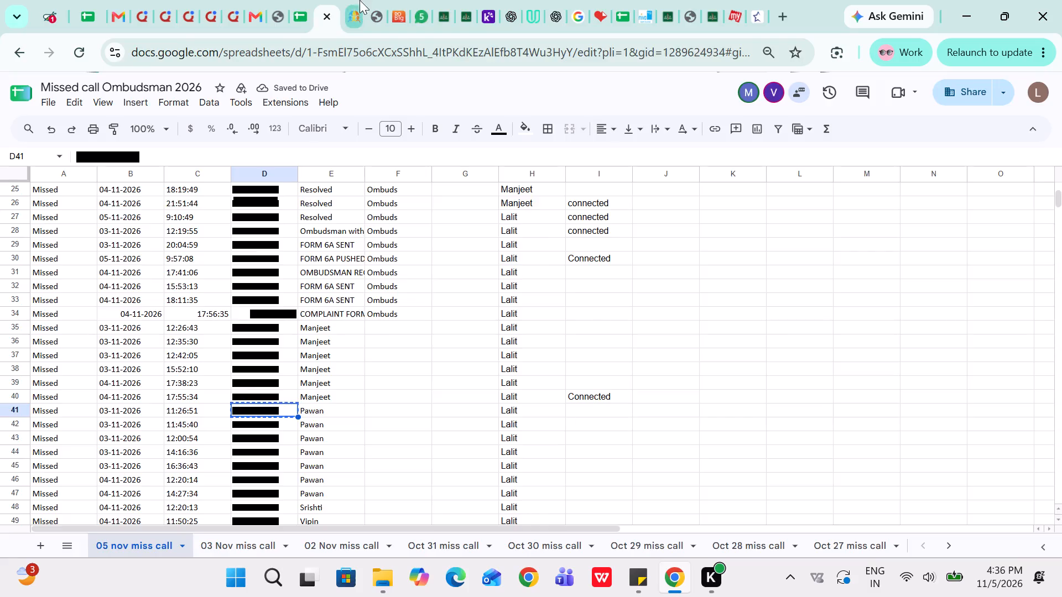
left_click(345, 0)
scroll(204, 253, "up", 2)
left_click_drag(111, 240, 0, 208)
key("ctrl+v")
left_click(221, 238)
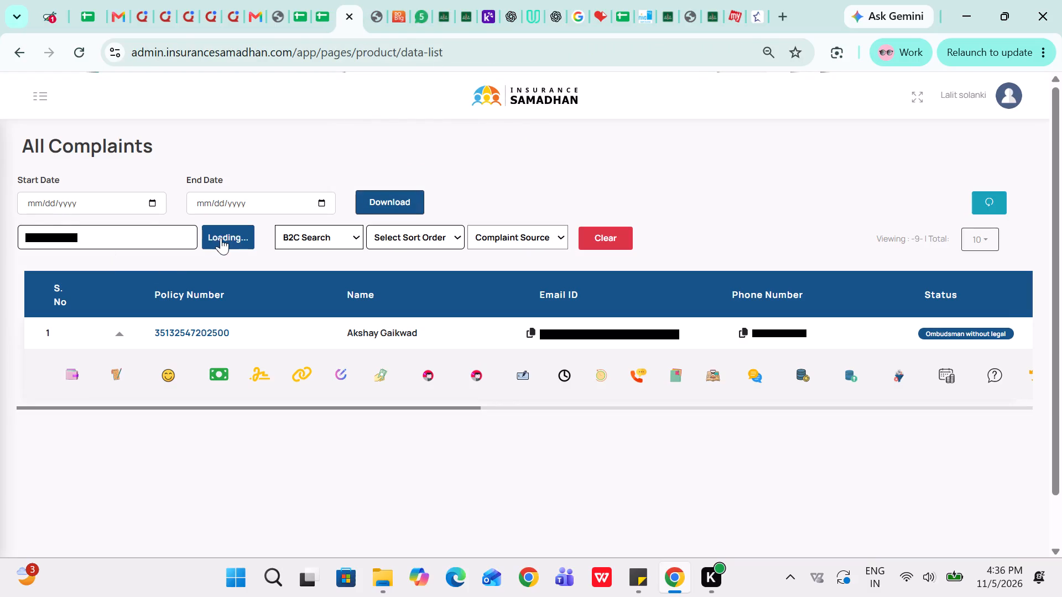
left_click(723, 329)
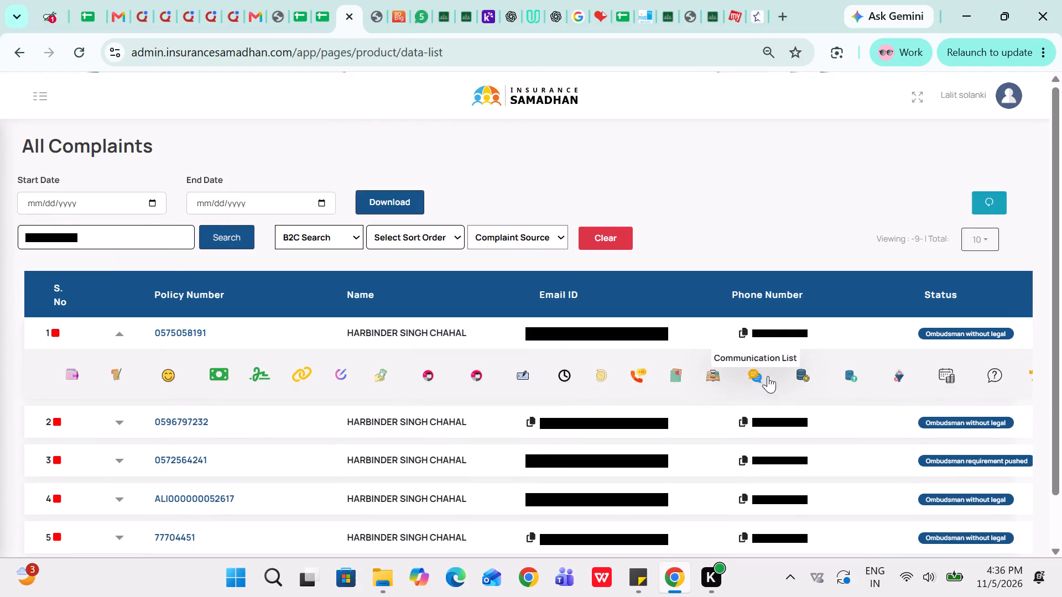
left_click(768, 376)
left_click_drag(542, 353, 410, 355)
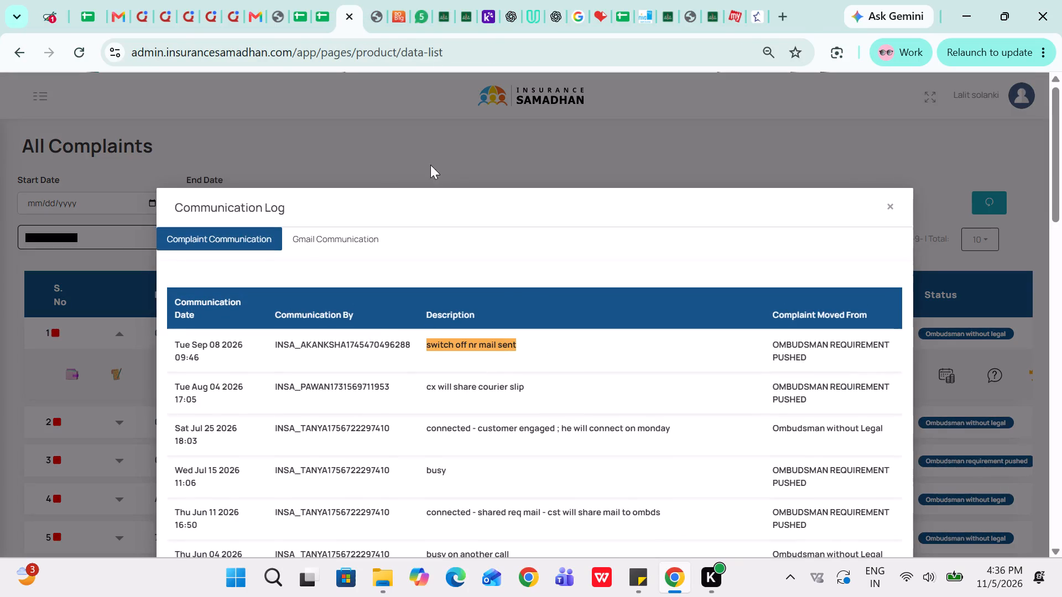
left_click(431, 144)
Examine the newest Communication Log entry of the second listed complaint for the same customer.
left_click(700, 336)
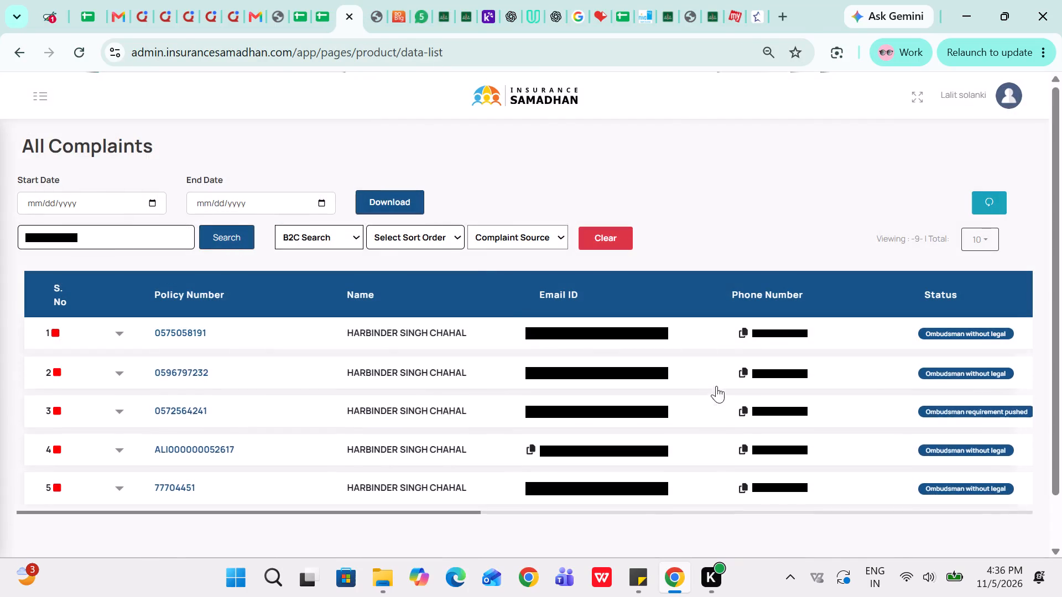
left_click(725, 378)
left_click(757, 413)
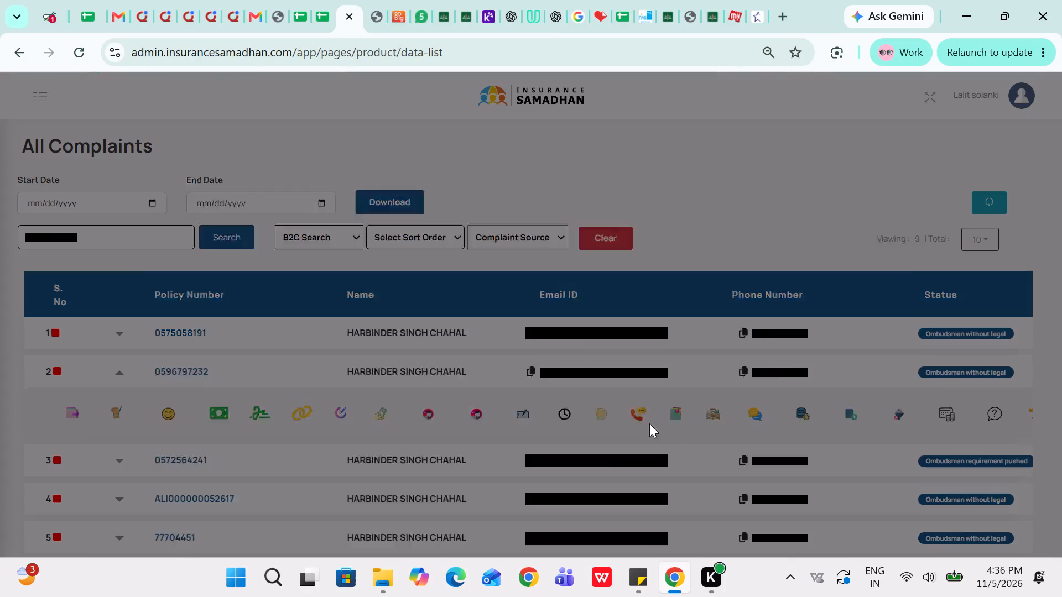
left_click_drag(576, 353, 399, 355)
left_click(529, 126)
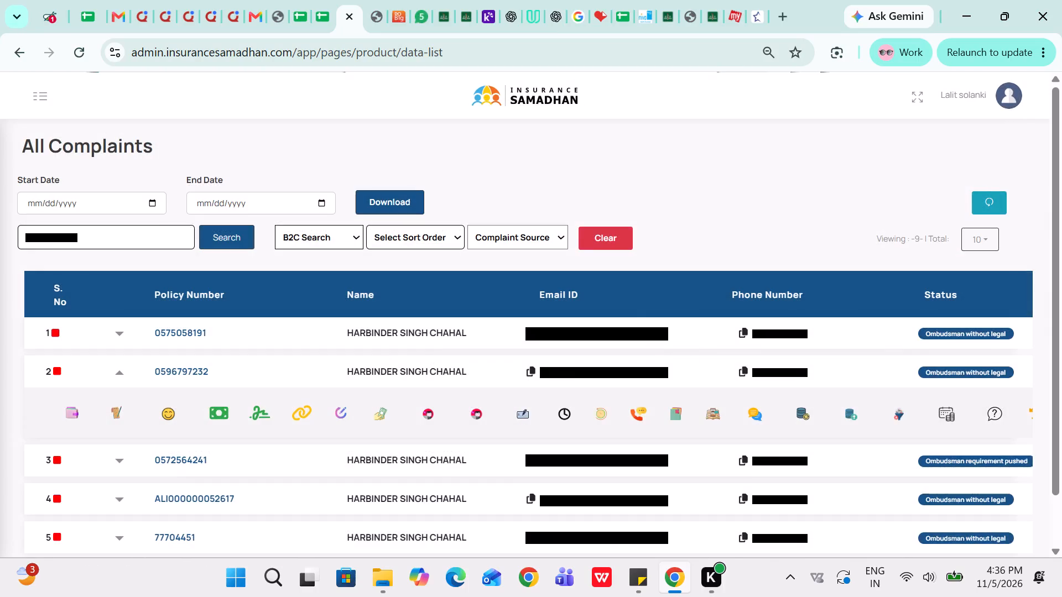
Check the Communication Log of the third listed complaint, the one with status Ombudsman requirement pushed.
left_click(725, 371)
scroll(787, 430, "down", 1)
left_click(733, 357)
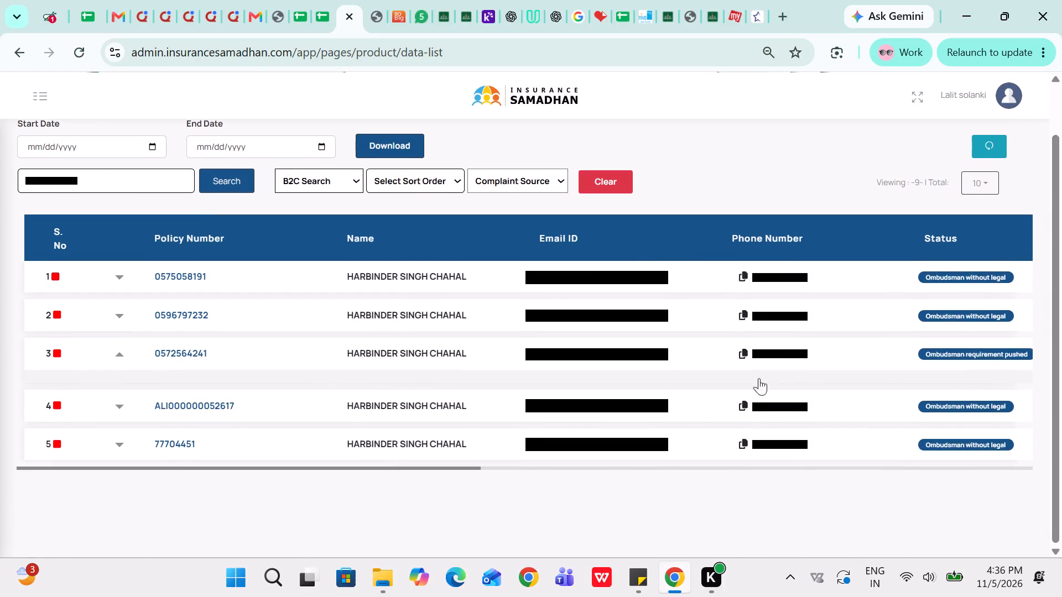
left_click(756, 400)
left_click(404, 123)
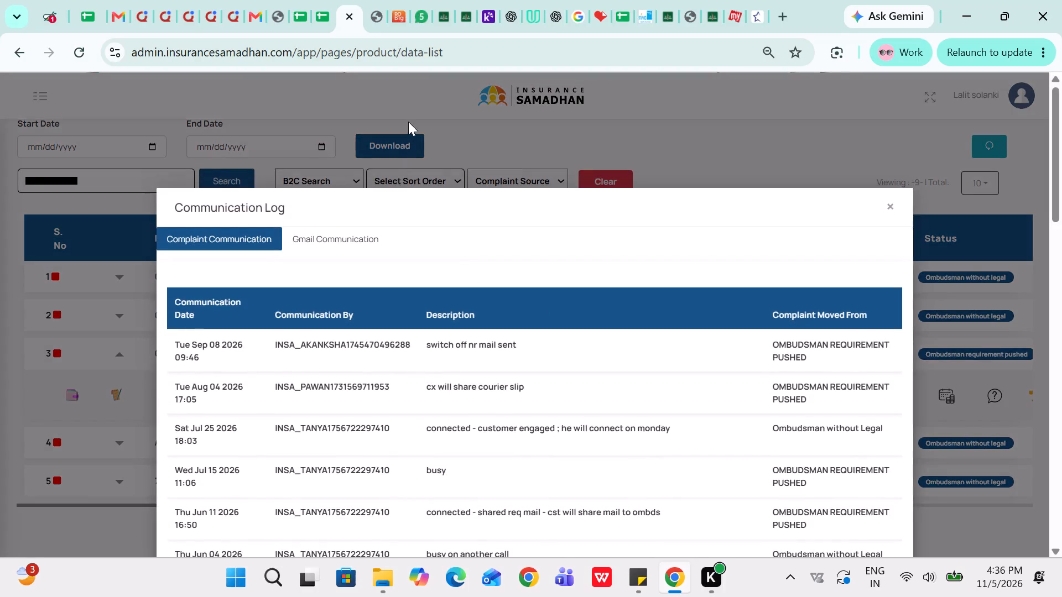
left_click(716, 355)
Look up row 42's phone number from the missed call sheet in All Complaints and examine the complaint's newest Communication Log entry.
left_click(323, 0)
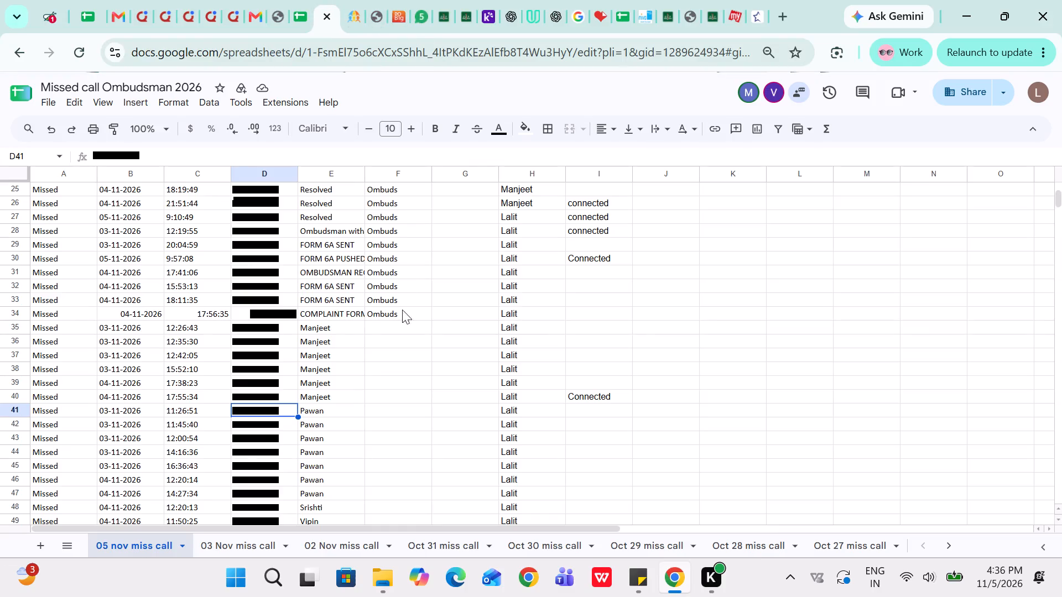
left_click(282, 430)
key("ctrl+c")
left_click(347, 0)
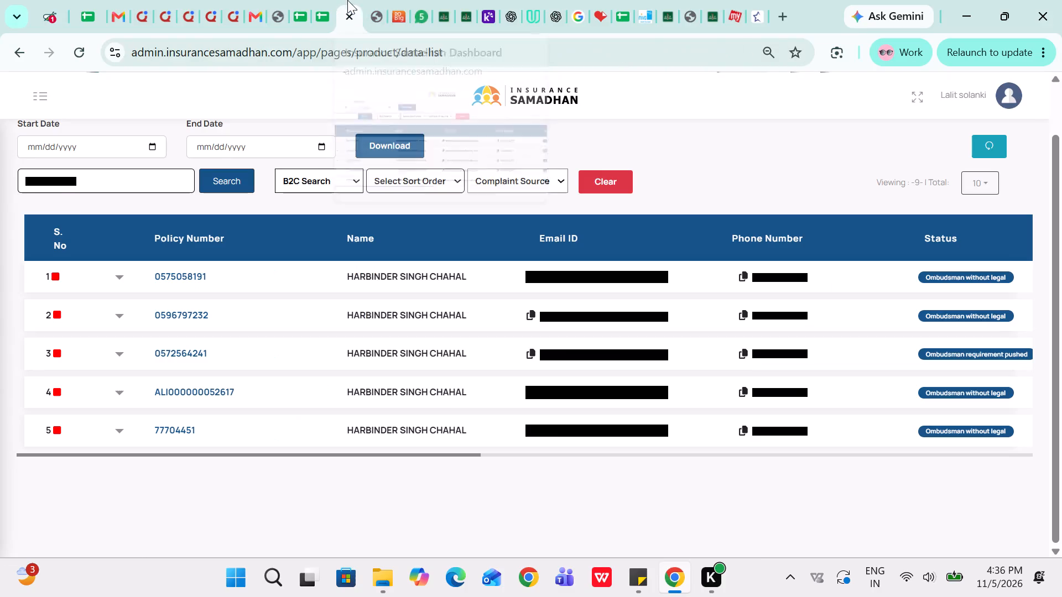
left_click_drag(101, 190, 0, 188)
key("ctrl+v")
left_click(215, 173)
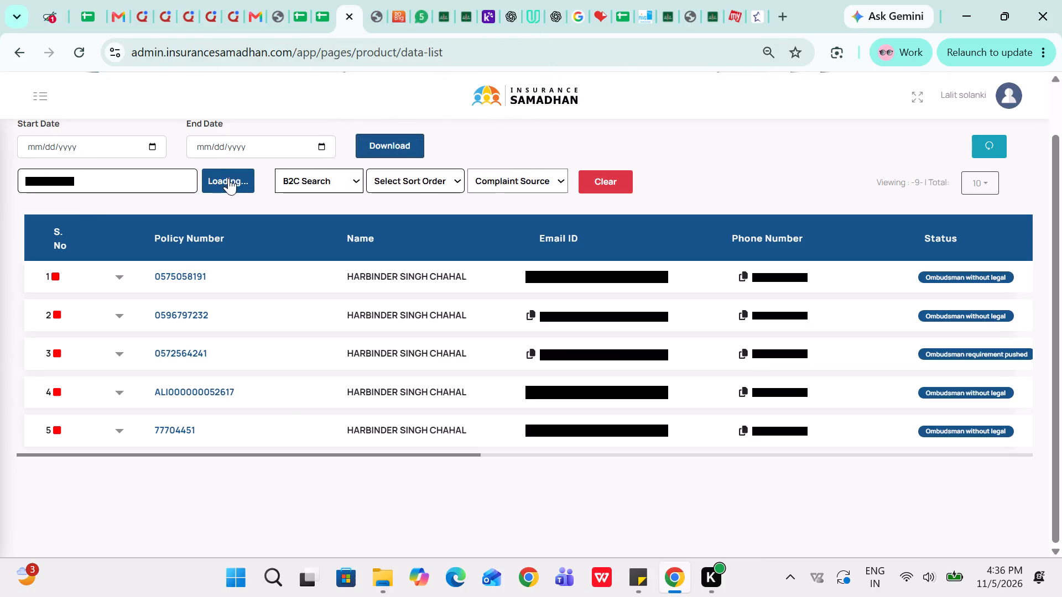
left_click(701, 288)
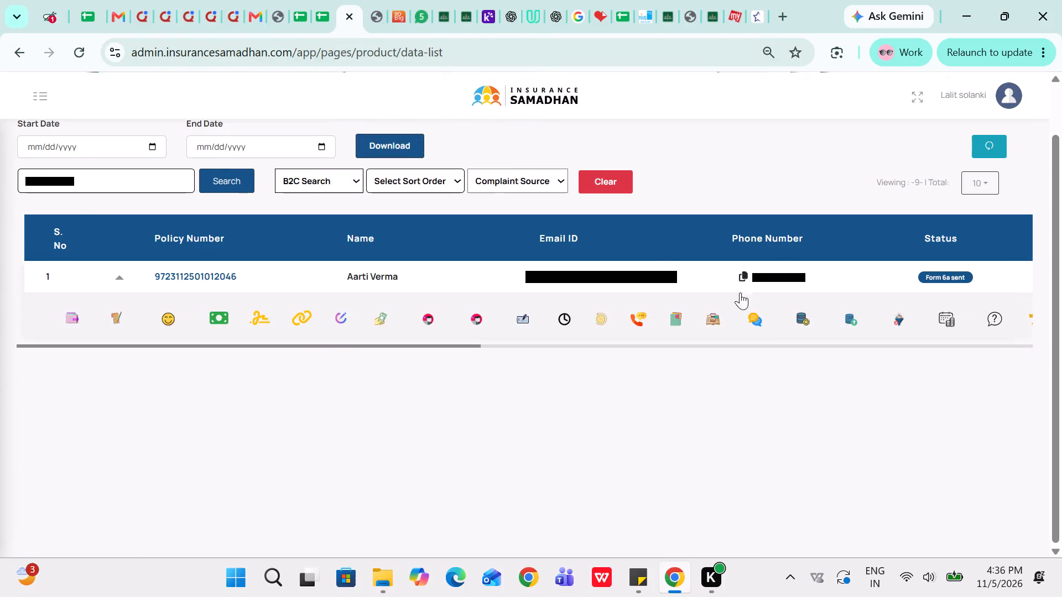
left_click(767, 323)
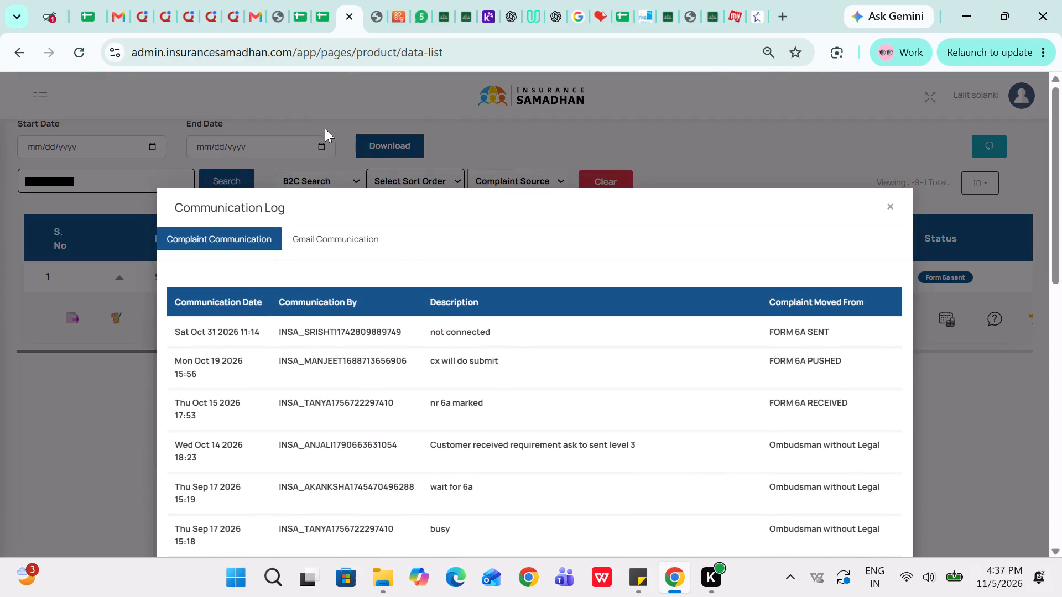
left_click(345, 120)
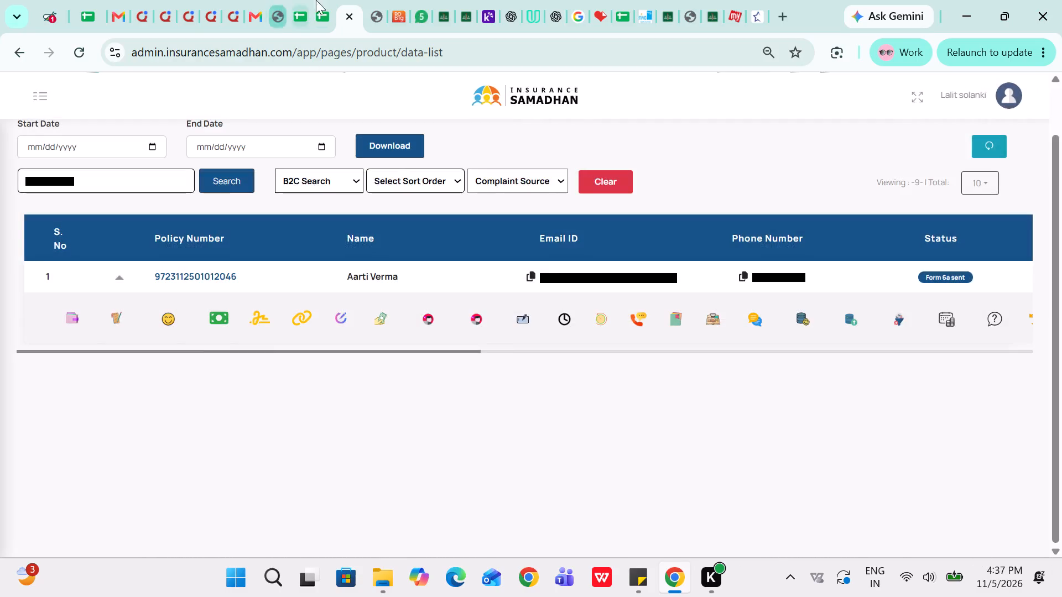
Look up row 43's phone number in All Complaints and examine the newest Communication Log entry of the first listed complaint.
left_click(325, 0)
left_click(266, 438)
key("ctrl+c")
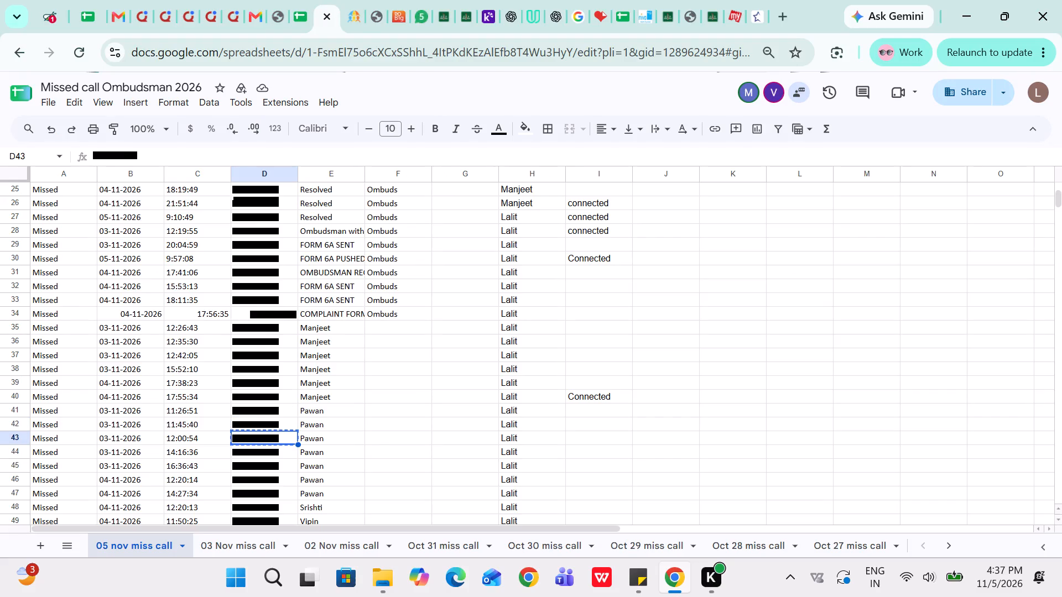
left_click(342, 0)
left_click(351, 0)
left_click_drag(110, 175, 1, 197)
key("ctrl+v")
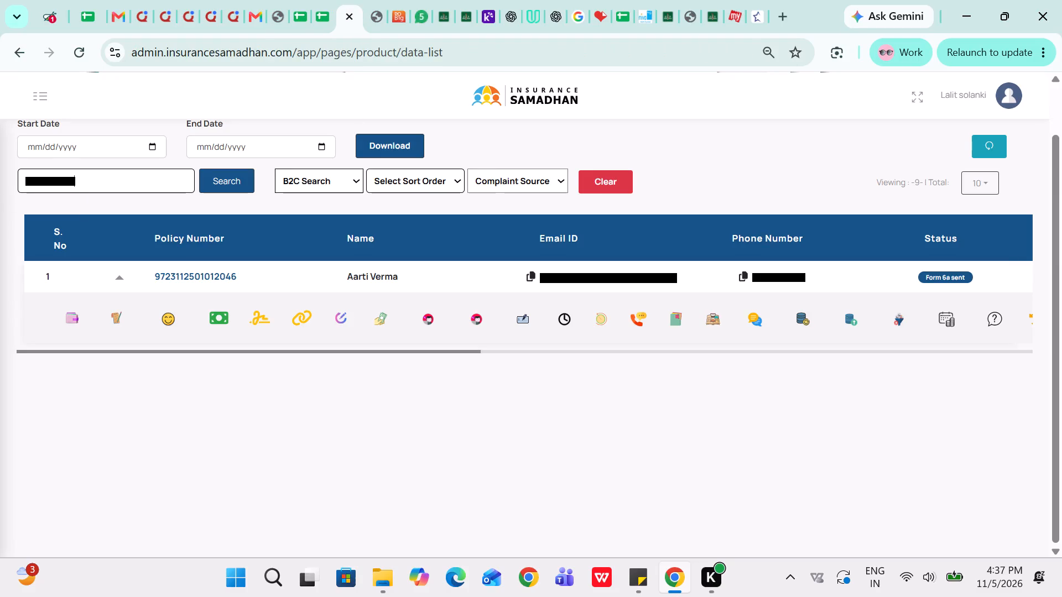
left_click(247, 182)
left_click(709, 421)
left_click(711, 268)
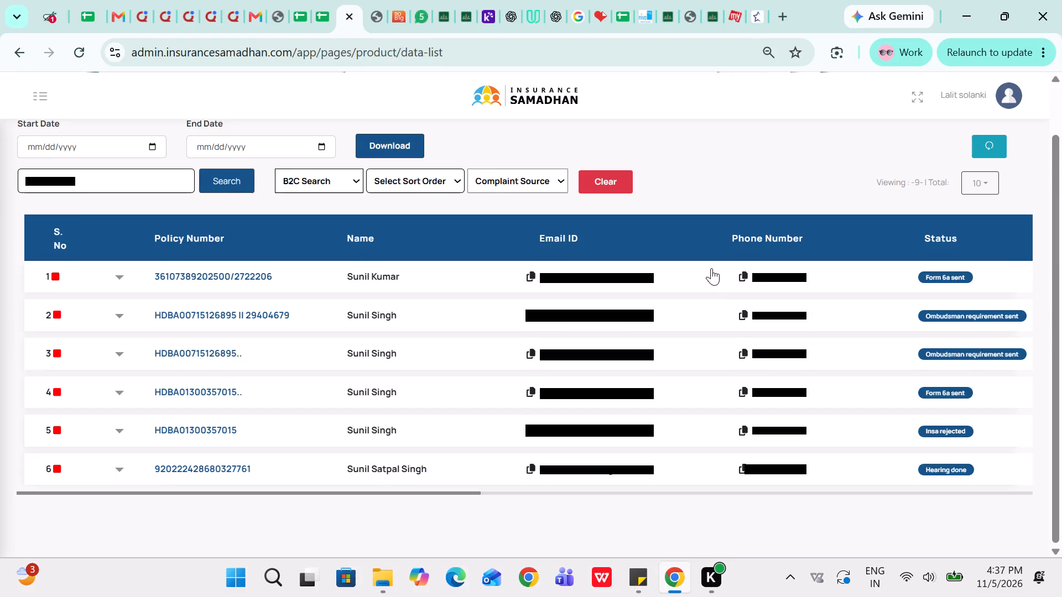
left_click(753, 323)
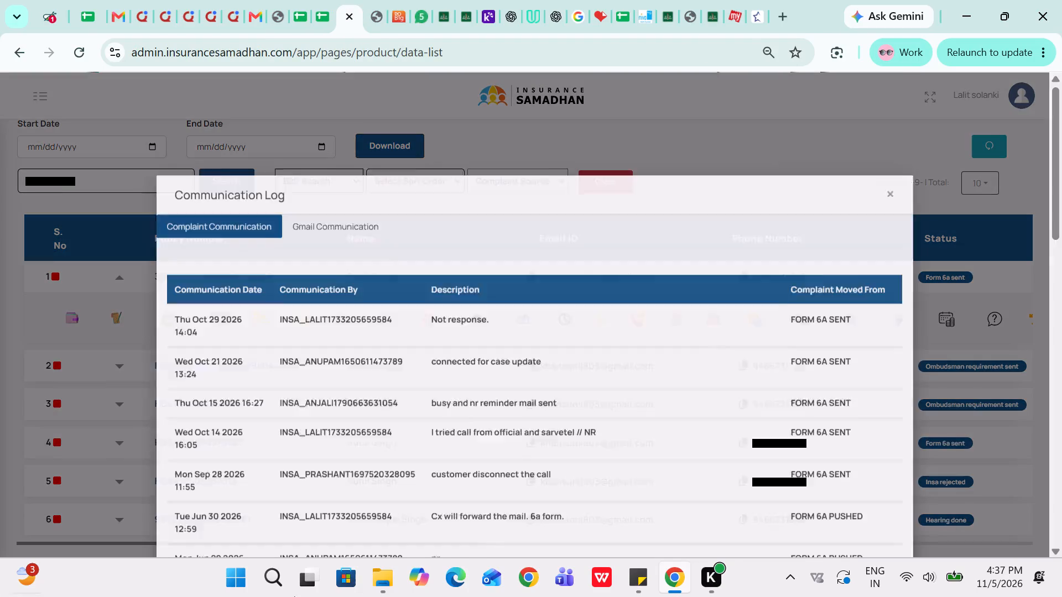
left_click(419, 123)
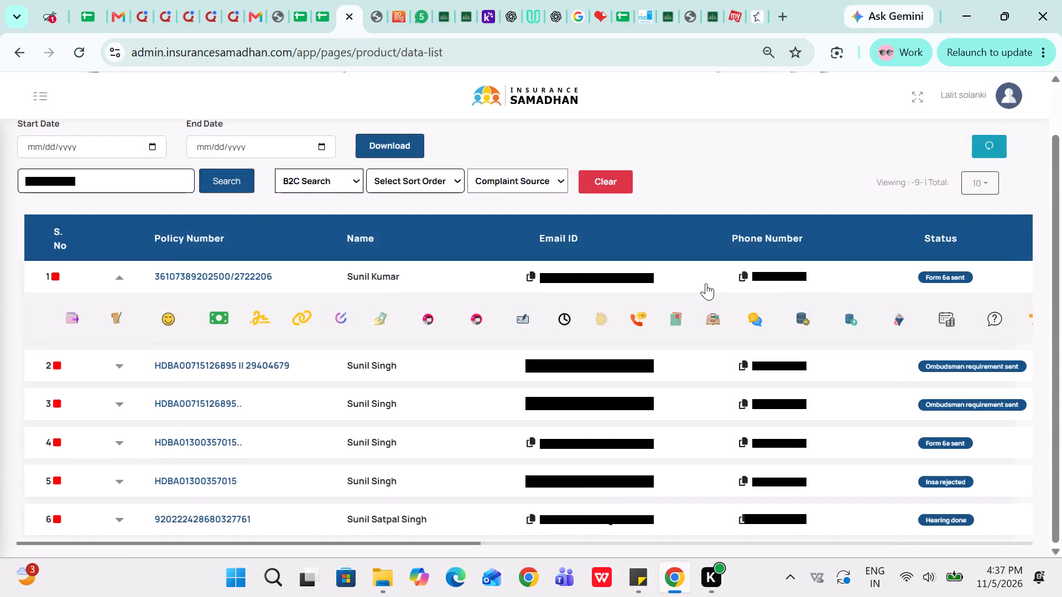
Check the Communication Log of the second listed complaint, the first one with status Ombudsman requirement sent.
left_click(706, 283)
left_click(702, 317)
left_click(759, 354)
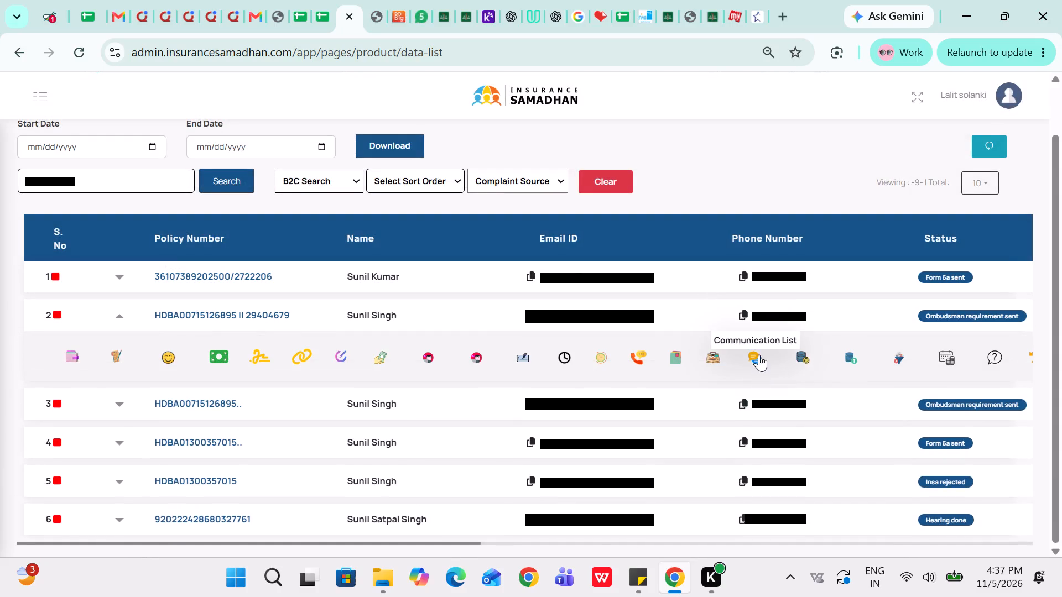
left_click(355, 170)
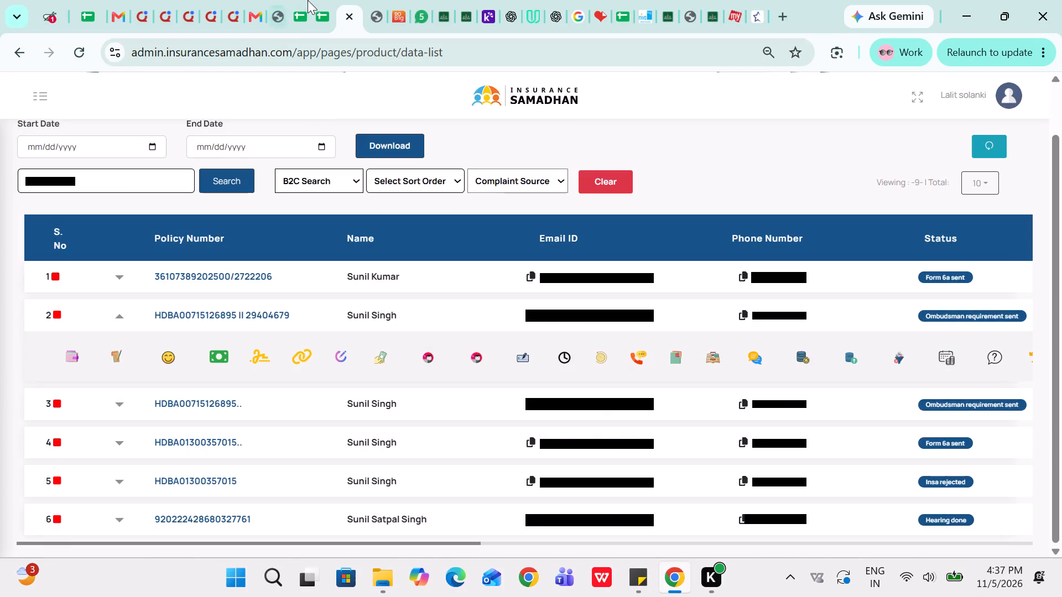
Look up row 44's phone number in All Complaints and check the Communication Log of the matching complaint.
left_click(317, 0)
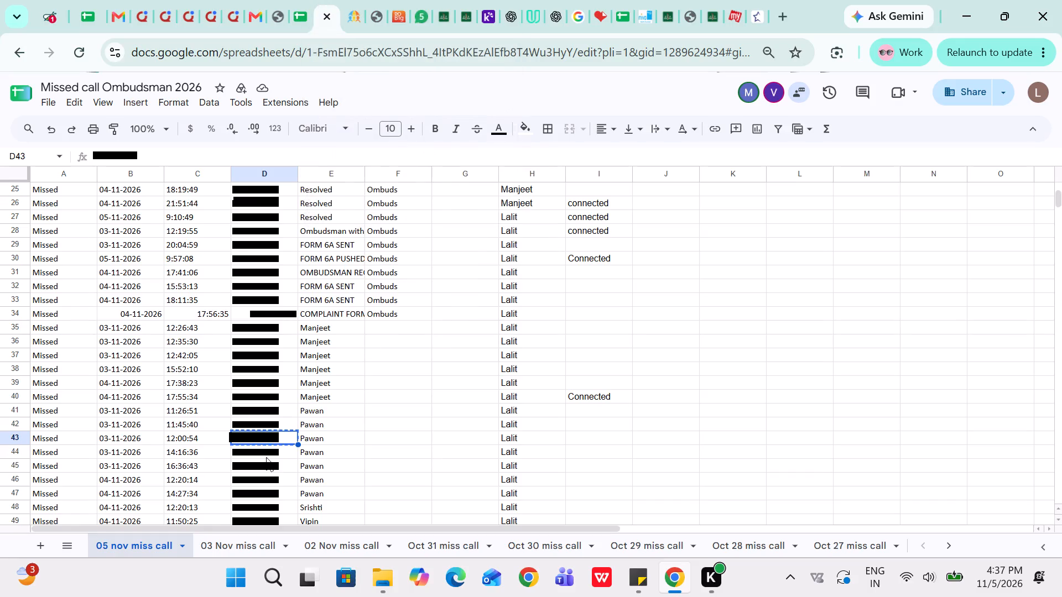
left_click(267, 457)
key("ctrl+c")
left_click(350, 0)
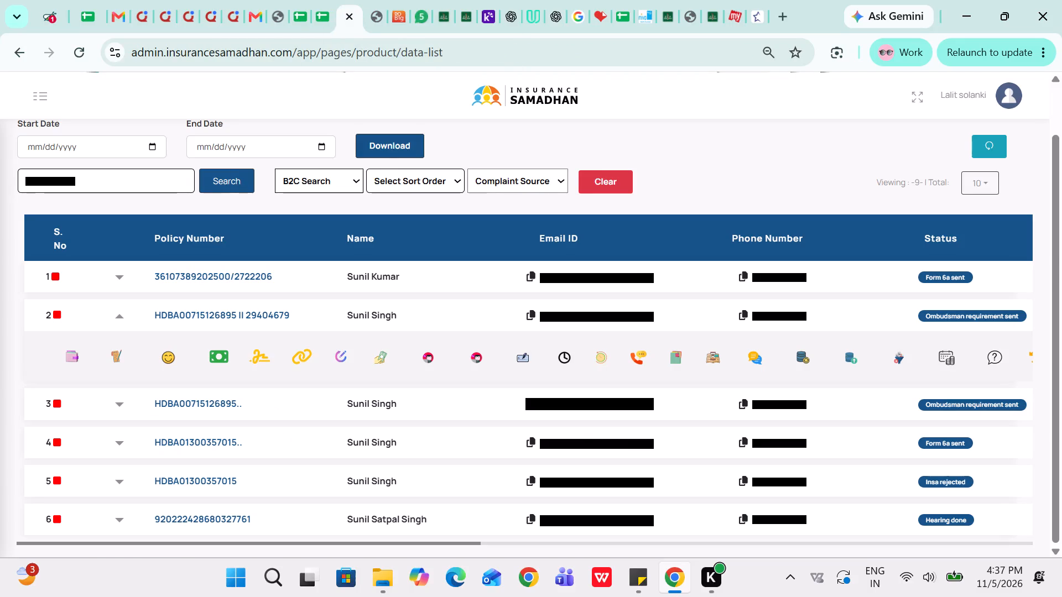
left_click_drag(101, 179, 0, 199)
key("ctrl+v")
left_click(248, 177)
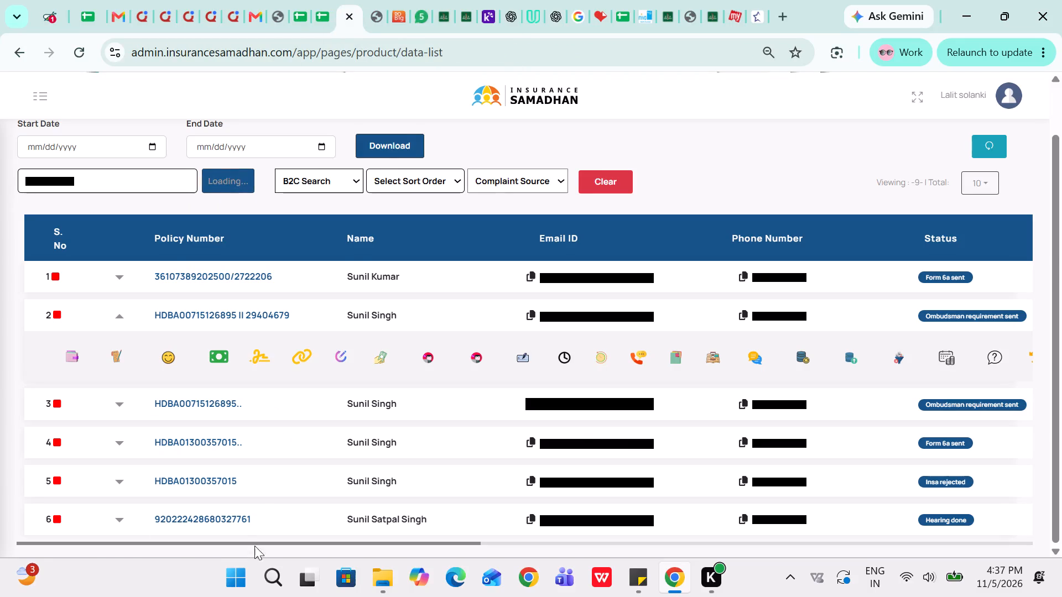
left_click(712, 282)
left_click(756, 313)
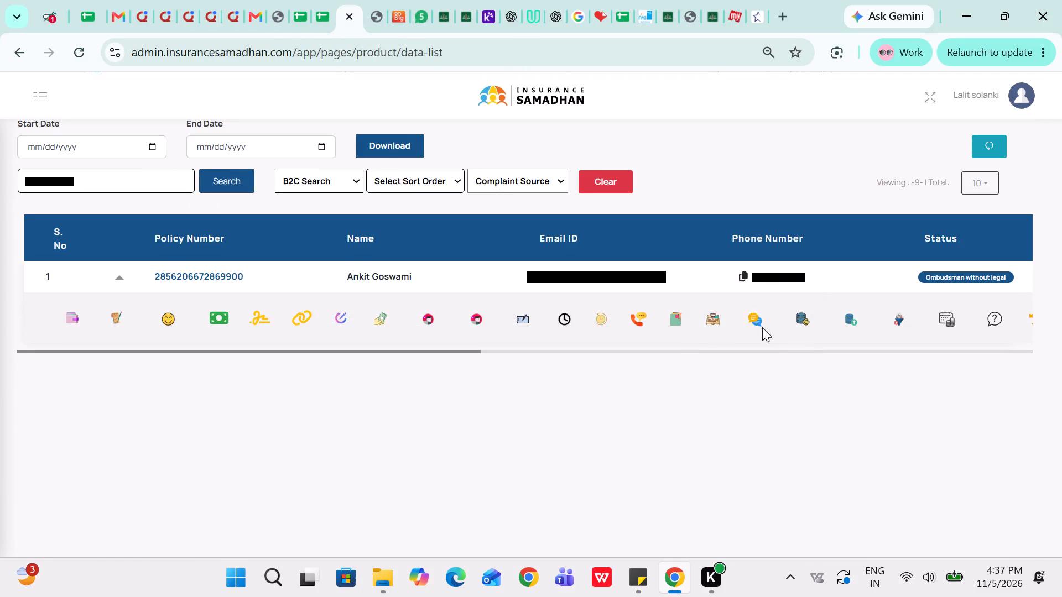
left_click(381, 139)
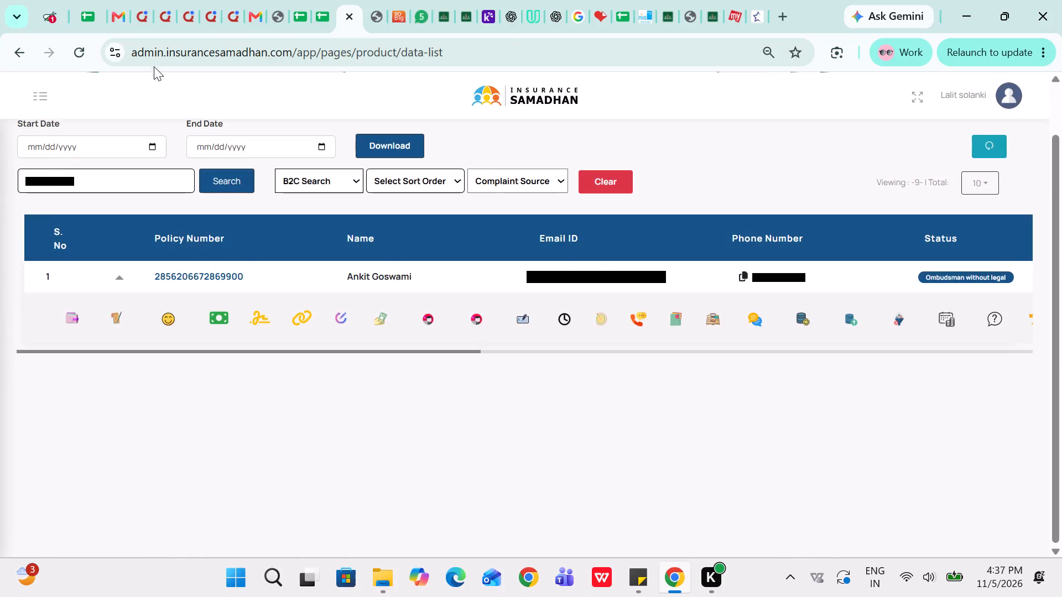
Look up row 45's phone number in All Complaints and examine the newest Communication Log entry of the first listed complaint.
left_click(319, 0)
scroll(436, 303, "down", 2)
left_click(268, 305)
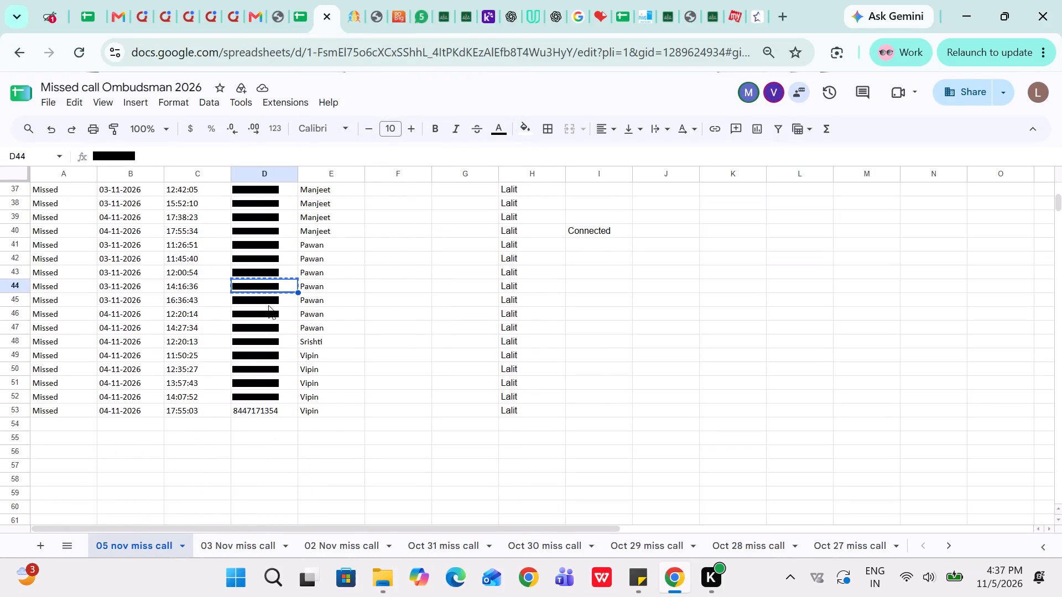
key("ctrl+c")
left_click(339, 0)
left_click(352, 0)
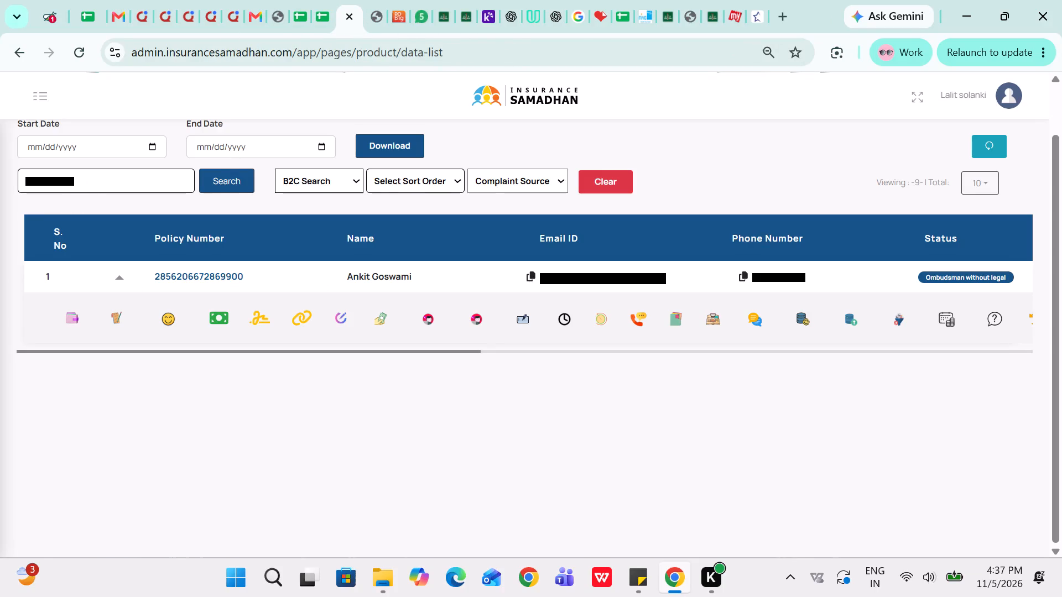
left_click_drag(101, 179, 0, 175)
key("ctrl+v")
left_click(236, 175)
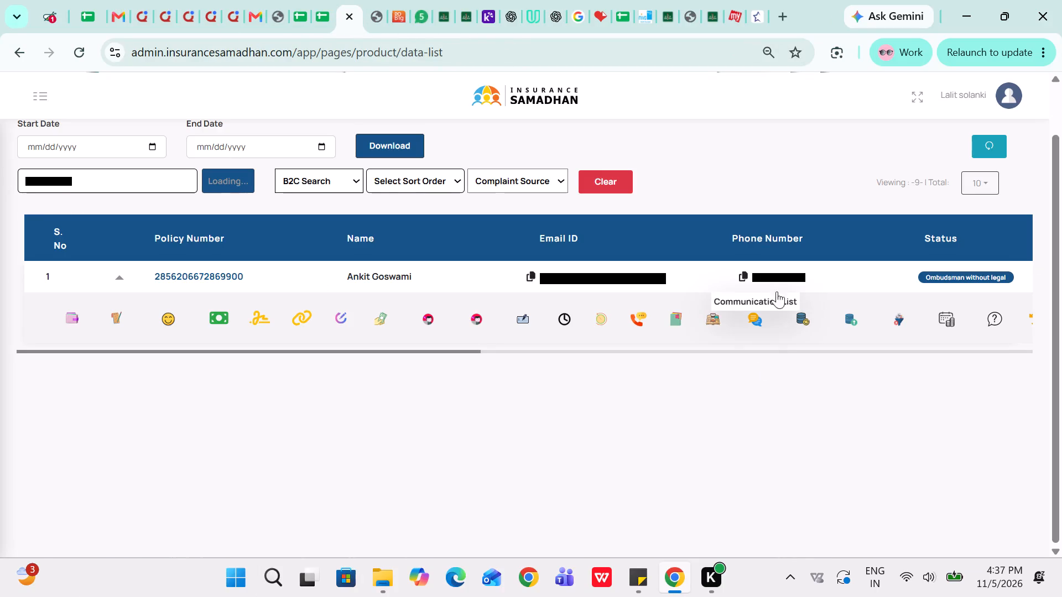
left_click(702, 290)
left_click(767, 320)
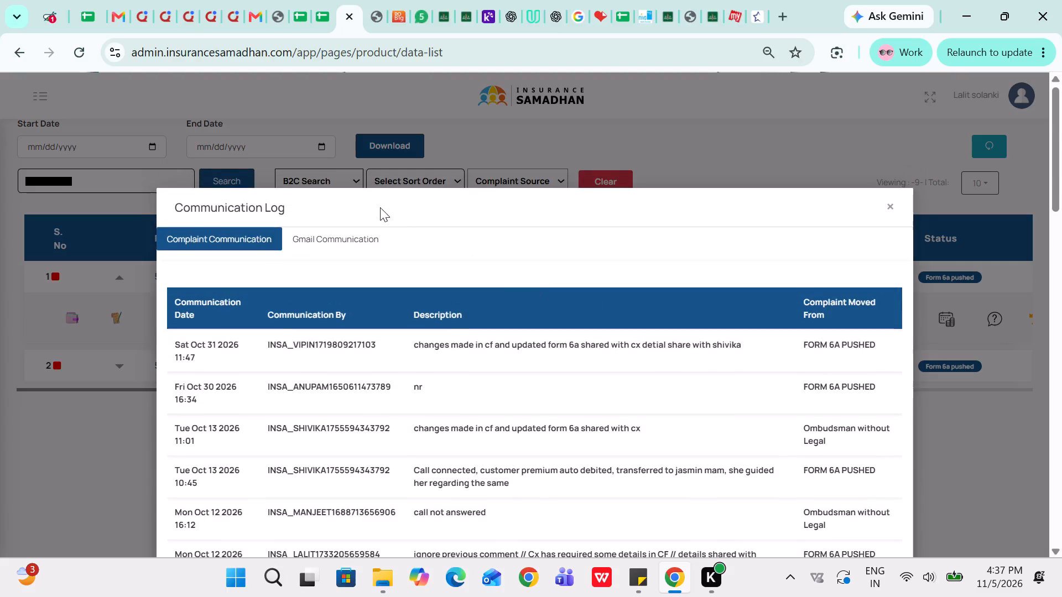
left_click(552, 138)
left_click(709, 276)
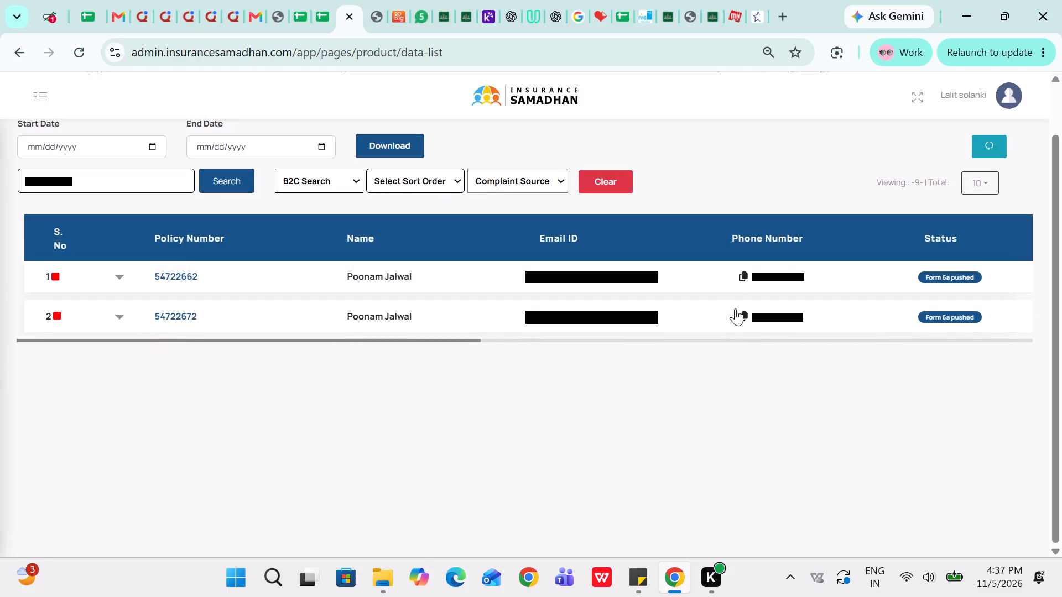
left_click(734, 309)
left_click(765, 357)
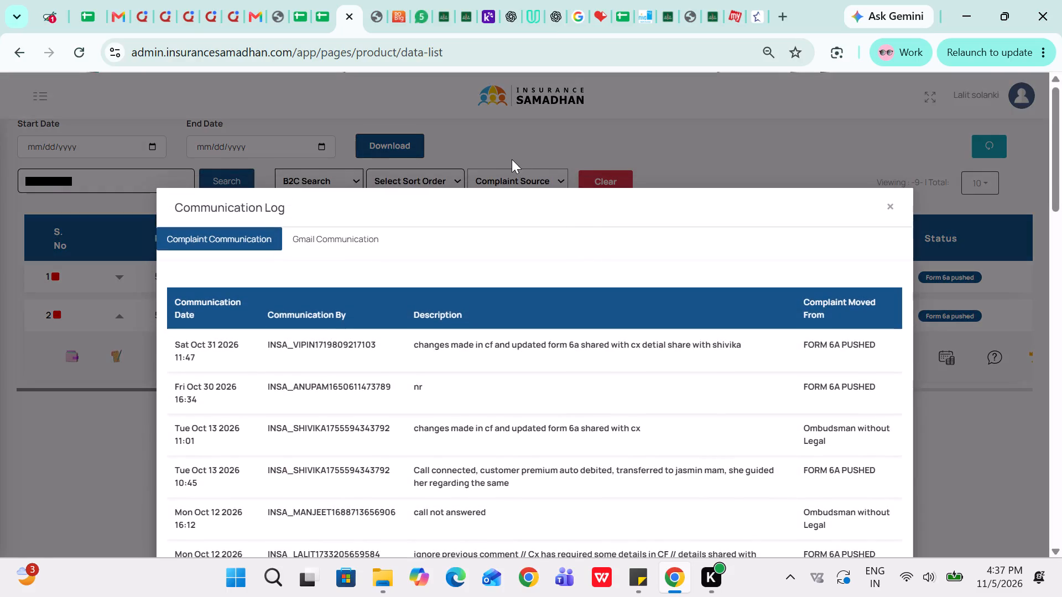
left_click(512, 159)
left_click(699, 310)
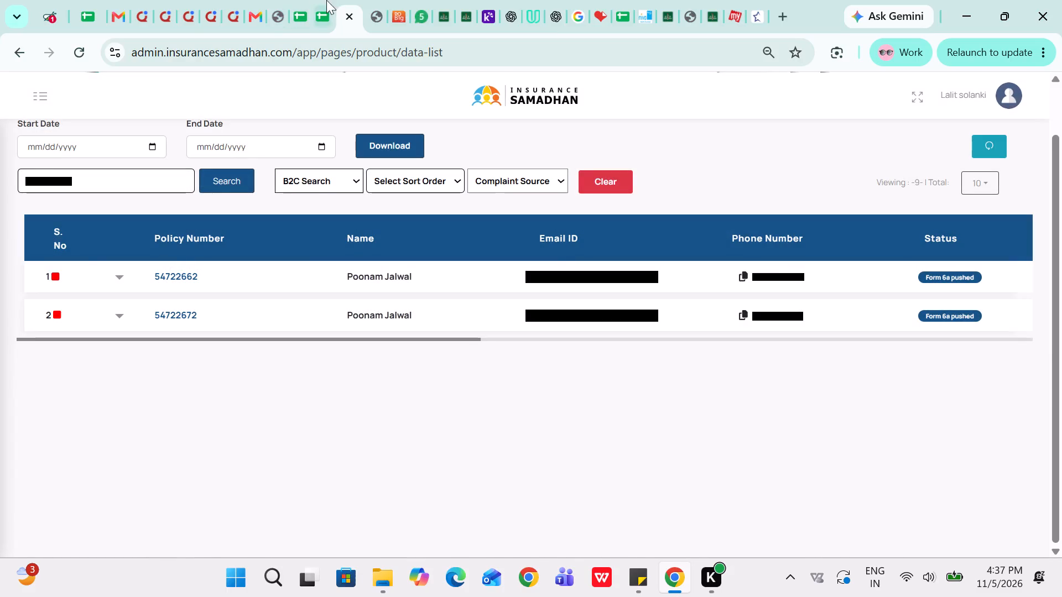
Look up row 46's phone number in All Complaints and review the Status History of the complaint with status Hearing date received.
left_click(319, 0)
left_click(289, 310)
key("ctrl+c")
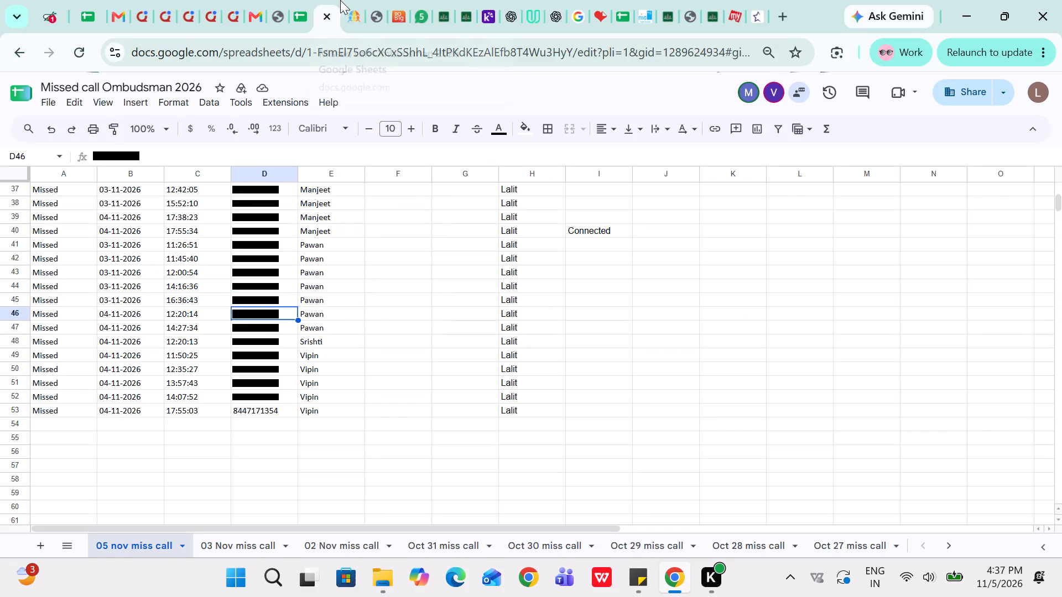
left_click(340, 0)
left_click(355, 0)
left_click_drag(98, 180, 0, 186)
key("ctrl+v")
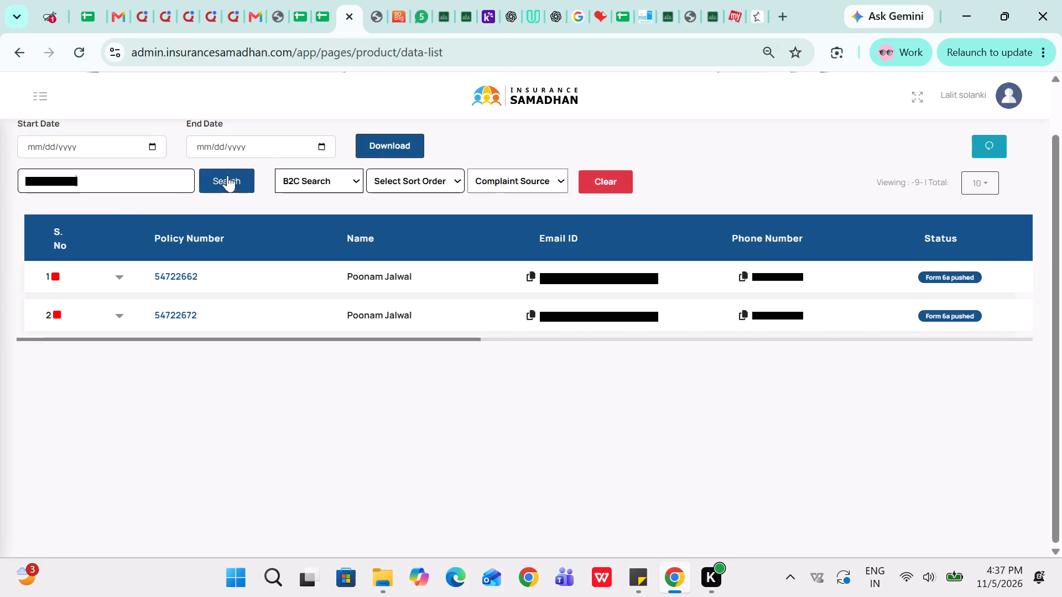
left_click(230, 175)
scroll(582, 428, "down", 1)
left_click(591, 431)
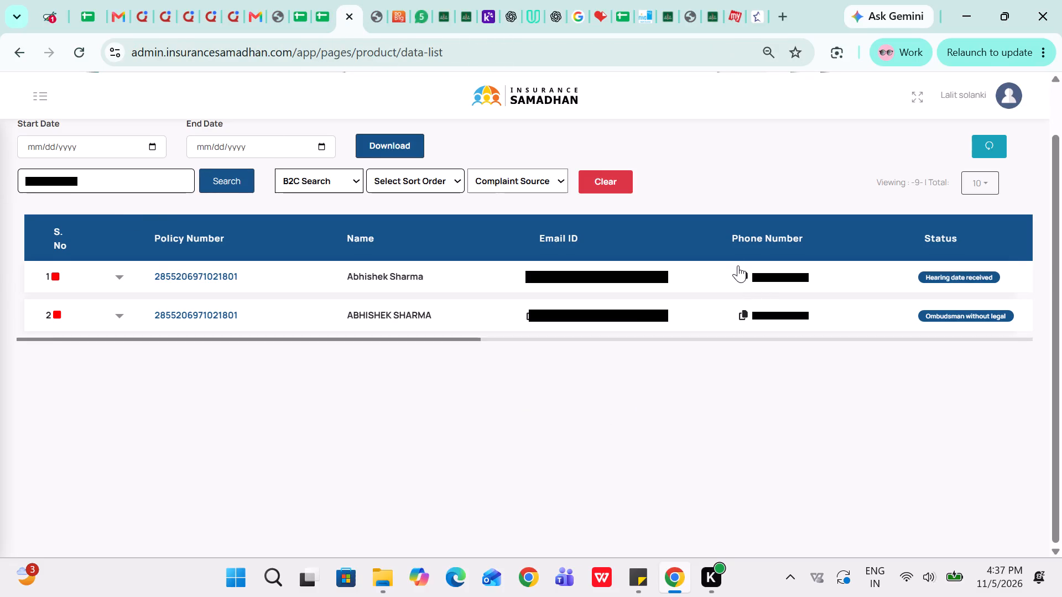
left_click(737, 263)
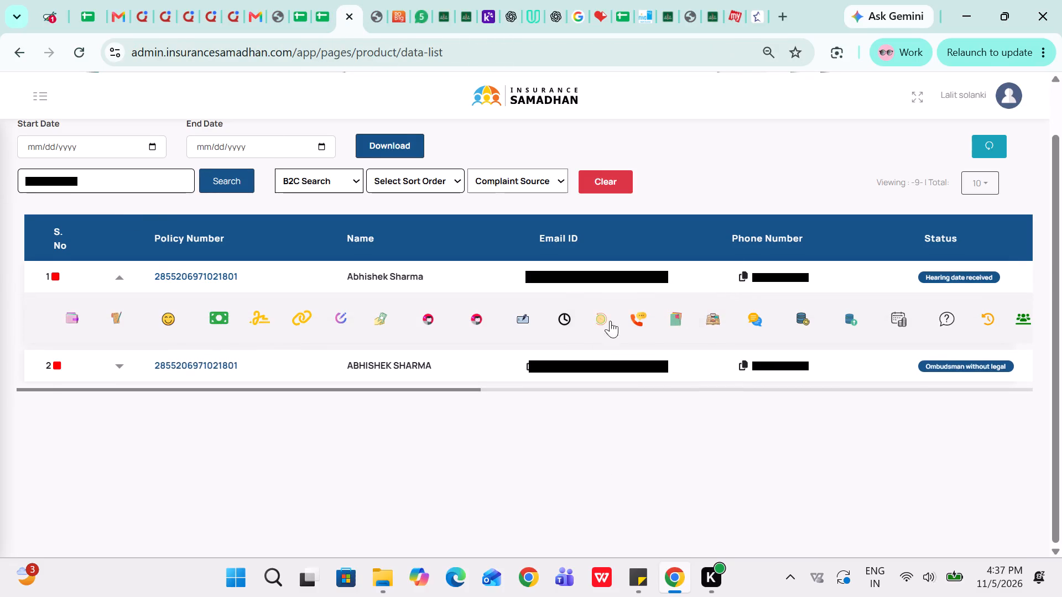
left_click(601, 321)
scroll(628, 345, "down", 18)
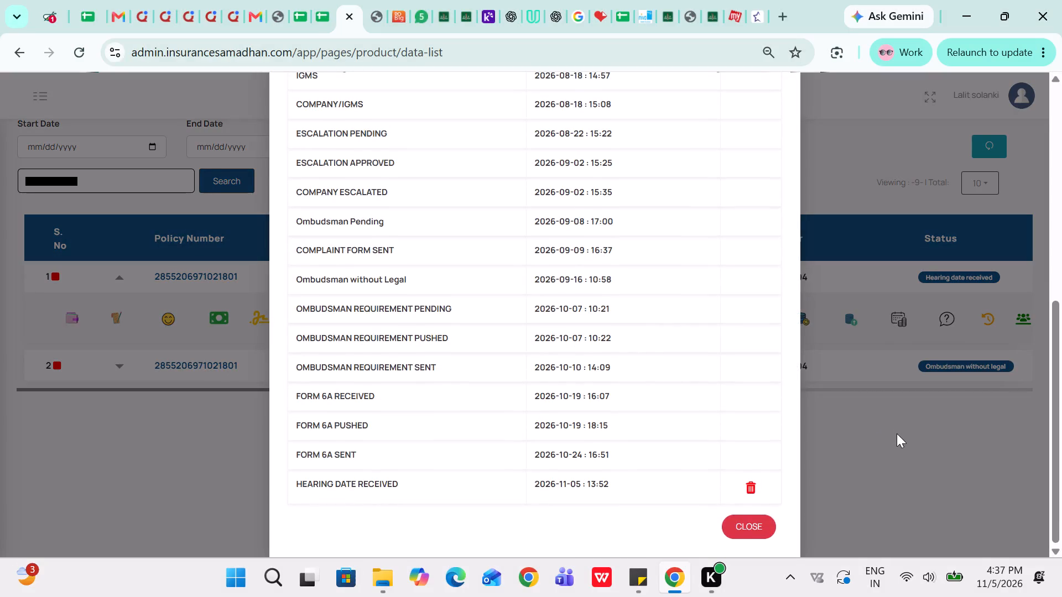
left_click(898, 433)
Check the Status History of the same customer's second complaint, the one with status Ombudsman without legal.
left_click(711, 277)
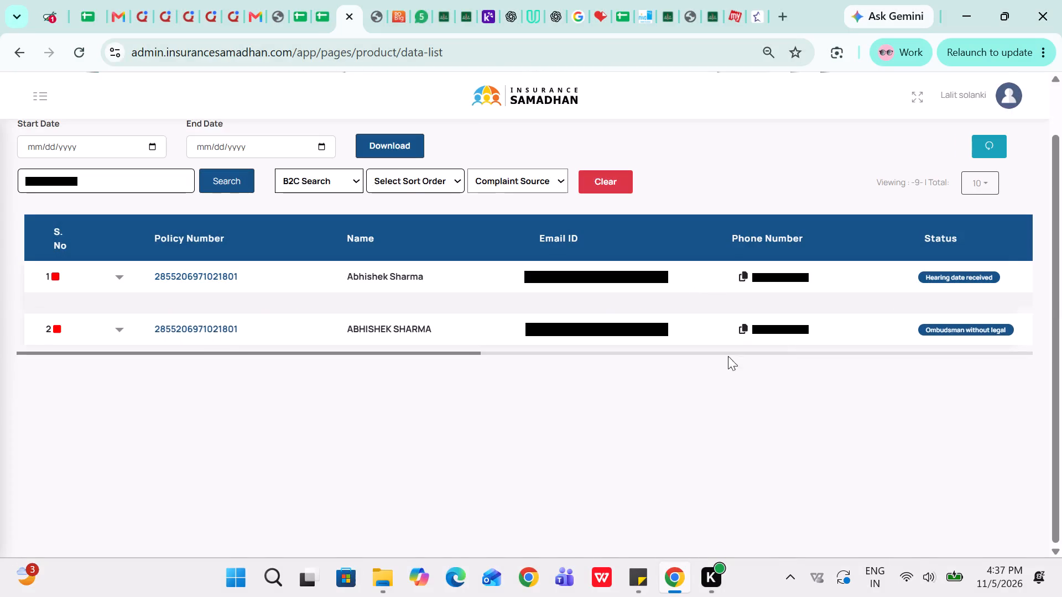
left_click(704, 316)
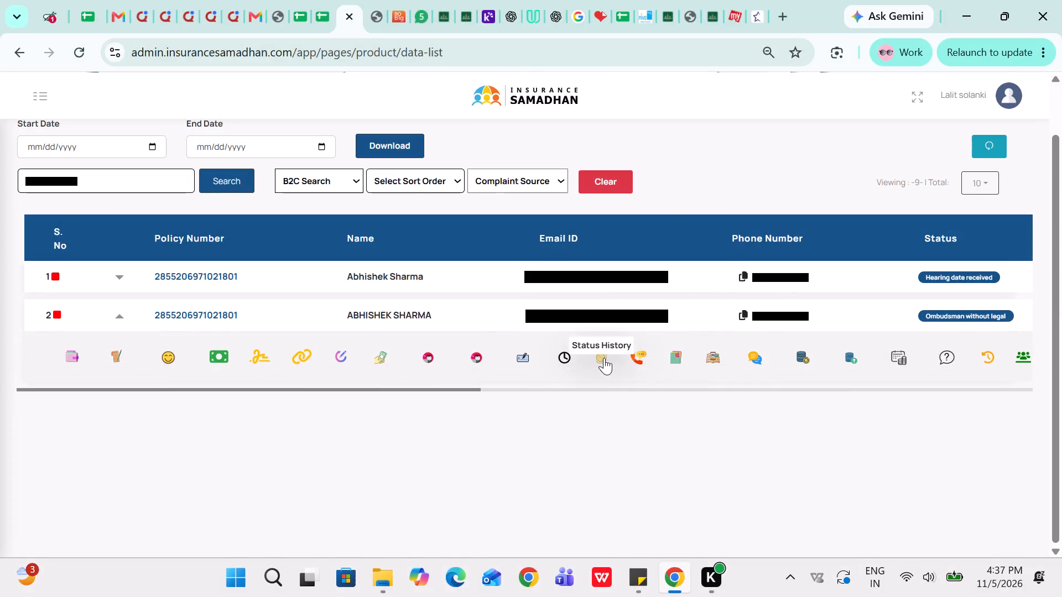
left_click(604, 358)
scroll(602, 358, "down", 18)
left_click(886, 467)
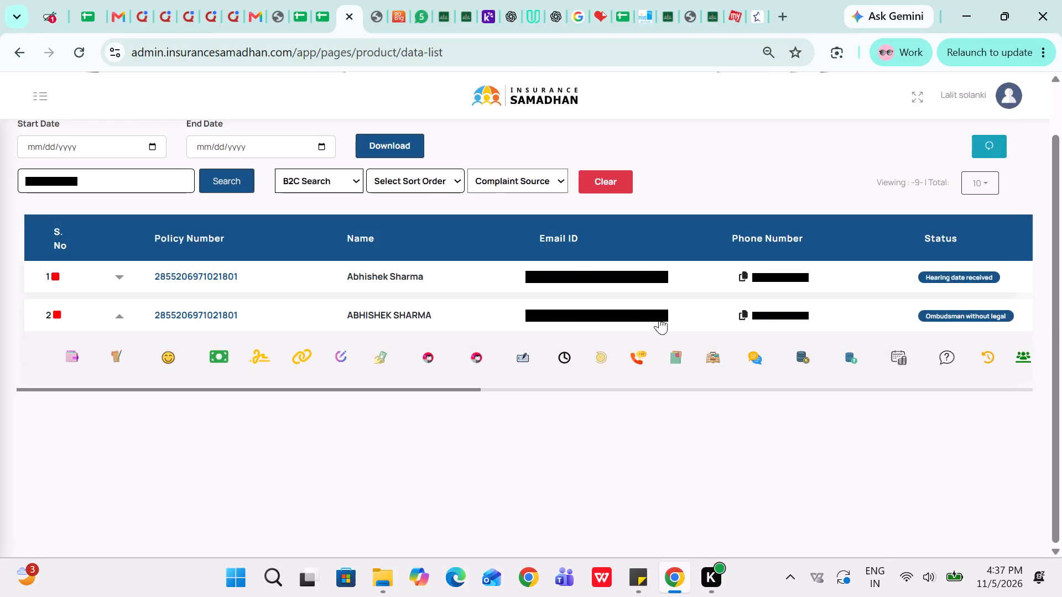
left_click(712, 311)
Record "Connected" in column I of row 46 in the missed call sheet.
left_click(326, 0)
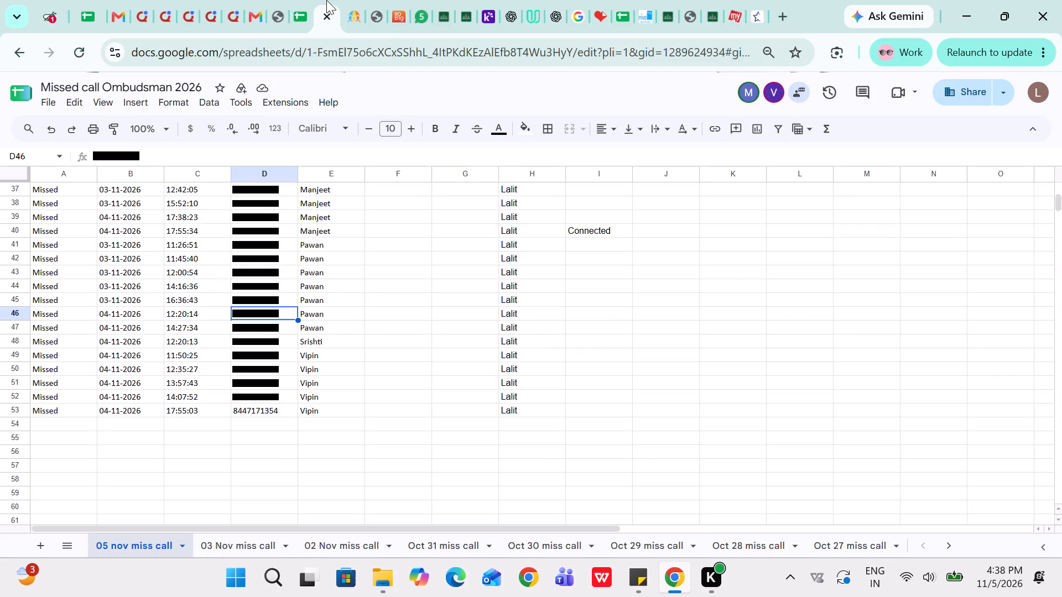
key("Right")
key("Right")
key("Right")
key("Right")
key("Right")
type("Connected")
key("Return")
Look up row 47's phone number in All Complaints and review the newest Communication Log entry of the matching complaint.
key("Left")
key("Left")
key("Left")
key("Left")
key("Left")
key("ctrl+c")
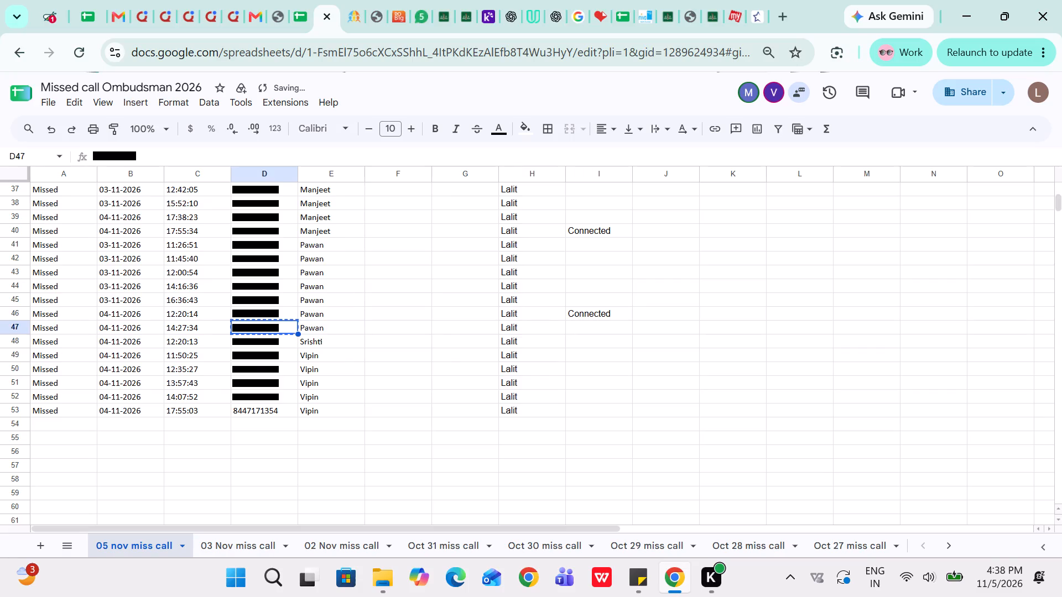
left_click(353, 0)
scroll(93, 206, "up", 2)
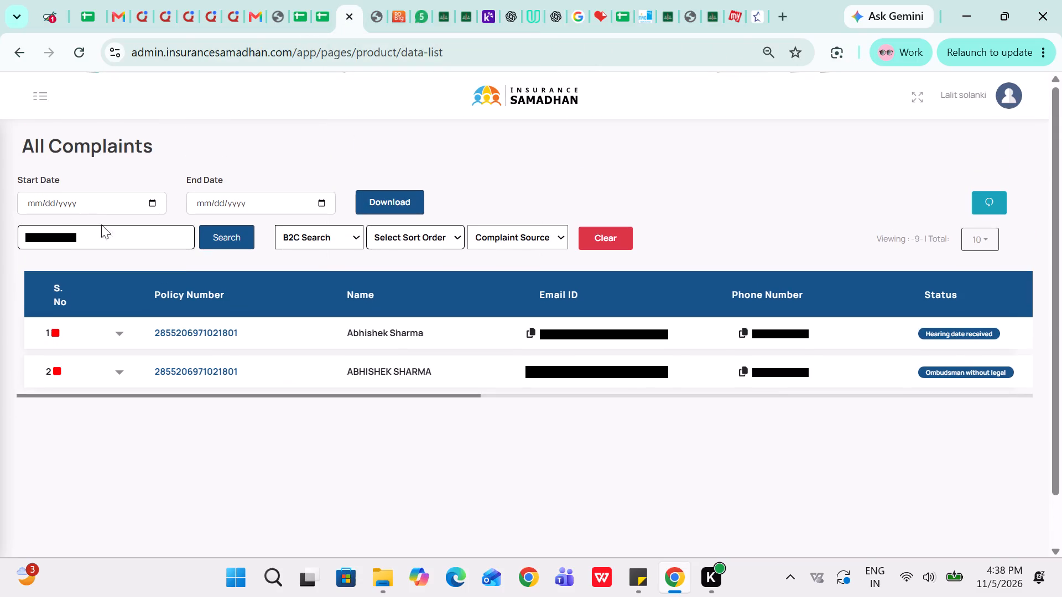
left_click_drag(110, 228, 0, 255)
key("ctrl+v")
left_click(229, 241)
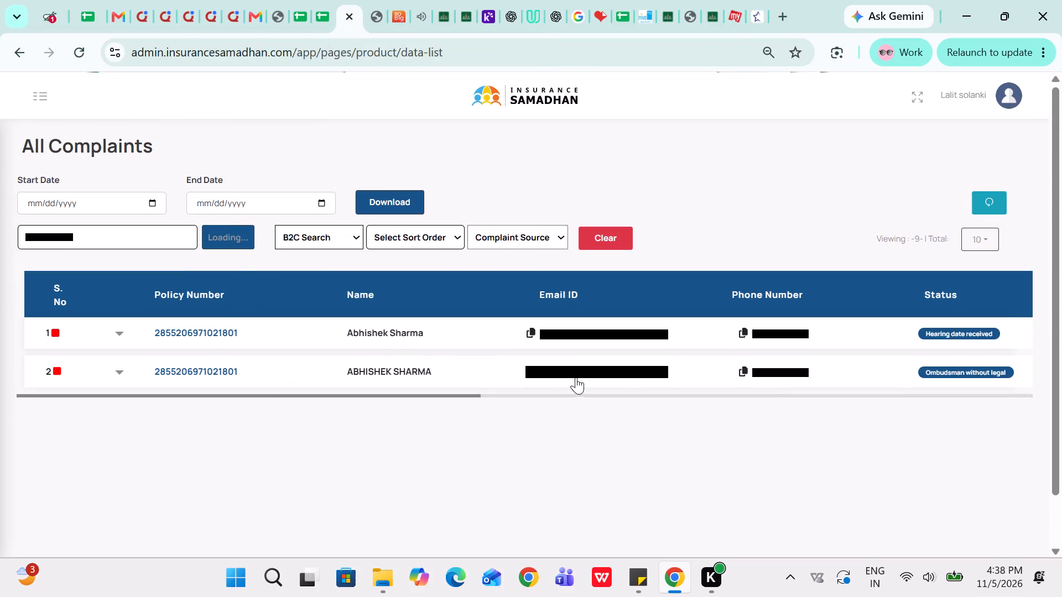
left_click(713, 327)
left_click(757, 370)
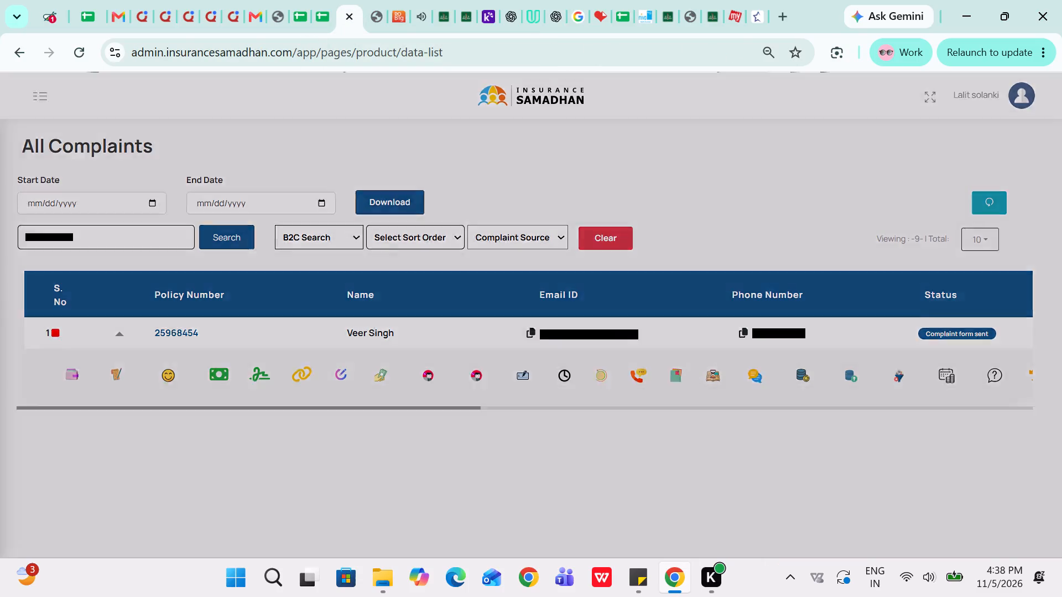
left_click_drag(535, 329, 401, 331)
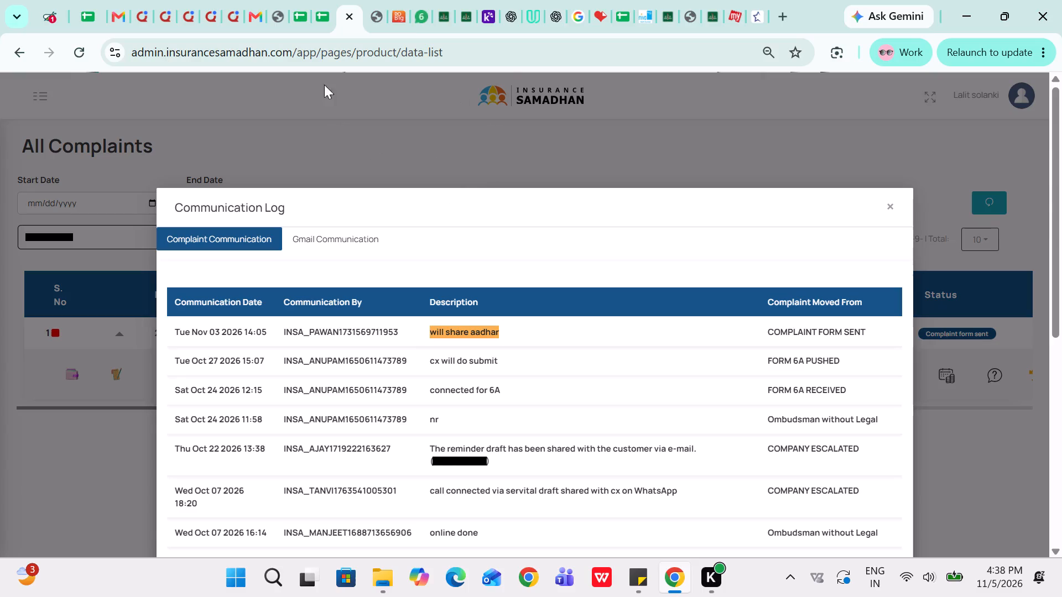
Look up row 48's phone number from the missed call sheet in All Complaints and review that complaint's newest Communication Log entries.
left_click(320, 0)
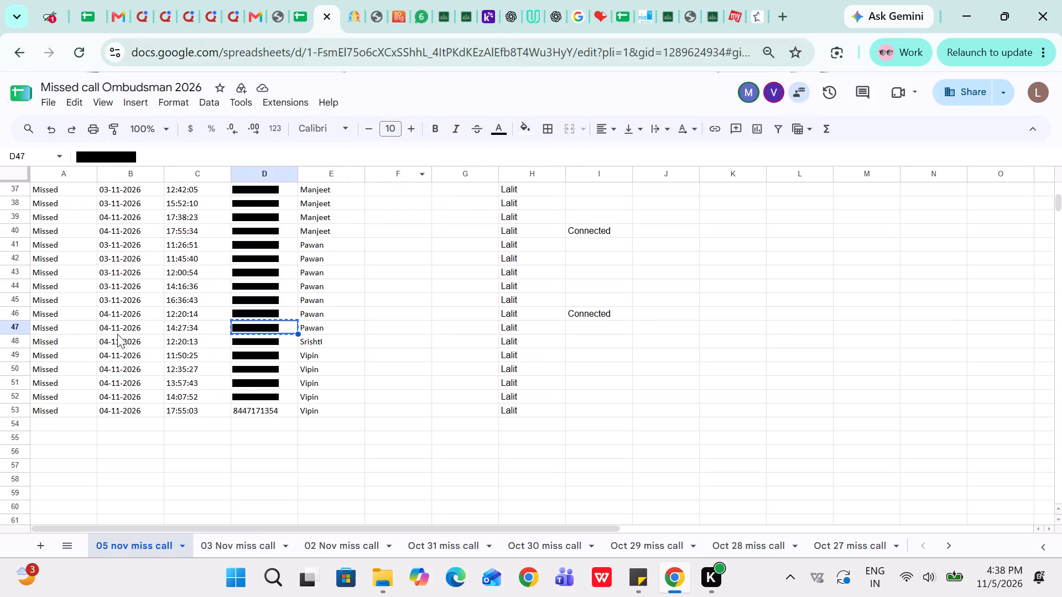
left_click(274, 344)
key("ctrl+c")
left_click(346, 0)
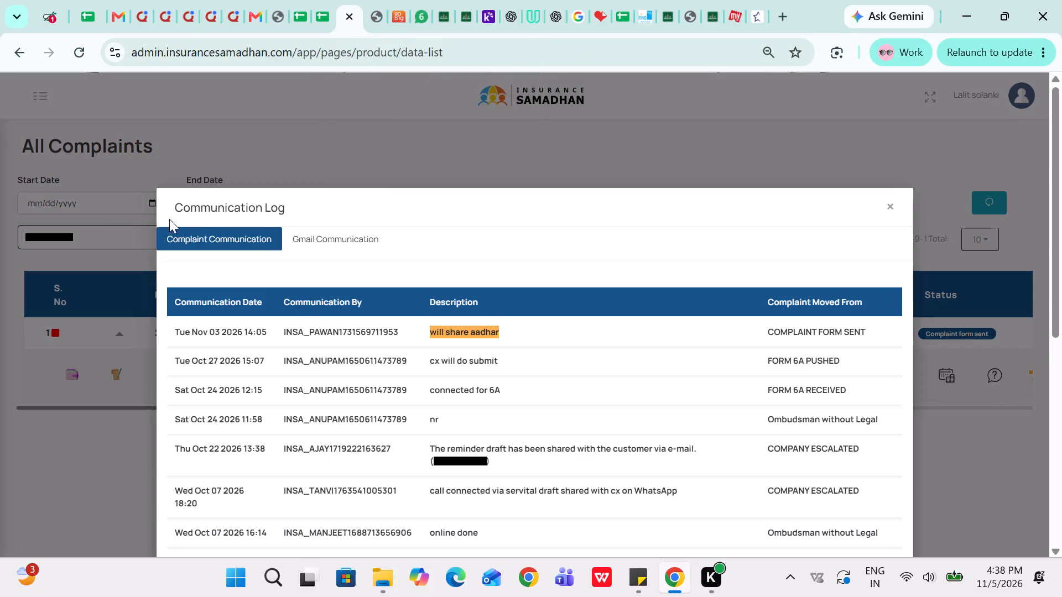
left_click(37, 201)
left_click_drag(109, 244, 0, 245)
key("ctrl+v")
left_click(243, 240)
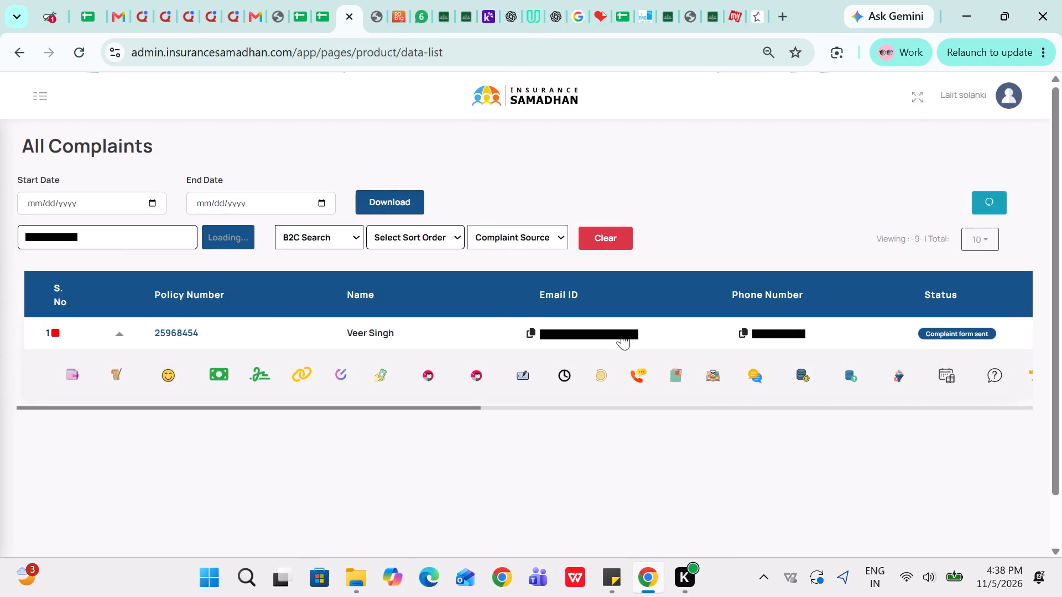
left_click(696, 328)
left_click(754, 374)
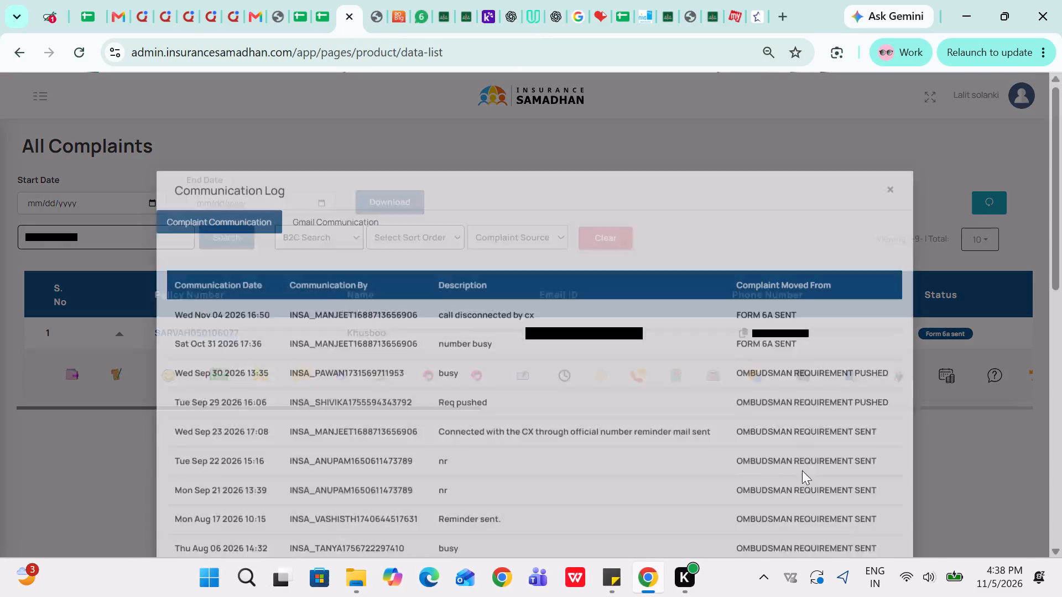
left_click_drag(565, 336, 393, 343)
left_click(556, 341)
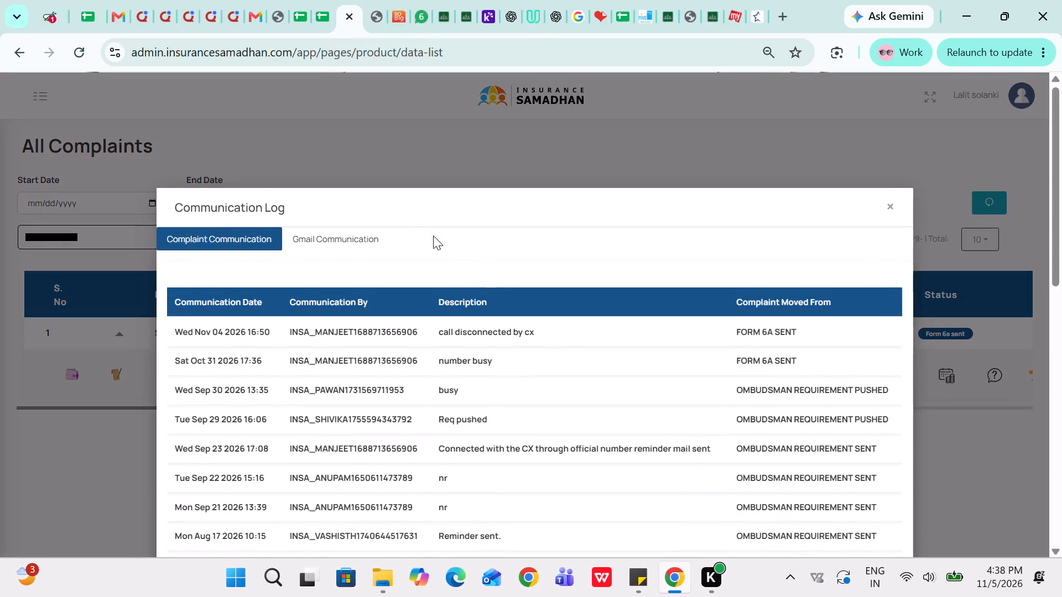
Search All Complaints for row 49's phone number and check the latest entries in that complaint's Communication Log.
left_click(322, 1)
left_click(285, 357)
key("ctrl+c")
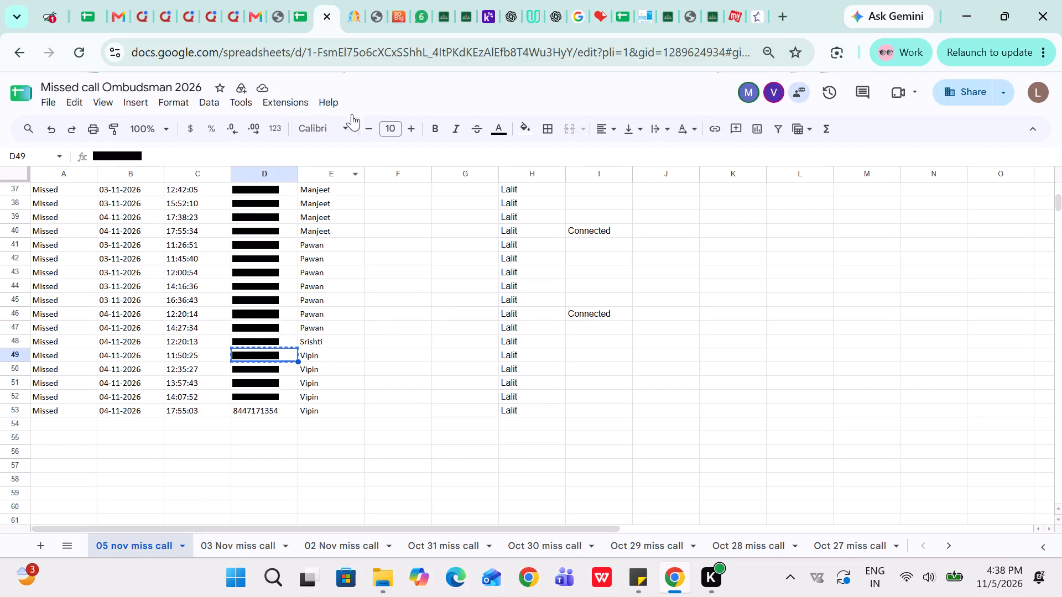
left_click(348, 0)
left_click(0, 242)
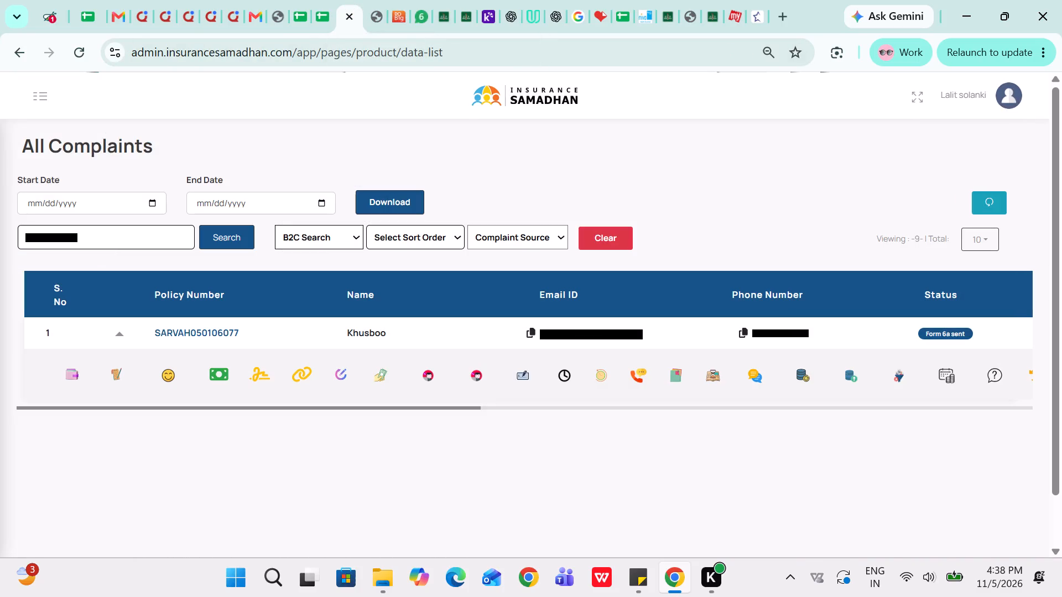
left_click_drag(99, 244, 0, 253)
key("ctrl+v")
left_click(209, 229)
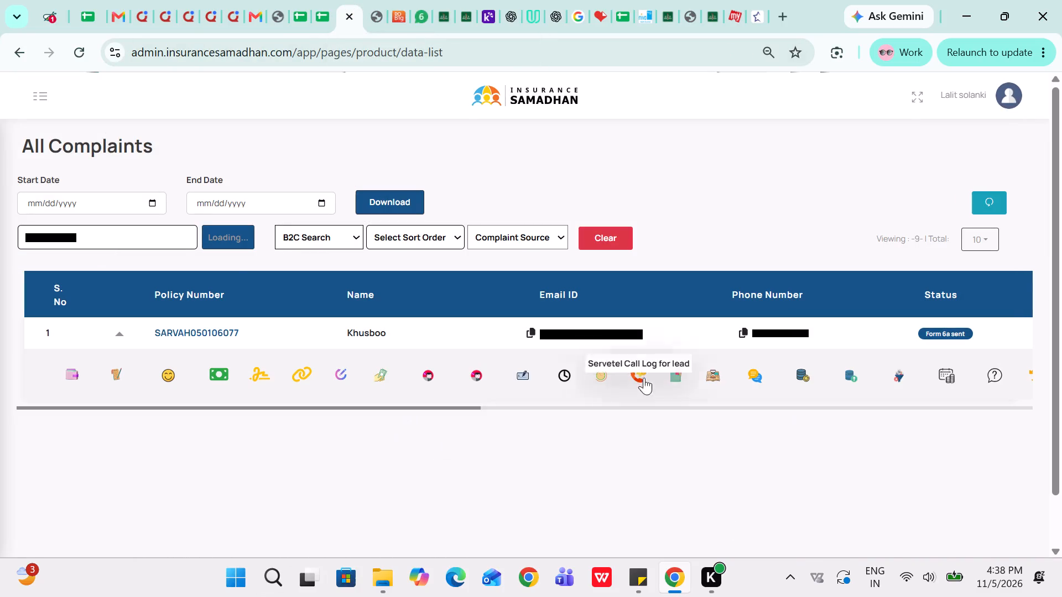
left_click(721, 337)
left_click(760, 379)
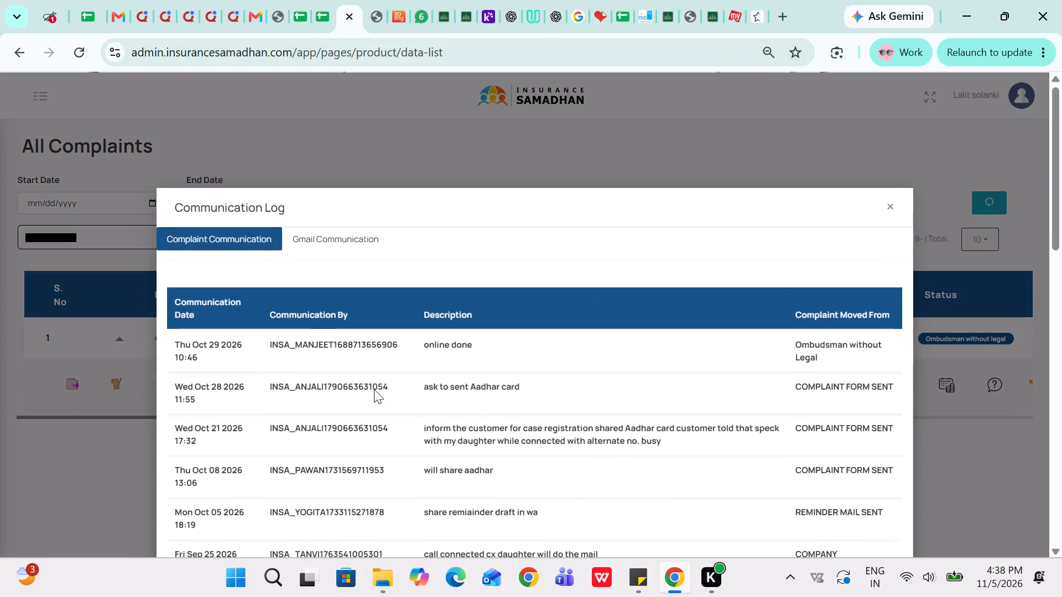
left_click(391, 125)
Search All Complaints for row 50's phone number and check that complaint's Communication Log.
left_click(323, 0)
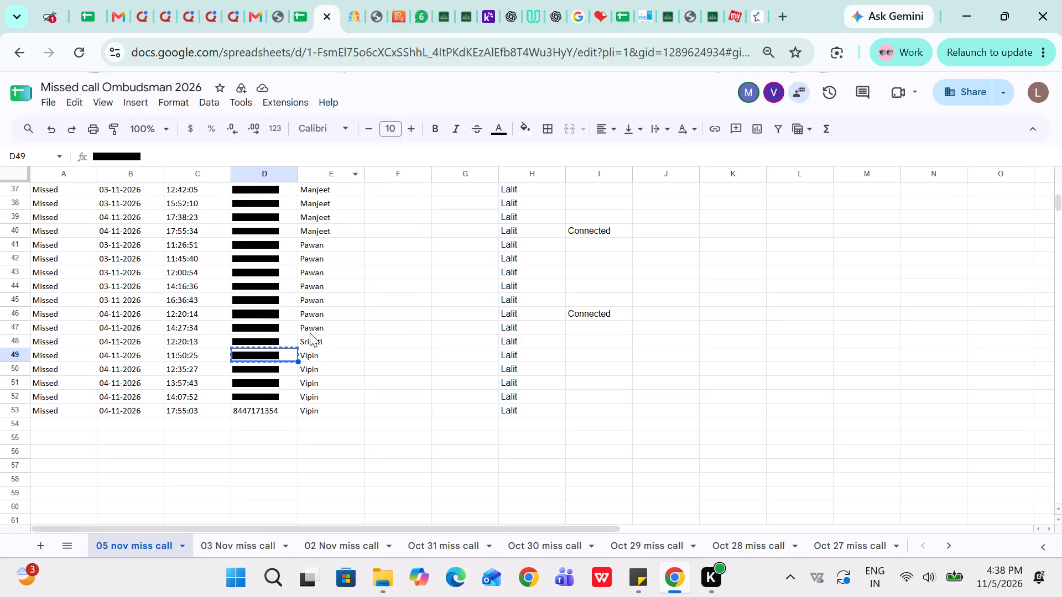
left_click(282, 375)
key("ctrl+c")
left_click(354, 0)
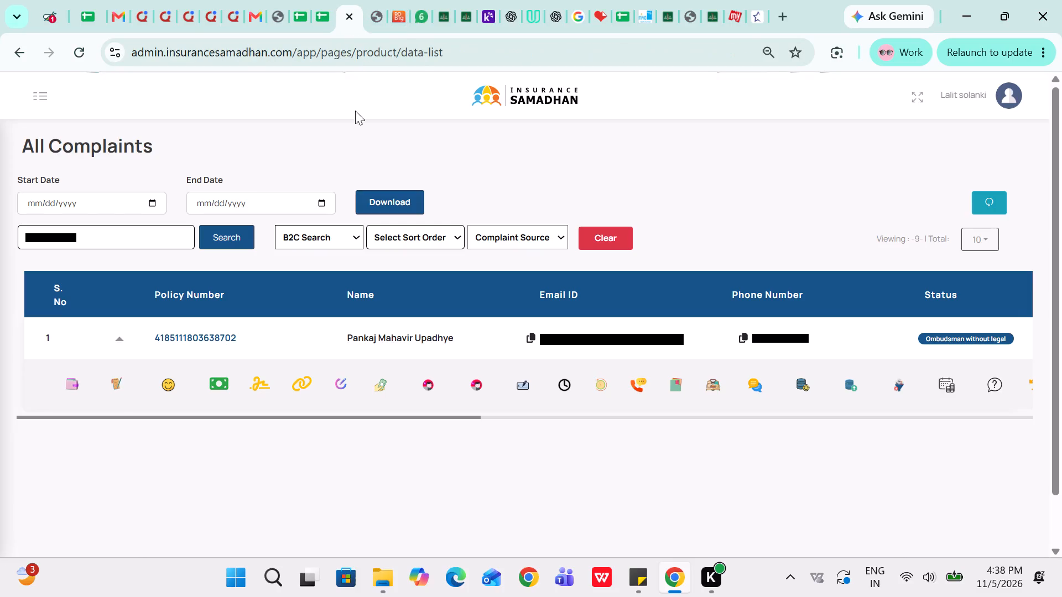
left_click_drag(104, 242, 0, 266)
key("ctrl+v")
left_click(228, 236)
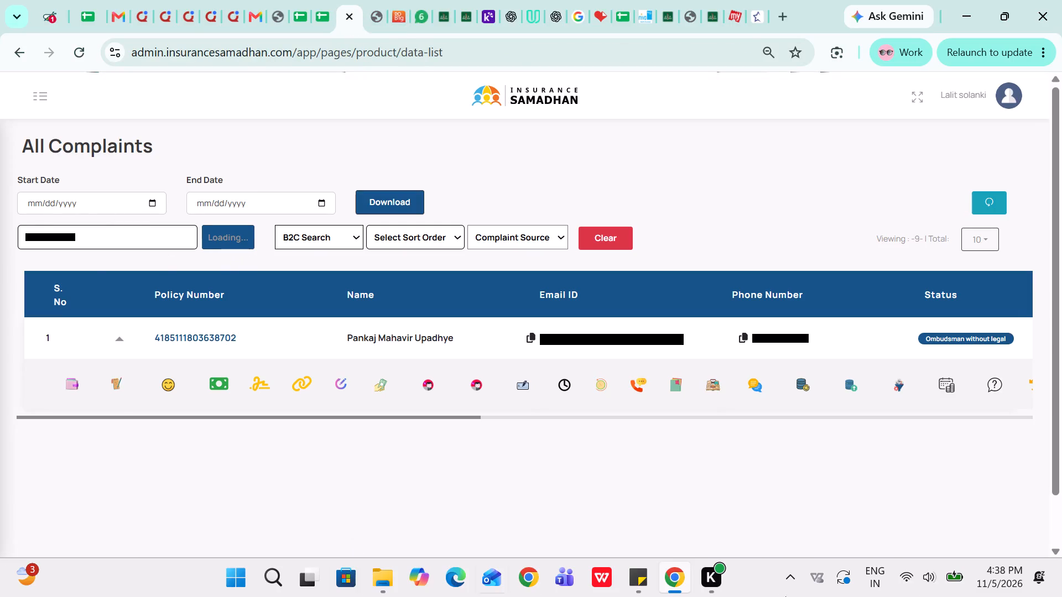
left_click(695, 331)
left_click(762, 379)
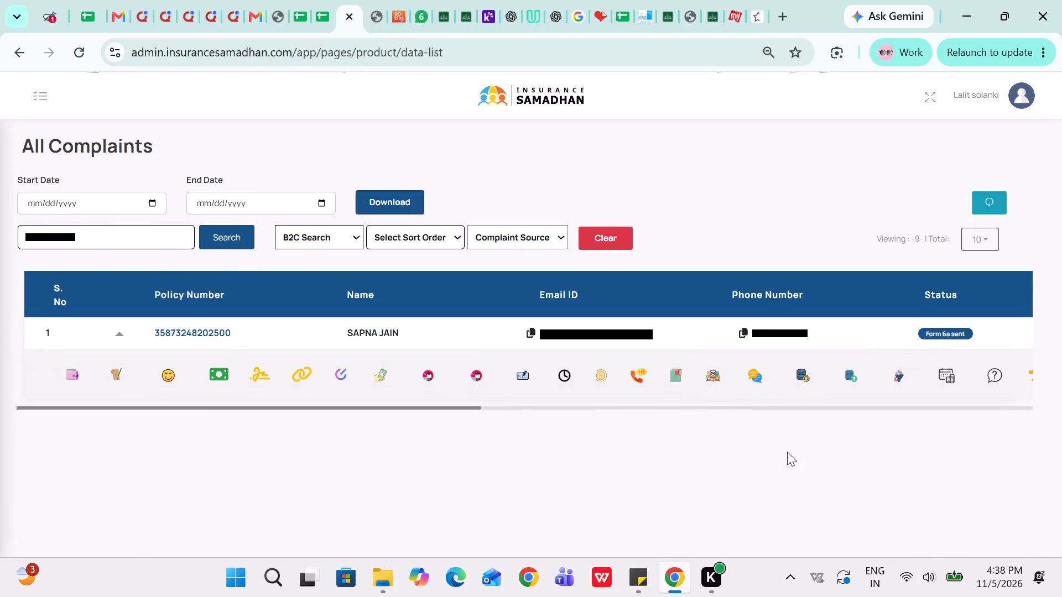
left_click(299, 184)
Look up row 51's phone number in All Complaints and review the recent call outcomes in its Communication Log.
left_click(315, 0)
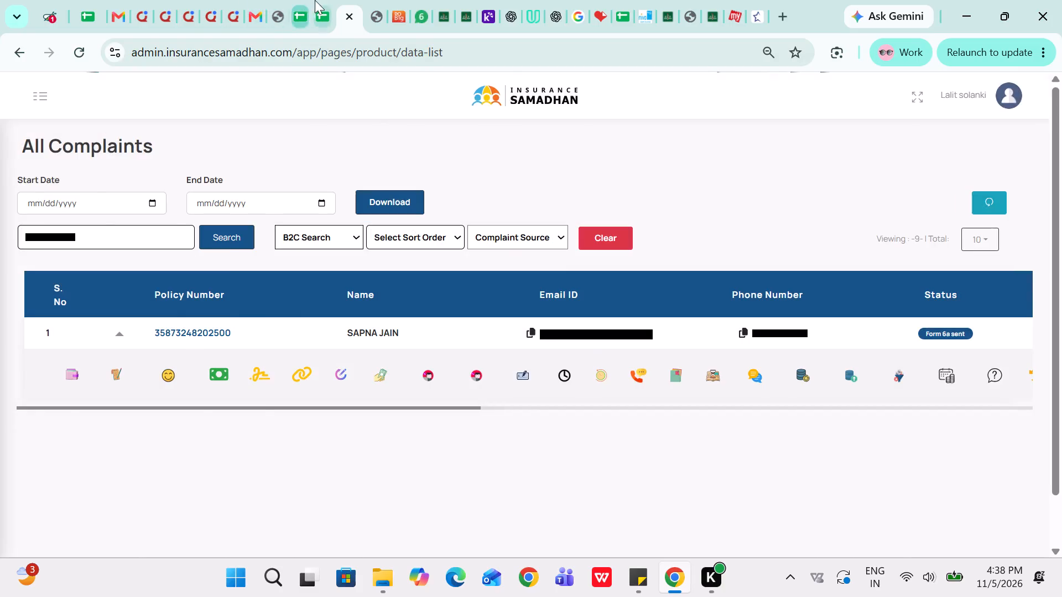
left_click(268, 390)
key("ctrl+c")
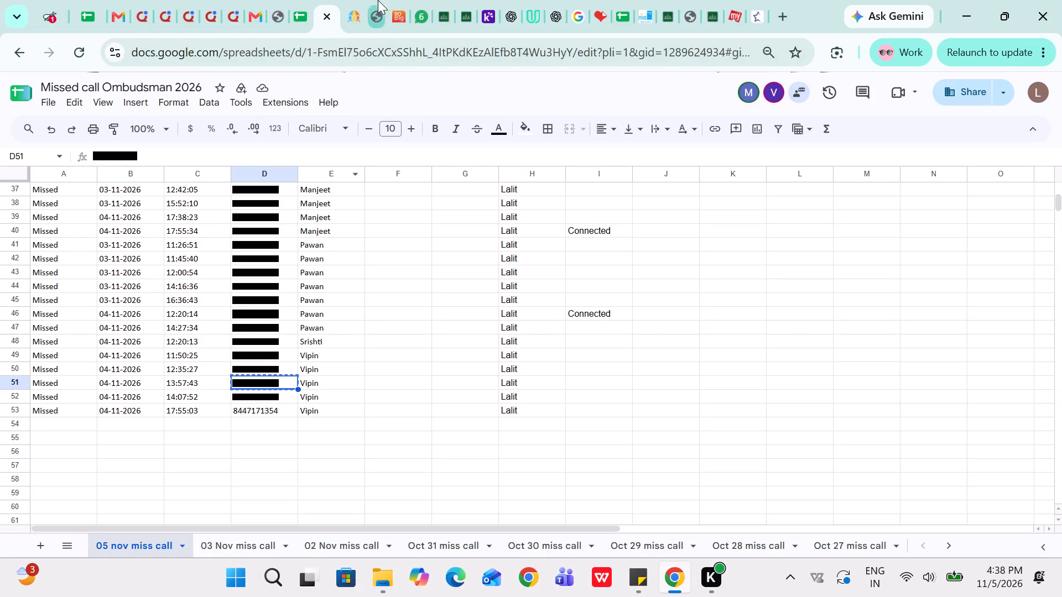
left_click(358, 0)
left_click_drag(136, 234, 0, 258)
key("ctrl+v")
left_click(227, 237)
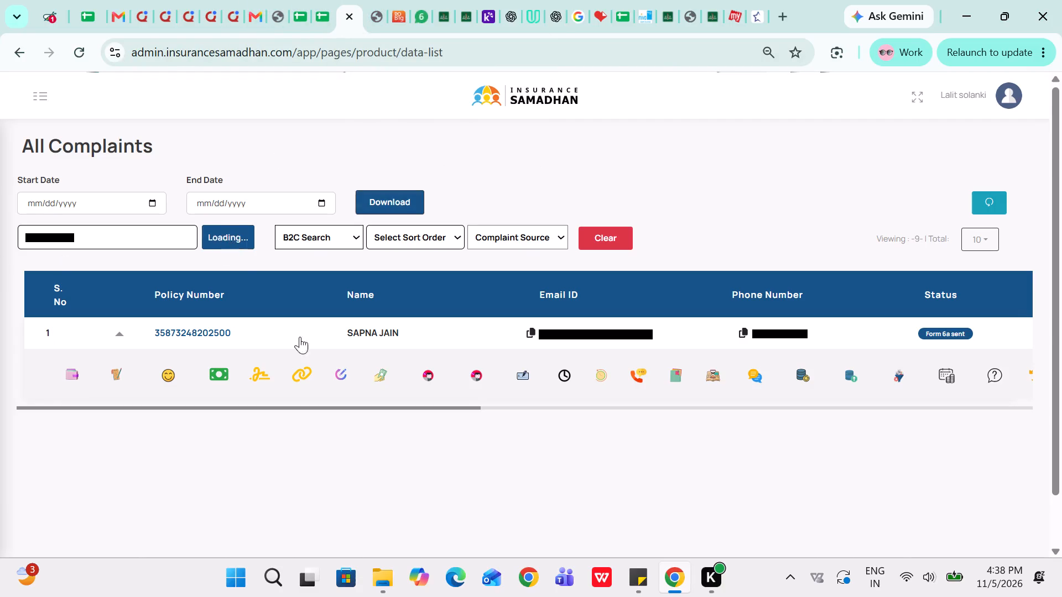
left_click(720, 345)
left_click(757, 378)
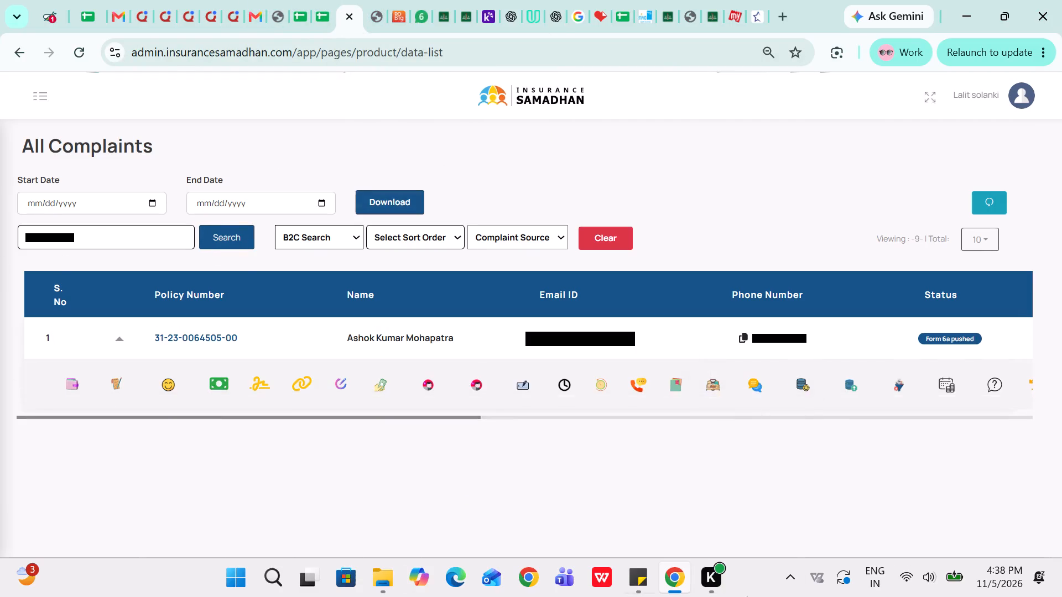
left_click(456, 130)
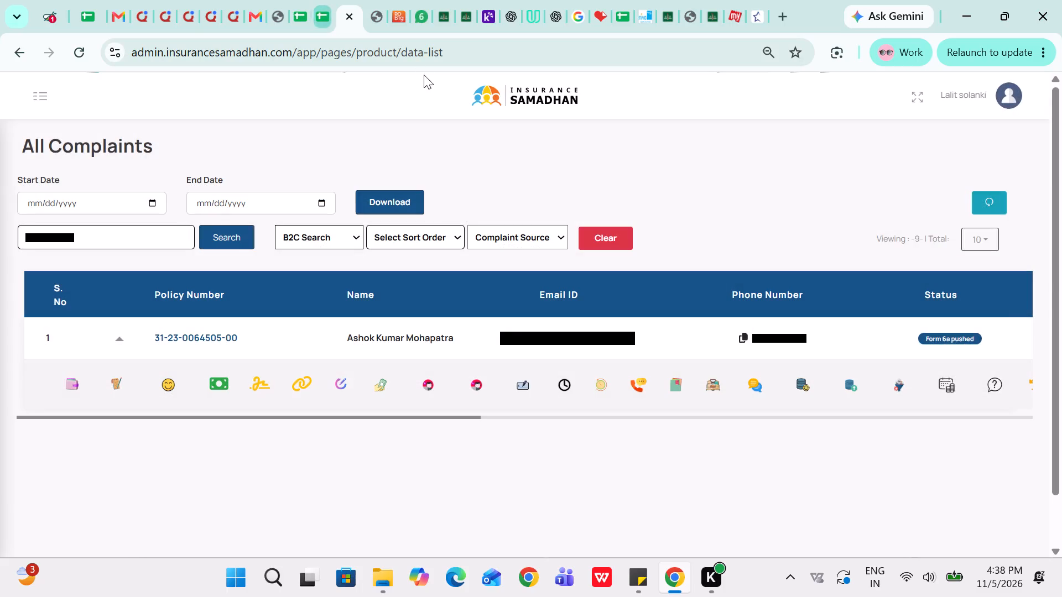
left_click(763, 381)
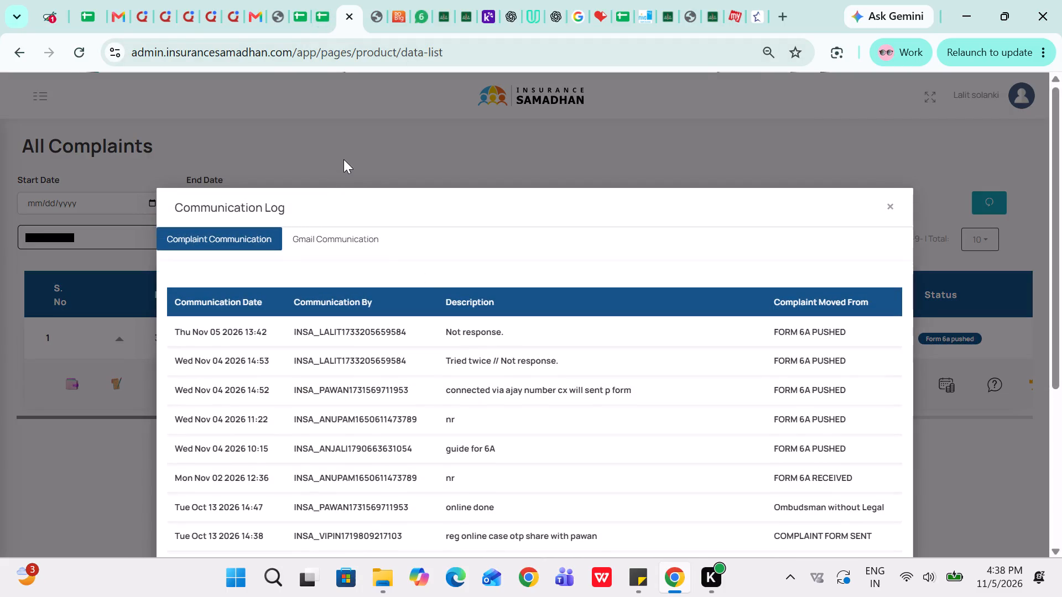
left_click(343, 159)
Record "NR" in column I of row 51 in the missed call sheet.
left_click(327, 0)
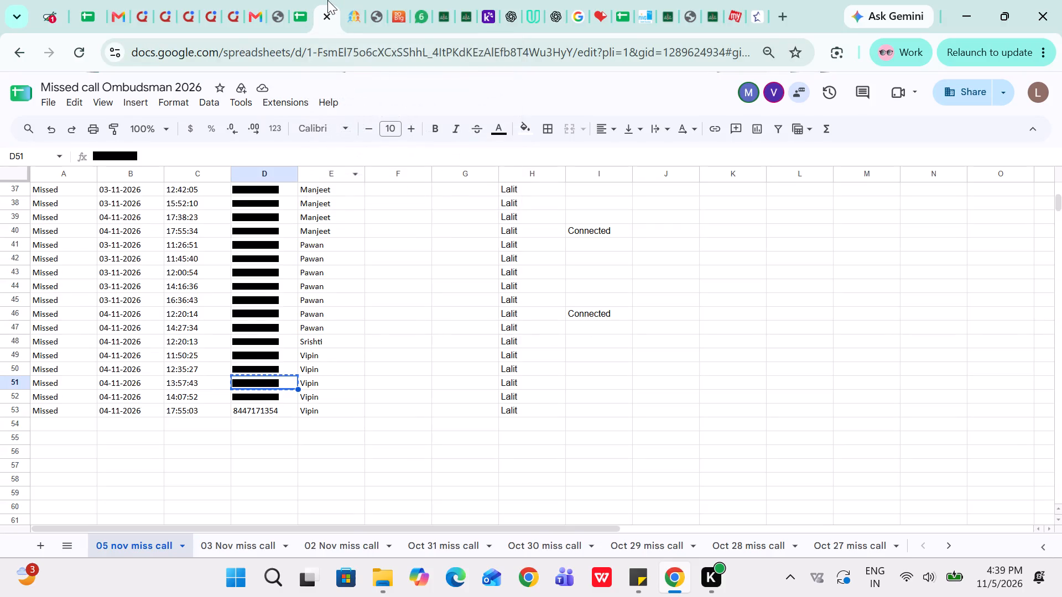
key("Right")
key("Right")
key("Right")
key("Right")
key("Right")
type("NR")
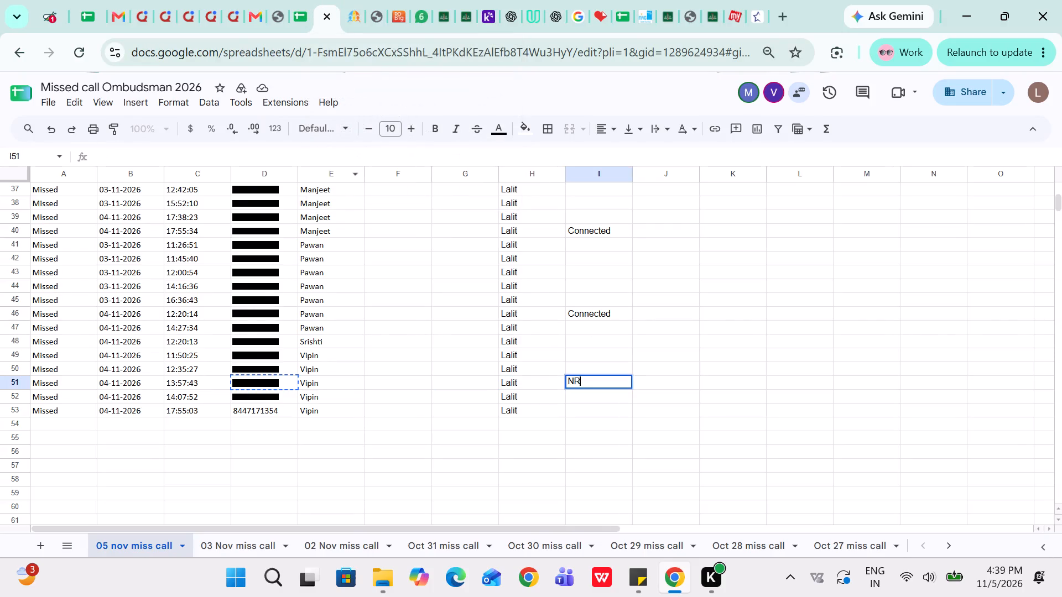
key("Return")
Look up row 52's phone number in All Complaints and examine the newest Communication Log entry of that complaint.
key("Left")
key("Left")
key("Left")
key("Left")
key("Left")
key("ctrl+c")
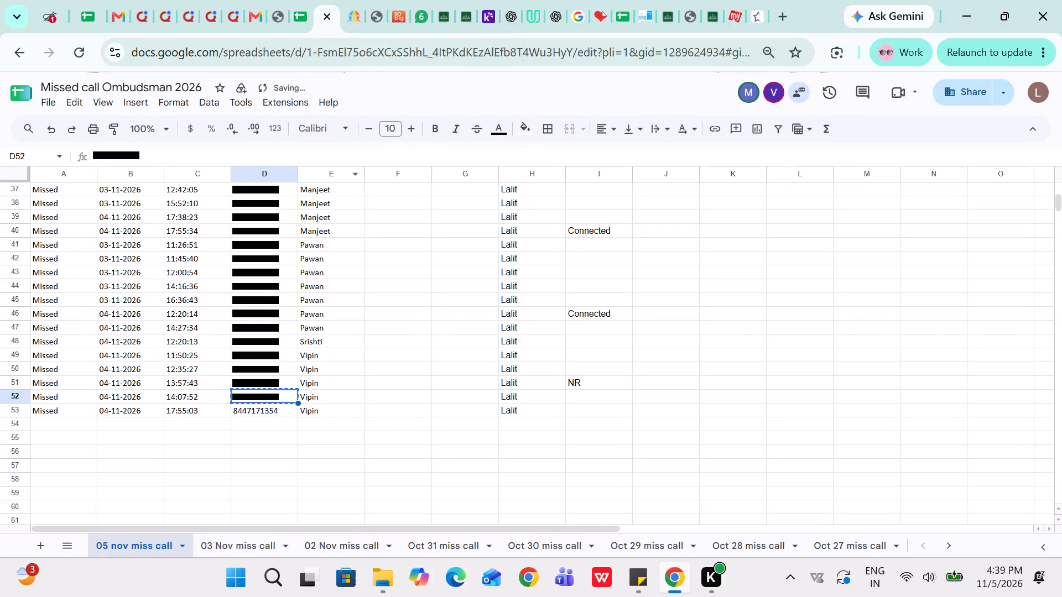
left_click(349, 0)
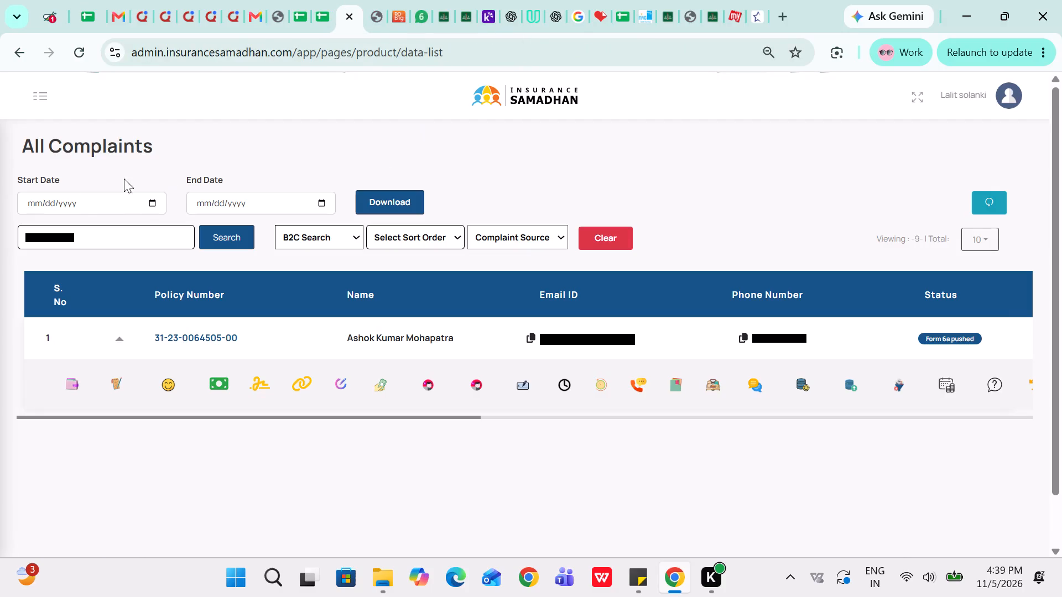
left_click_drag(101, 237, 0, 244)
key("ctrl+v")
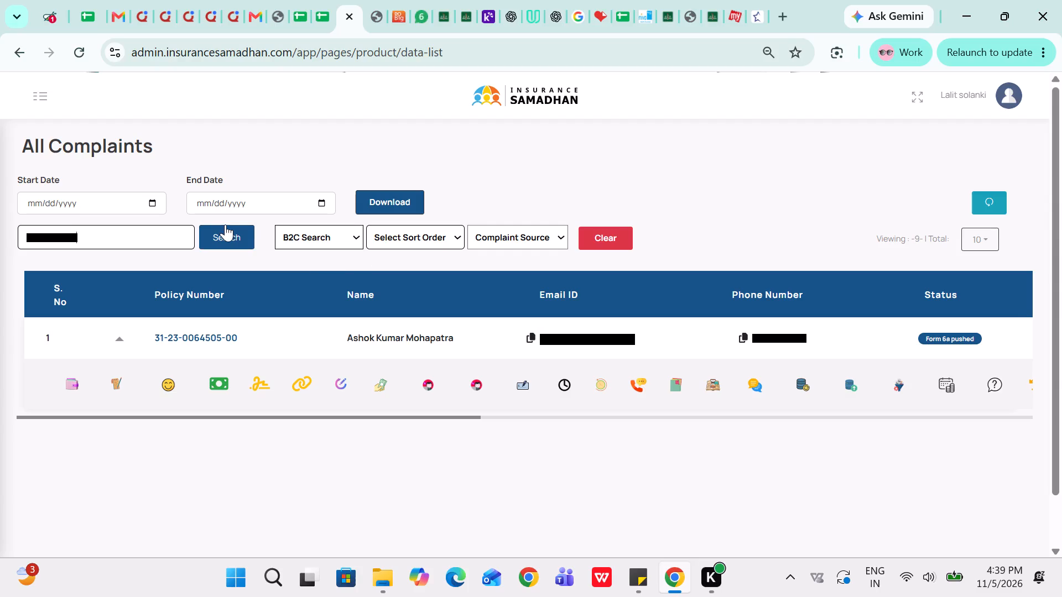
left_click(225, 230)
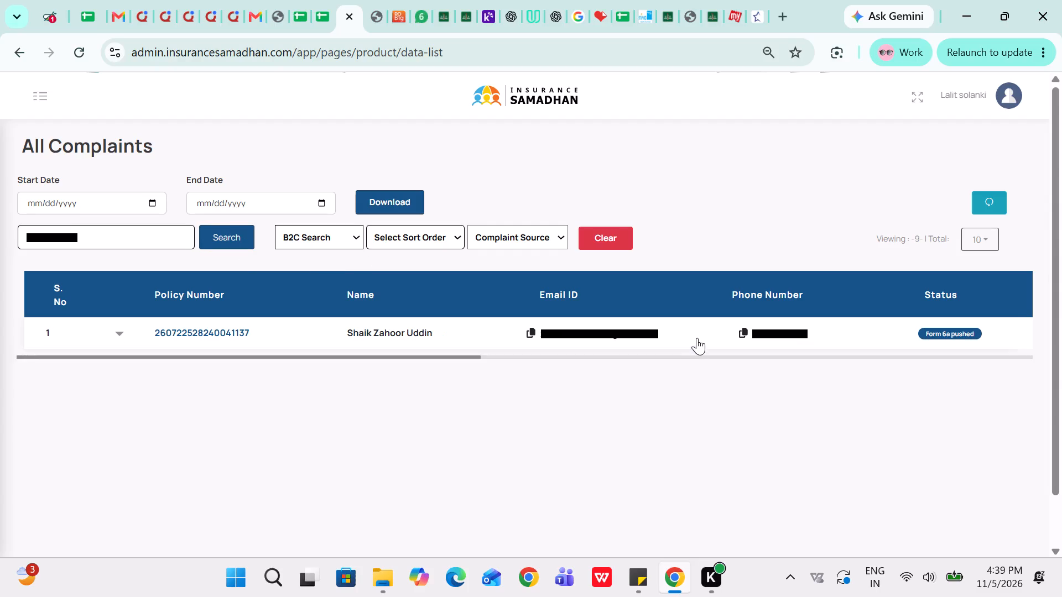
left_click(697, 338)
left_click(751, 375)
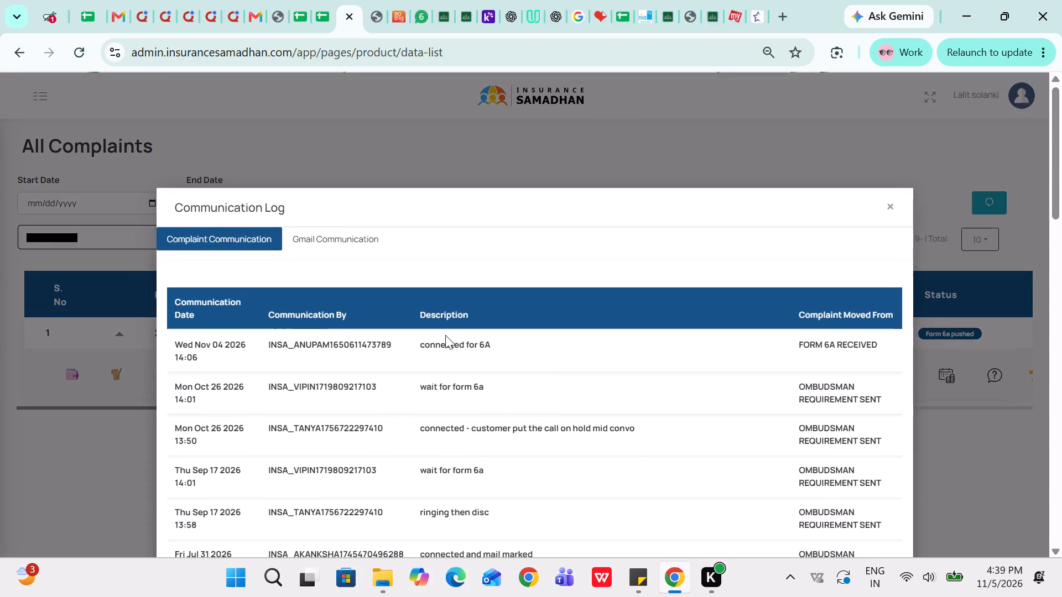
left_click_drag(566, 339, 235, 349)
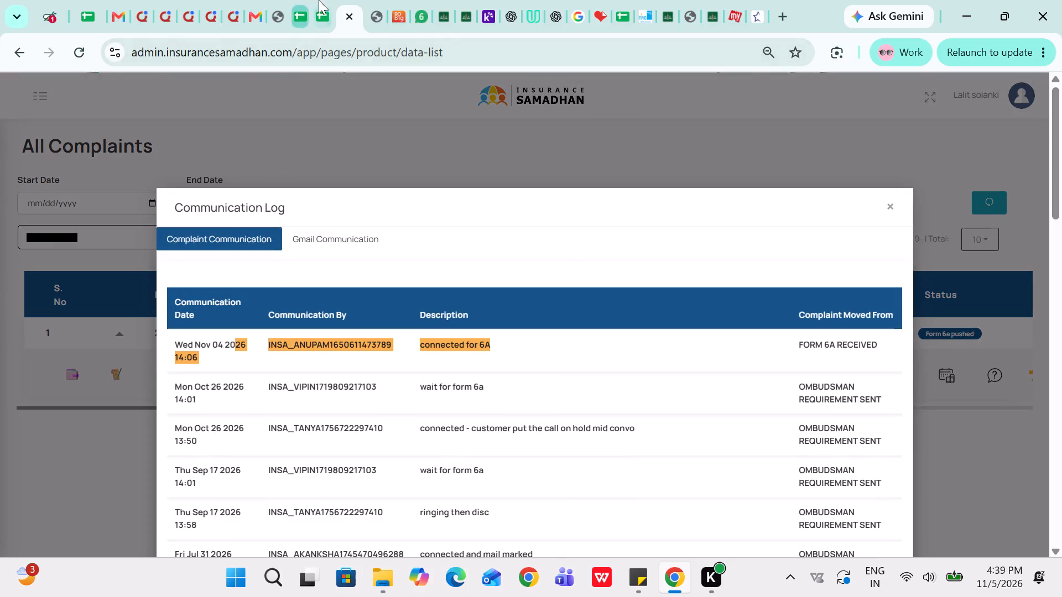
Record "Connected" in column I of row 52 in the missed call sheet.
left_click(324, 0)
key("Right")
key("Right")
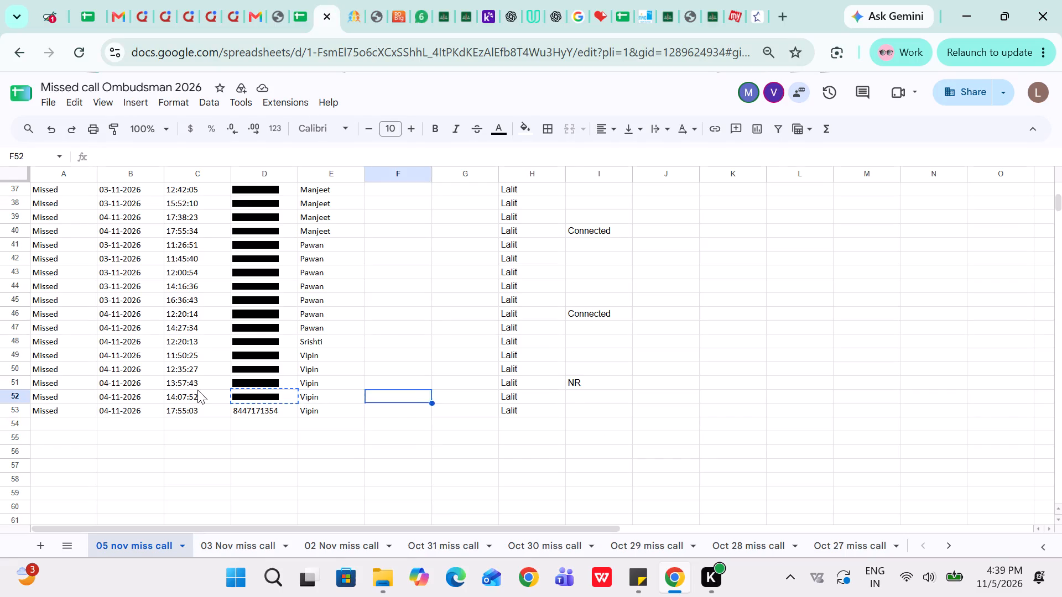
key("Right")
key("Right")
key("Right")
type("Connected")
key("Return")
Look up row 53's phone number in All Complaints and examine the newest Communication Log entry of the Form 6a pushed complaint.
key("Left")
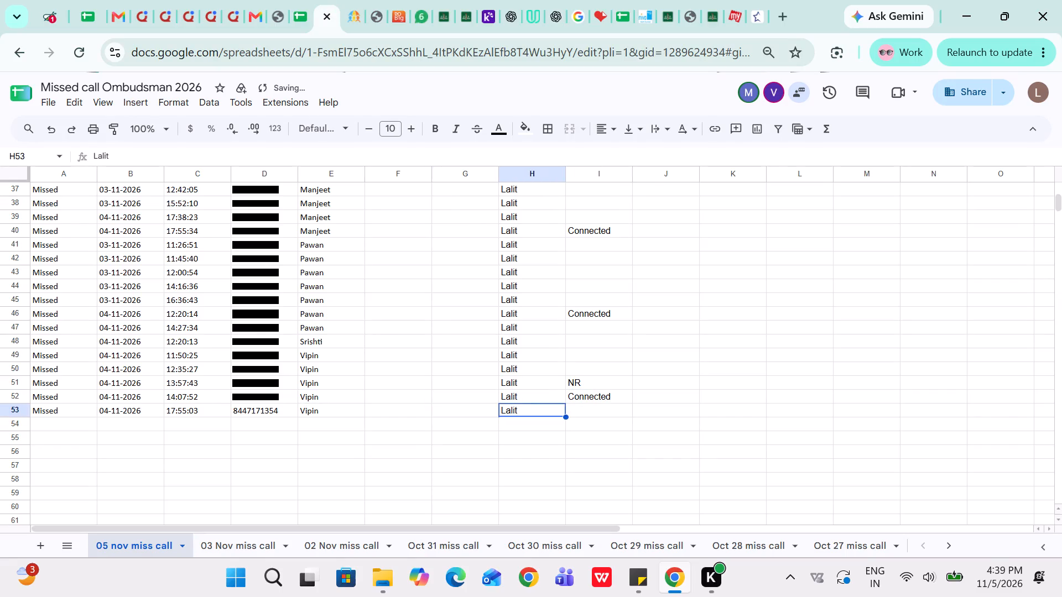
key("Left")
key("Left")
key("Left")
key("Left")
key("ctrl+c")
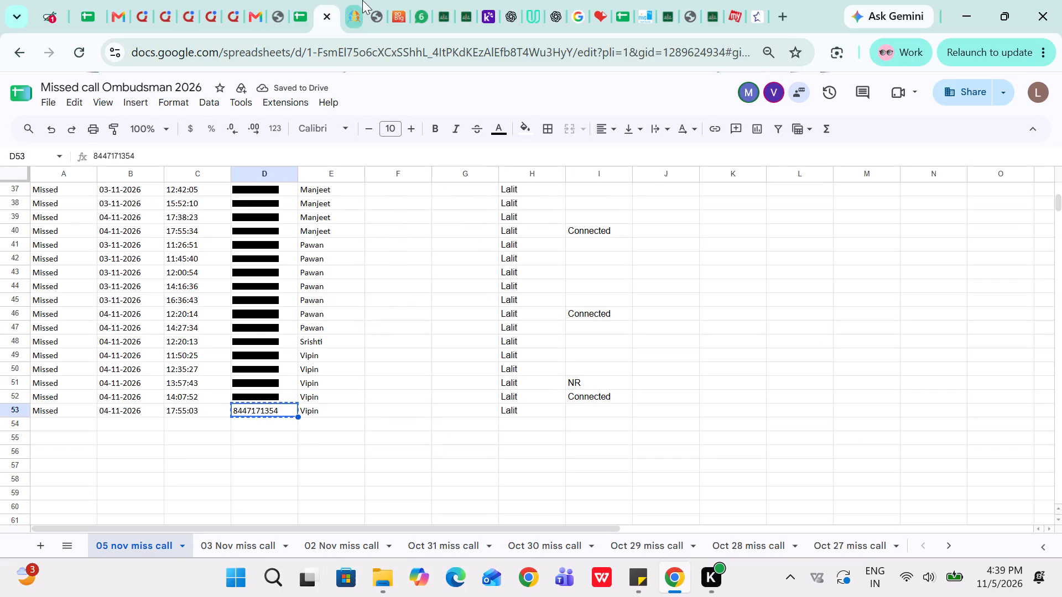
left_click(362, 0)
left_click(64, 181)
left_click_drag(95, 239, 0, 248)
key("ctrl+v")
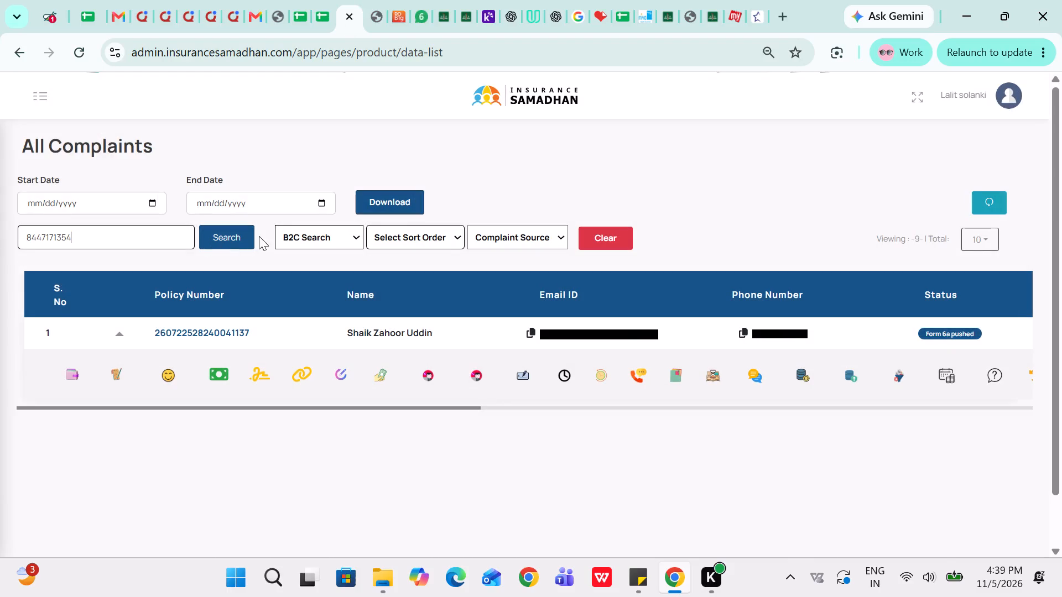
left_click(259, 236)
left_click(180, 239)
left_click(234, 244)
left_click(638, 456)
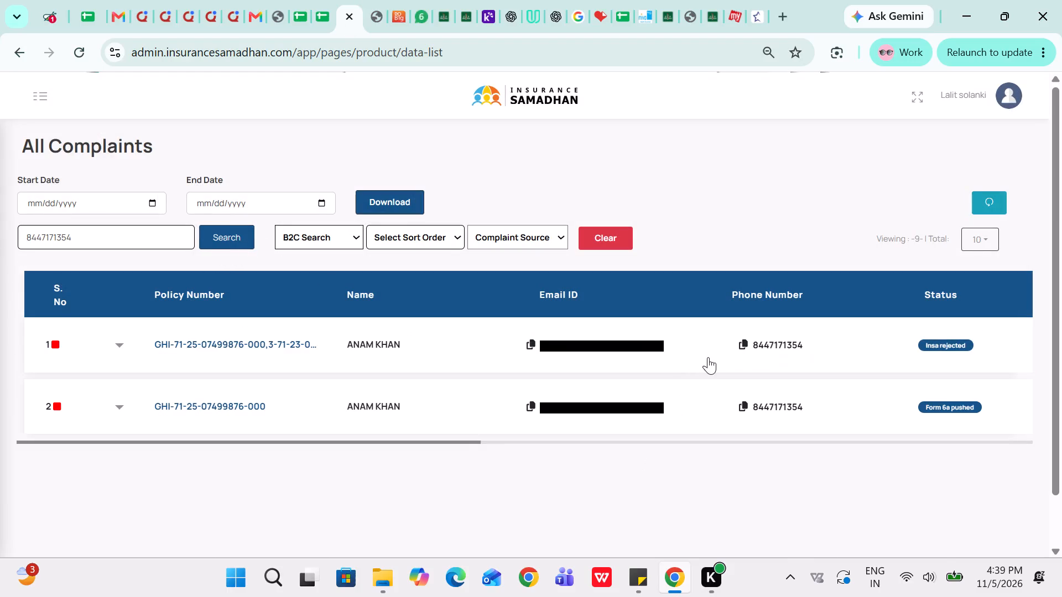
left_click(725, 401)
left_click(754, 462)
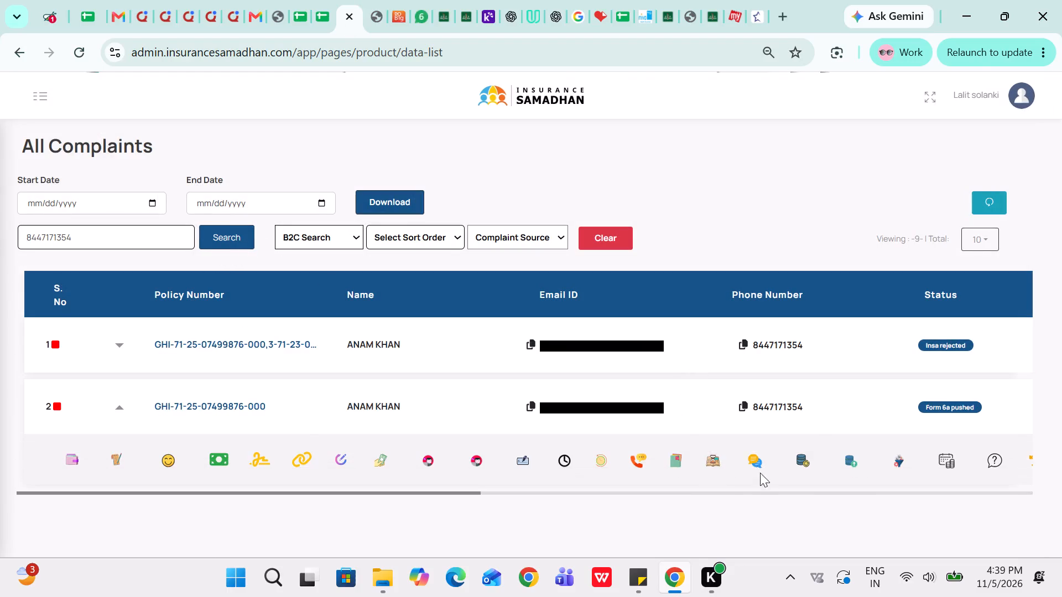
left_click_drag(608, 341, 500, 338)
left_click(552, 339)
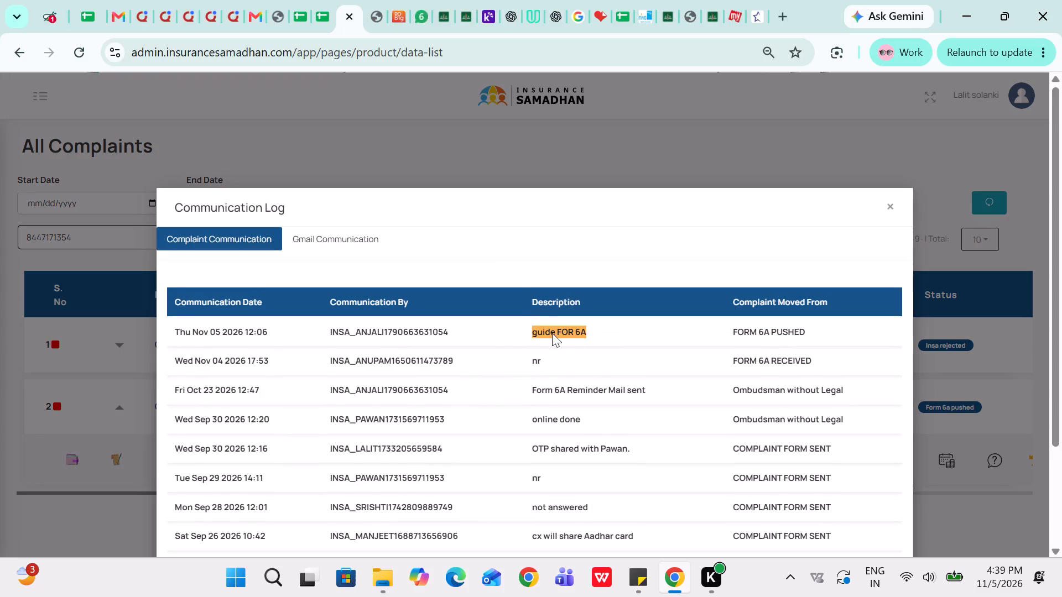
Record "Connected" in column I of row 53 in the missed call sheet.
left_click(326, 0)
key("Right")
key("Right")
key("Right")
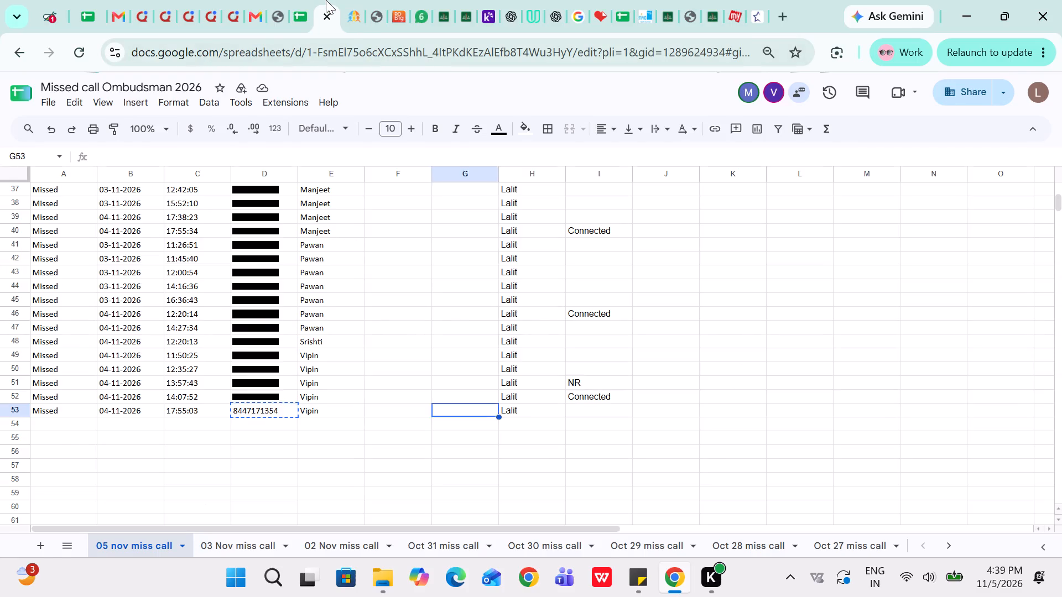
key("Right")
key("Right")
type("Connected")
key("Up")
Look up row 50's phone number in All Complaints and expand the matching complaint's actions.
key("Up")
key("Up")
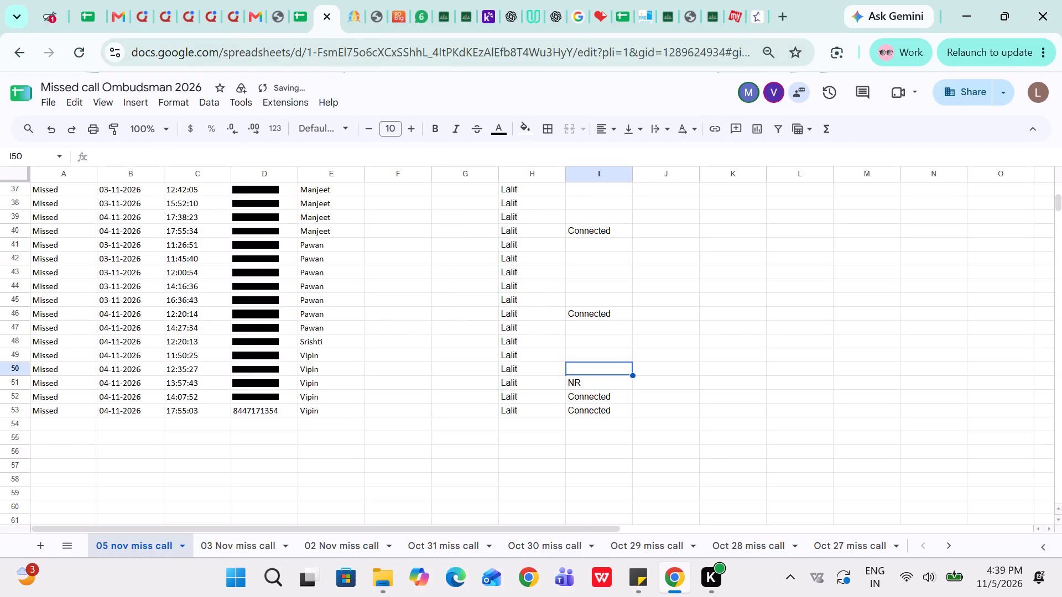
key("Left")
key("Left")
key("Left")
key("Left")
key("Left")
key("ctrl+c")
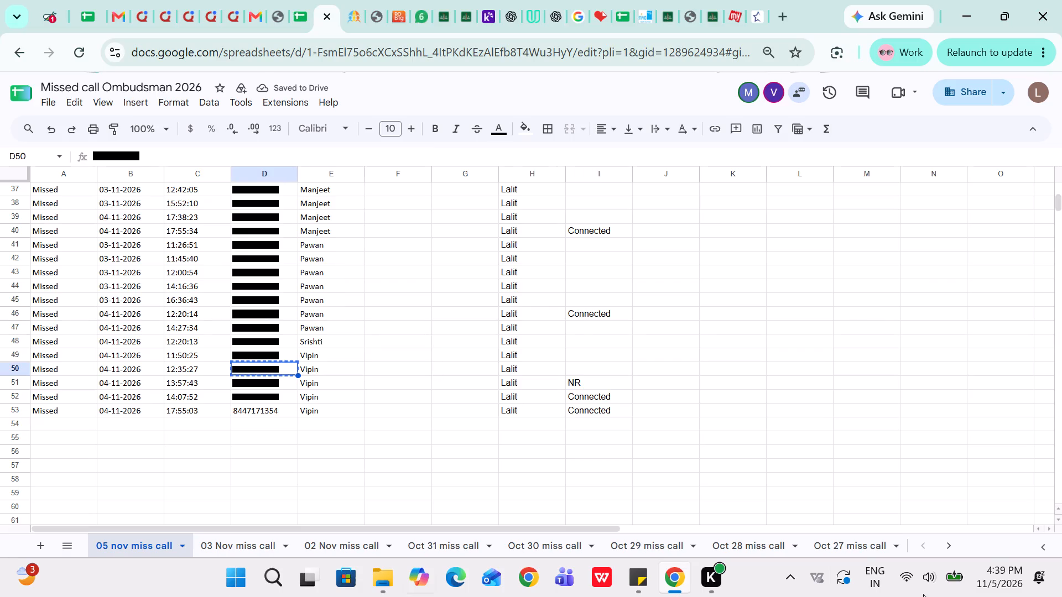
left_click(351, 0)
scroll(286, 267, "up", 5)
left_click(58, 247)
left_click_drag(116, 234, 0, 259)
key("ctrl+v")
left_click(234, 231)
left_click(719, 342)
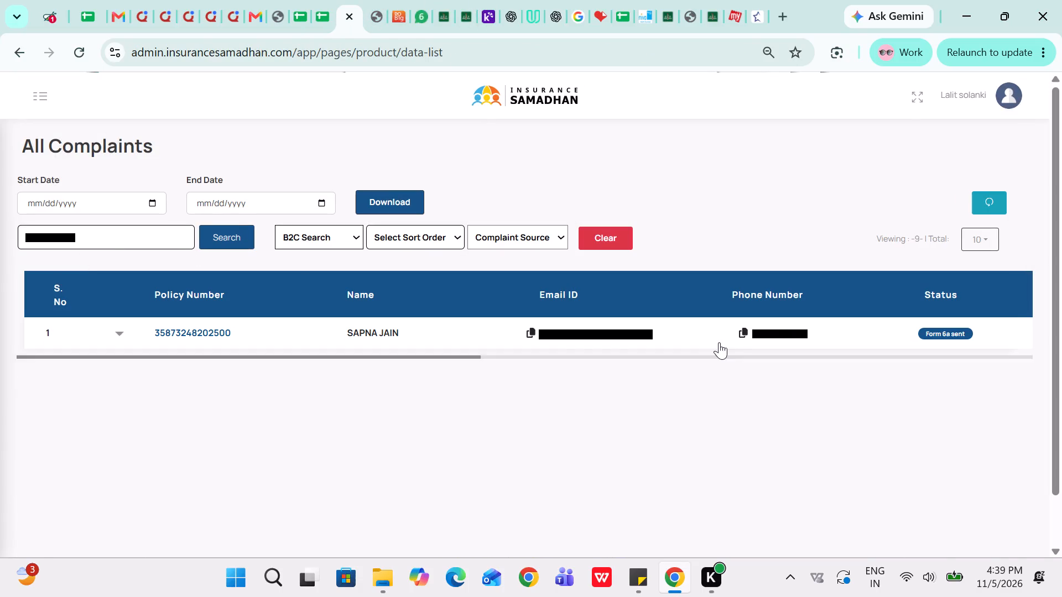
Review the dated status history and the Communication Log of row 50's complaint.
left_click(599, 376)
scroll(625, 401, "down", 8)
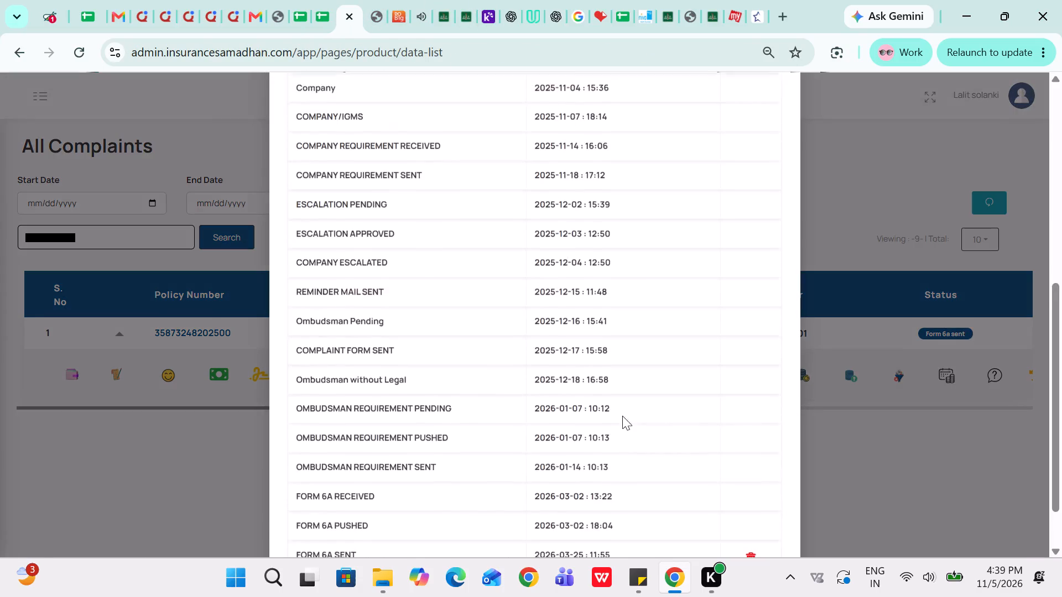
scroll(622, 416, "down", 8)
left_click(849, 459)
left_click(761, 378)
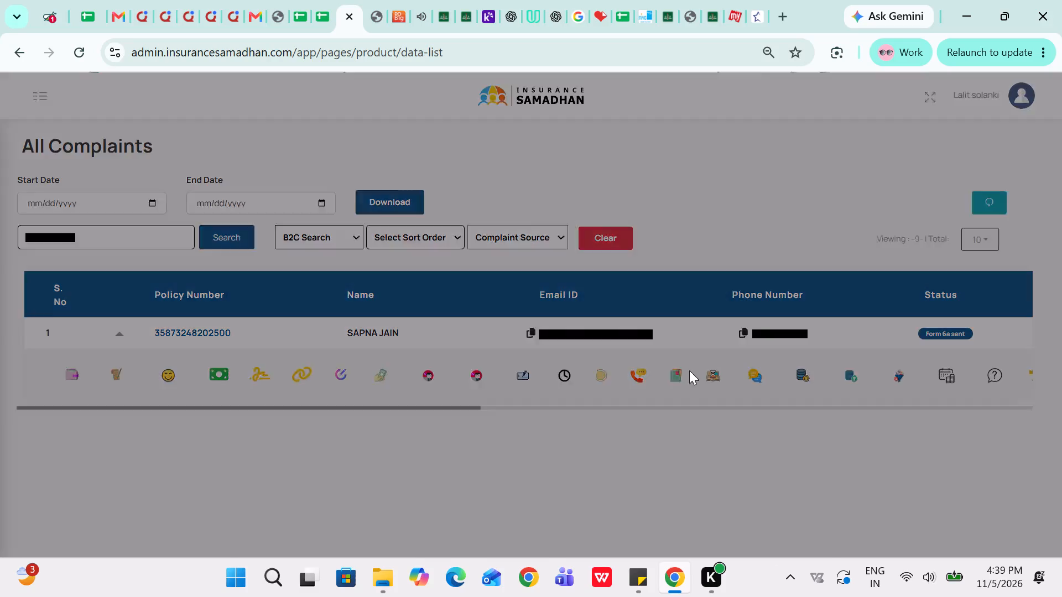
left_click(452, 132)
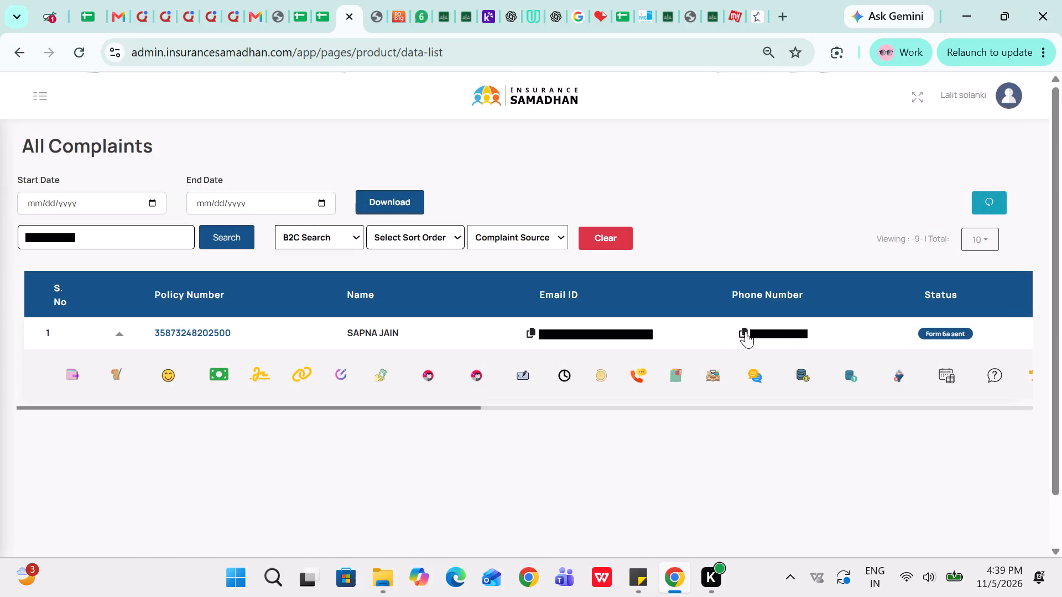
Copy the phone number from row 50's complaint, close the ResolutionProof.pdf page, and call that number with the Smartflo dialer.
left_click(737, 333)
left_click(743, 333)
left_click(376, 0)
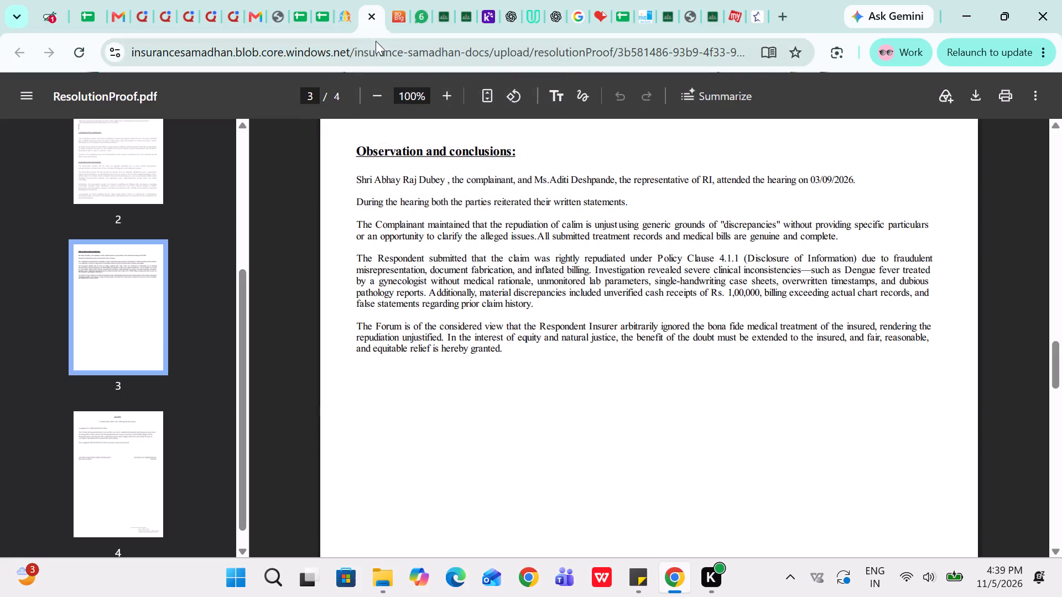
left_click(378, 16)
left_click(377, 15)
left_click(374, 0)
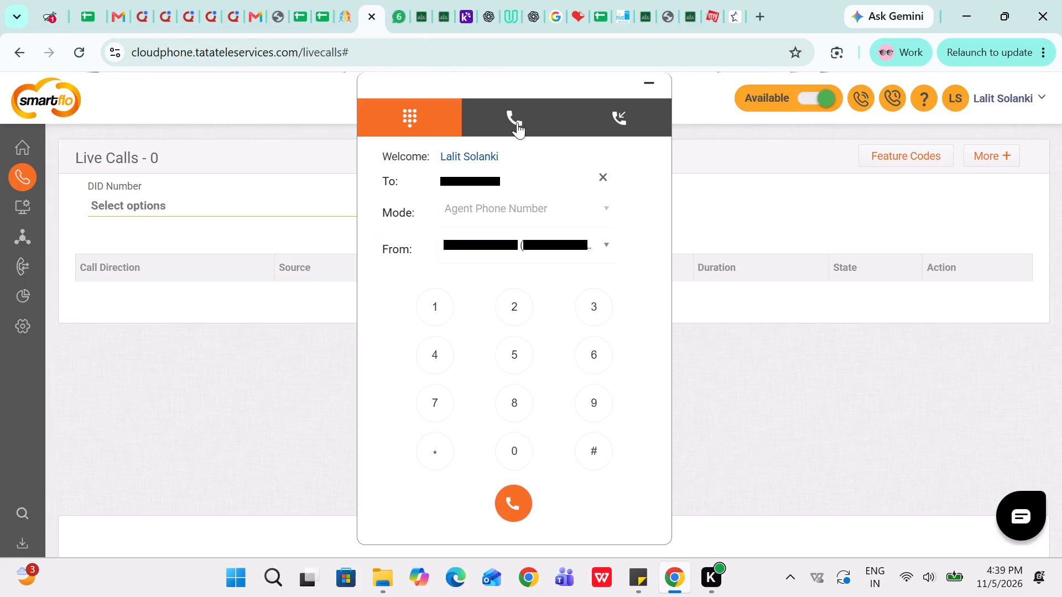
double_click(476, 176)
key("ctrl+v")
left_click(520, 511)
left_click(757, 410)
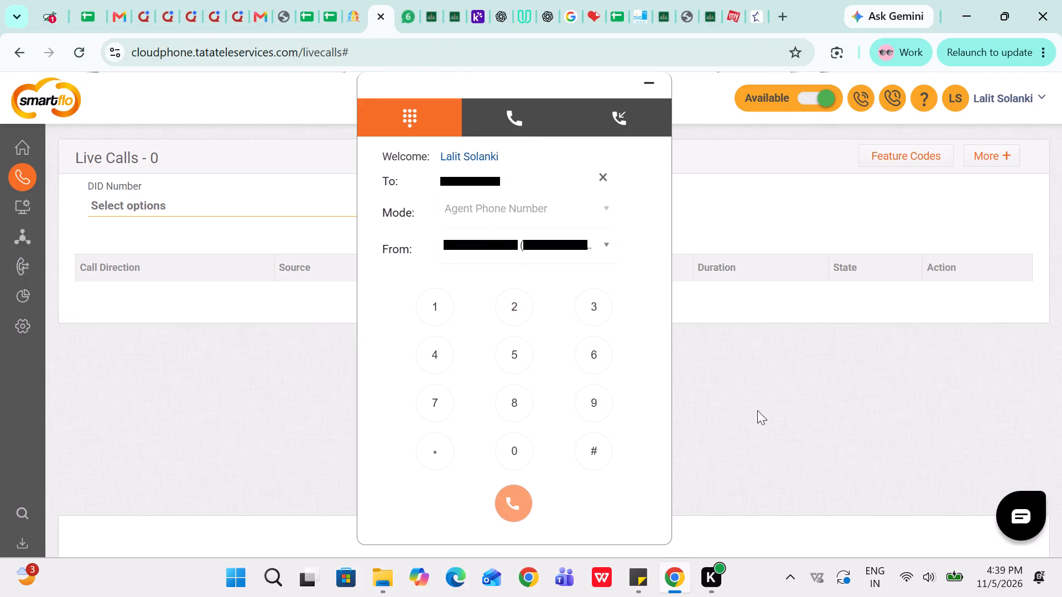
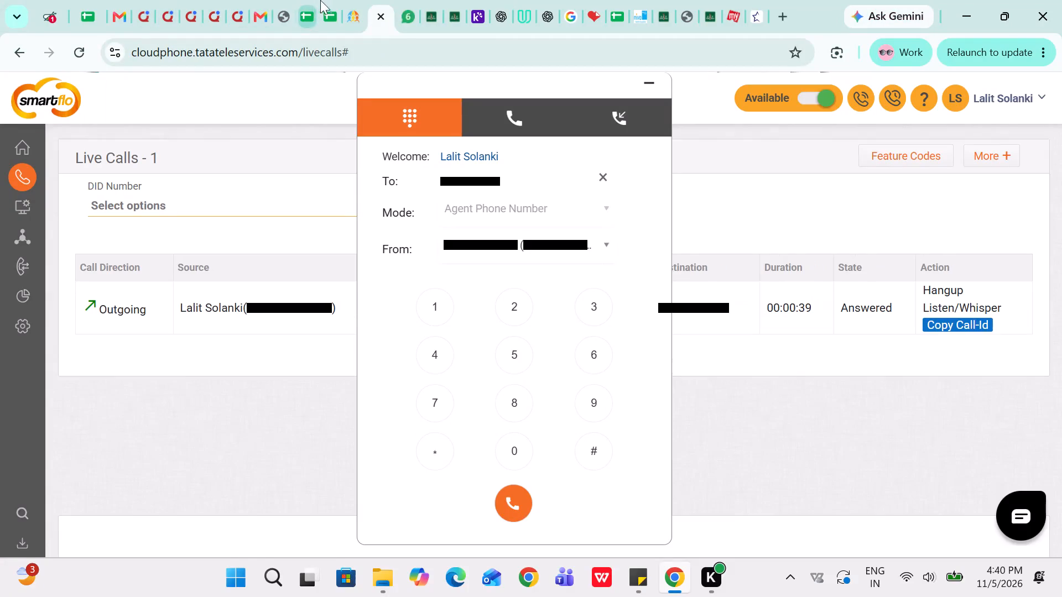
Open the details of row 50's complaint and review its Ombudsman section, including the Form 6A data, requirement and hearing date fields.
left_click(354, 0)
left_click(645, 485)
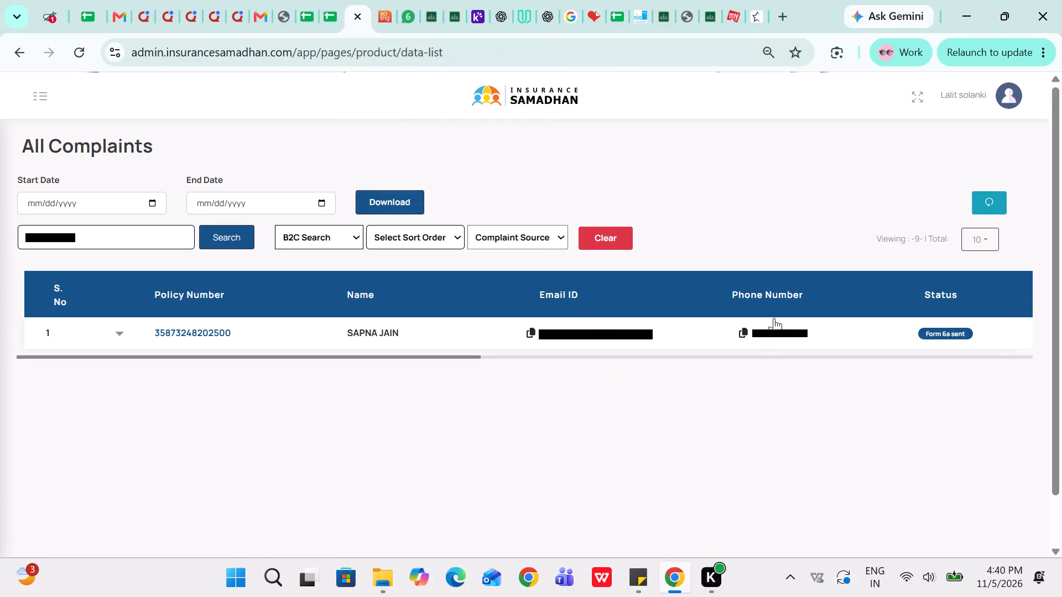
left_click(185, 332)
left_click(269, 193)
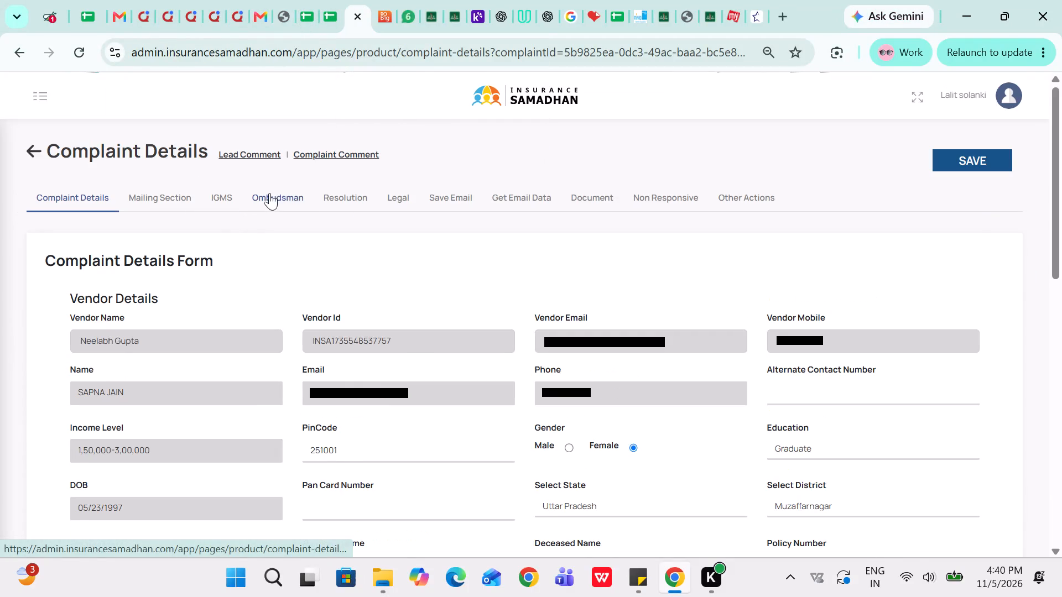
scroll(325, 340, "down", 4)
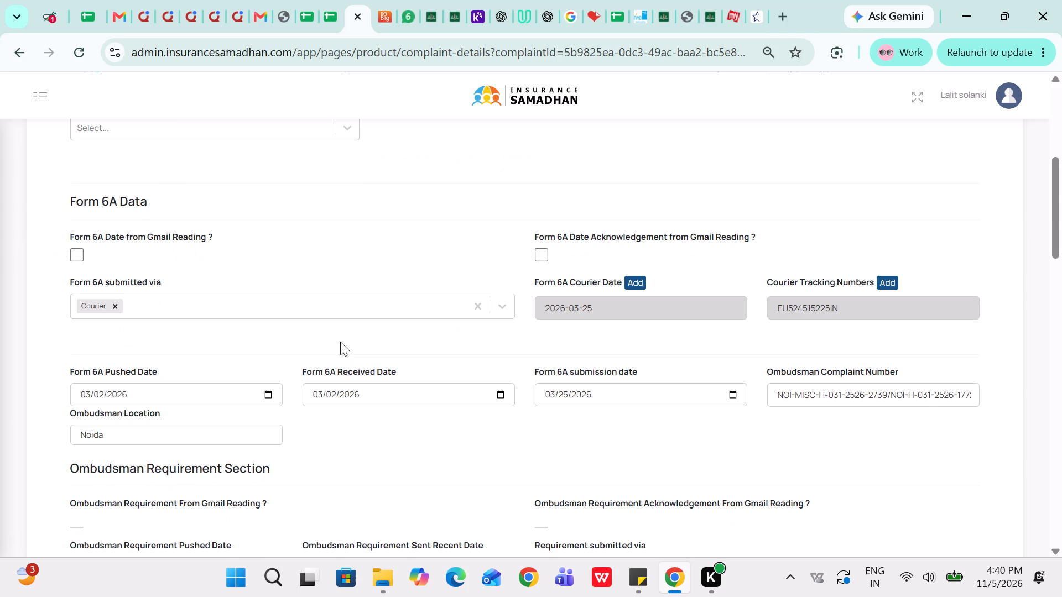
scroll(340, 342, "down", 4)
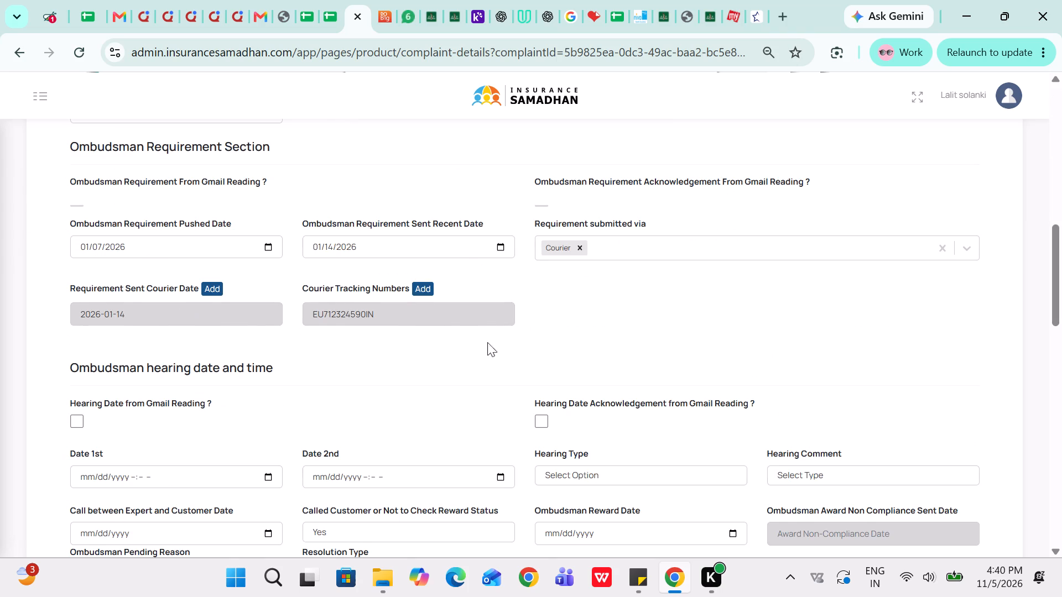
scroll(493, 344, "up", 3)
scroll(582, 360, "up", 1)
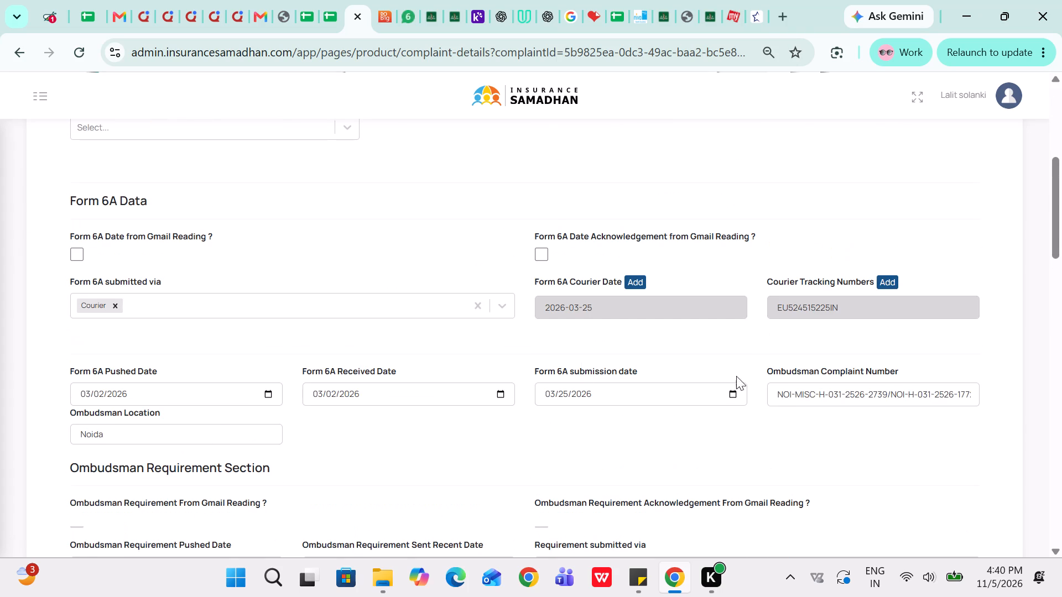
scroll(424, 262, "up", 6)
scroll(465, 282, "down", 3)
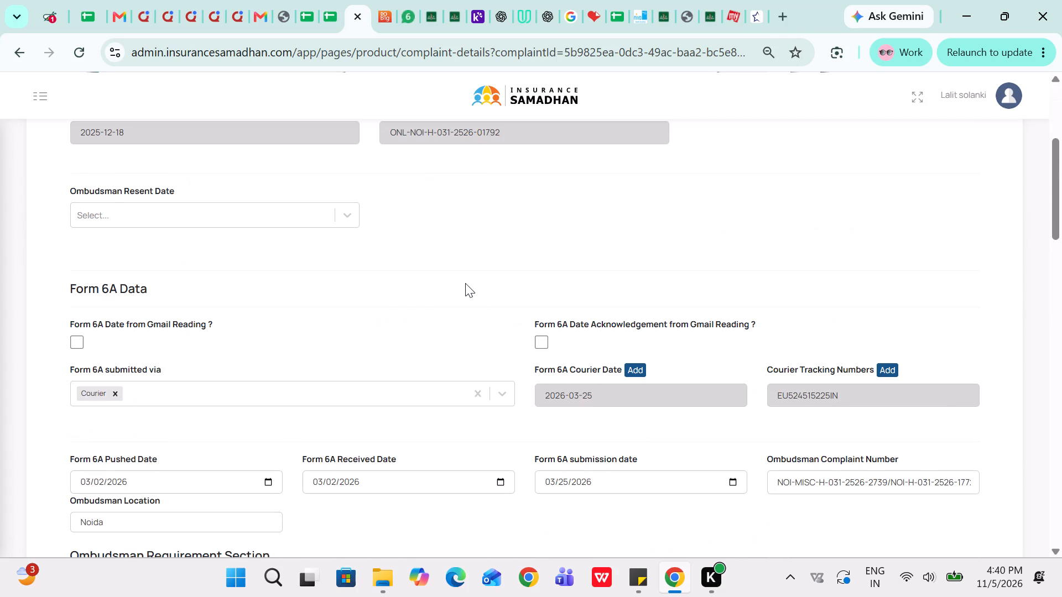
scroll(539, 358, "up", 11)
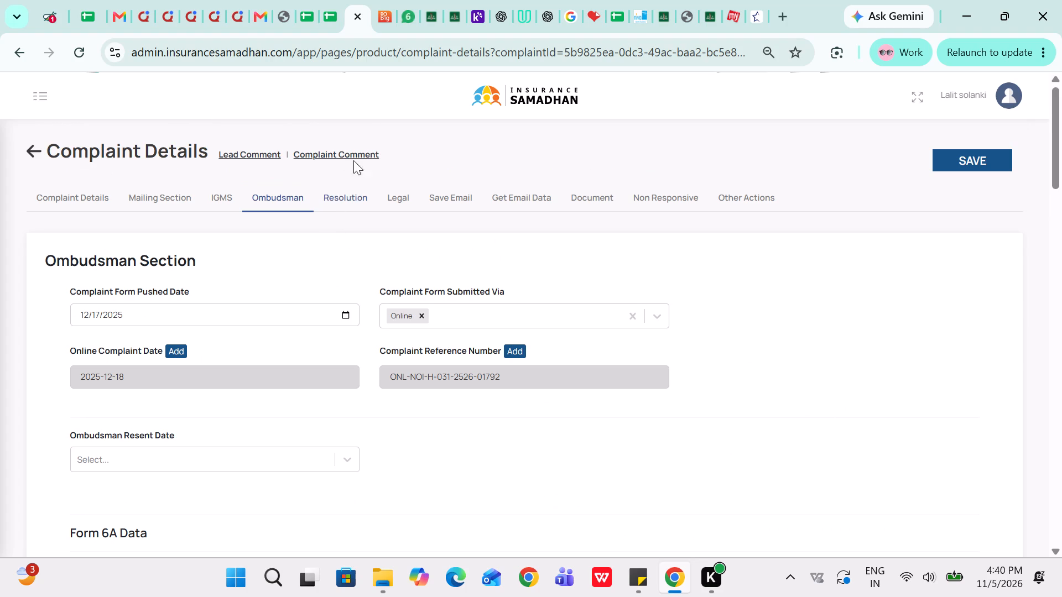
Review the latest complaint comments in the Communication Log of row 50's complaint.
left_click(355, 156)
scroll(545, 430, "down", 5)
scroll(546, 430, "up", 7)
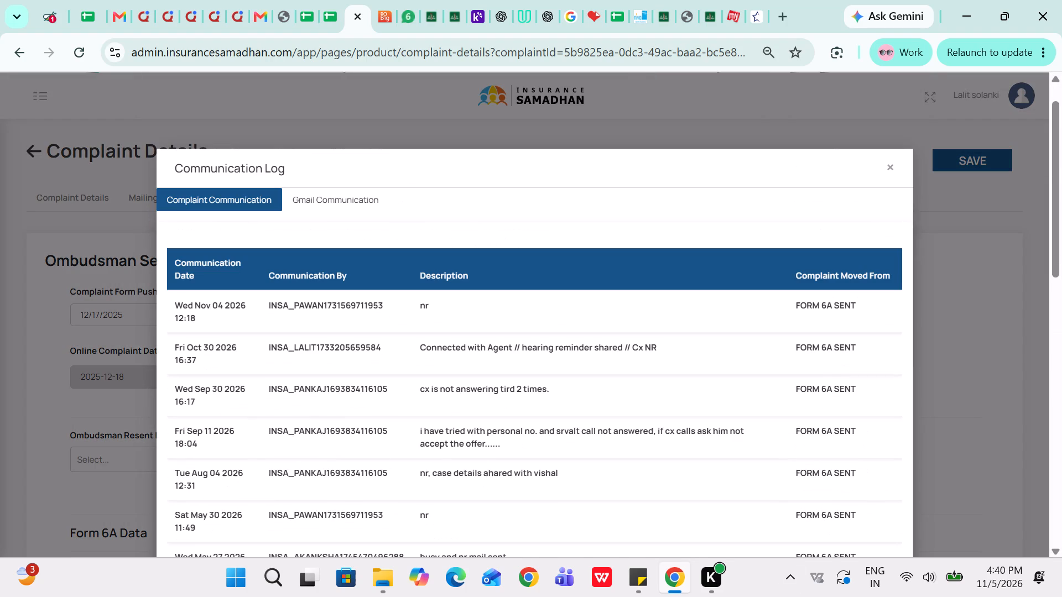
left_click_drag(692, 389, 368, 363)
left_click(606, 400)
left_click_drag(692, 388, 387, 392)
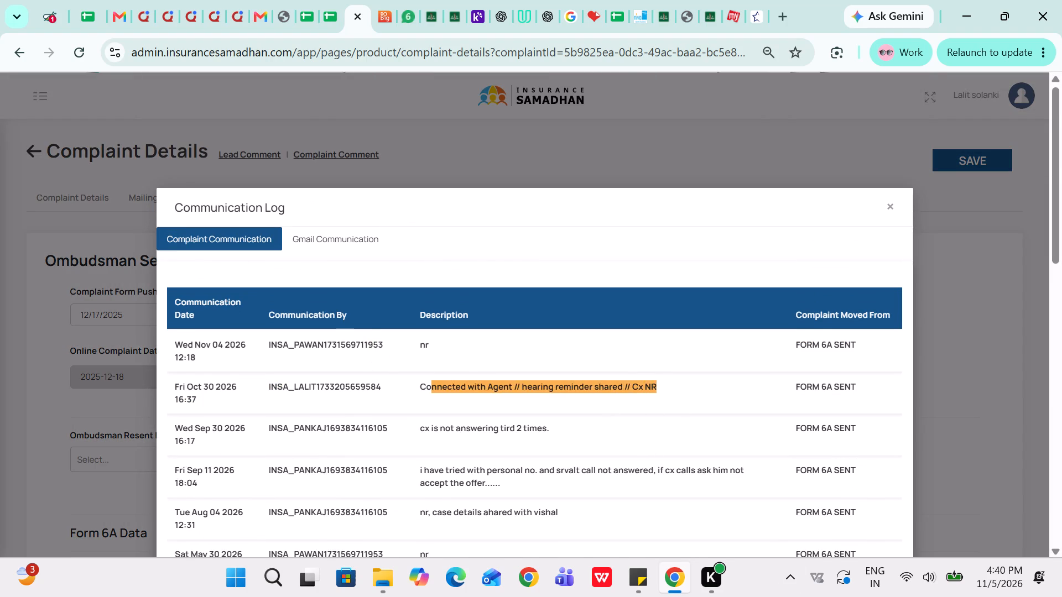
left_click_drag(387, 392, 377, 390)
left_click(688, 420)
left_click(511, 121)
Generate a single Hearing date Reminder Mail for row 50's complaint and send it to the Noida Ombudsman.
left_click(744, 198)
scroll(116, 157, "down", 6)
left_click(86, 337)
left_click(123, 386)
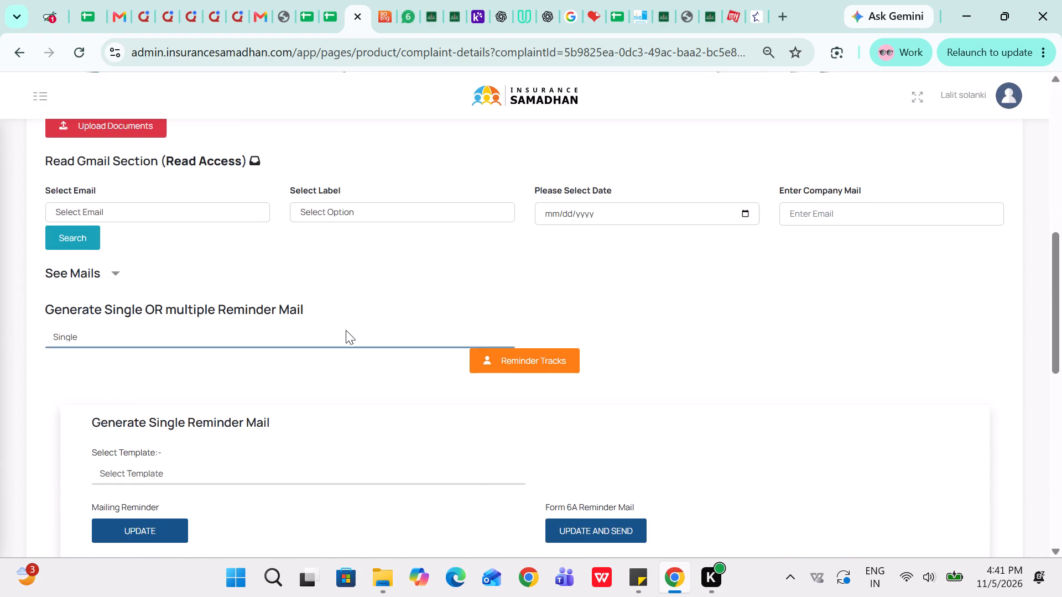
scroll(361, 329, "down", 3)
left_click(127, 344)
scroll(353, 333, "down", 5)
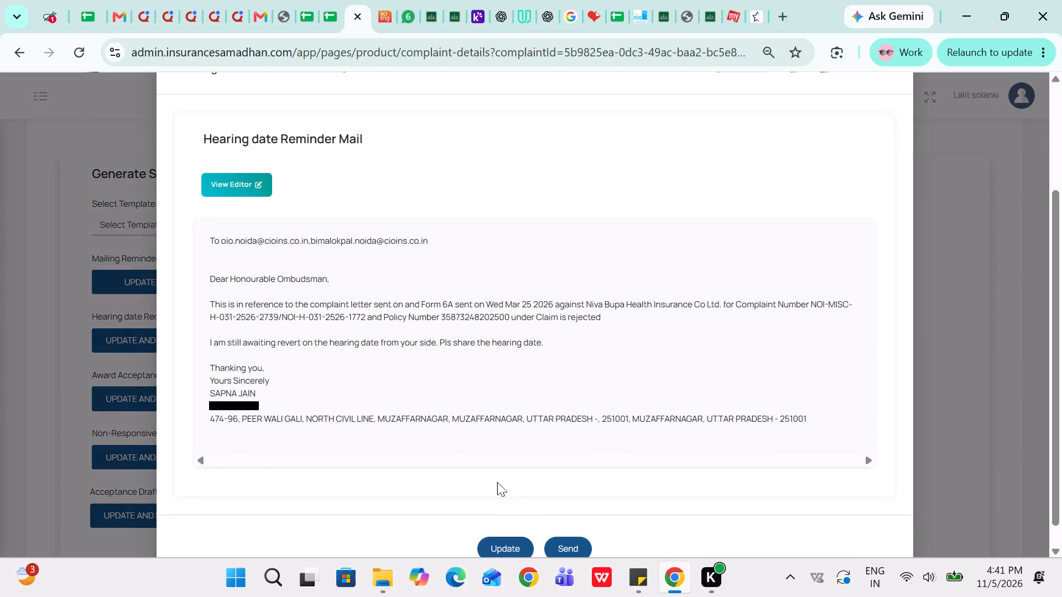
left_click(553, 543)
left_click(609, 163)
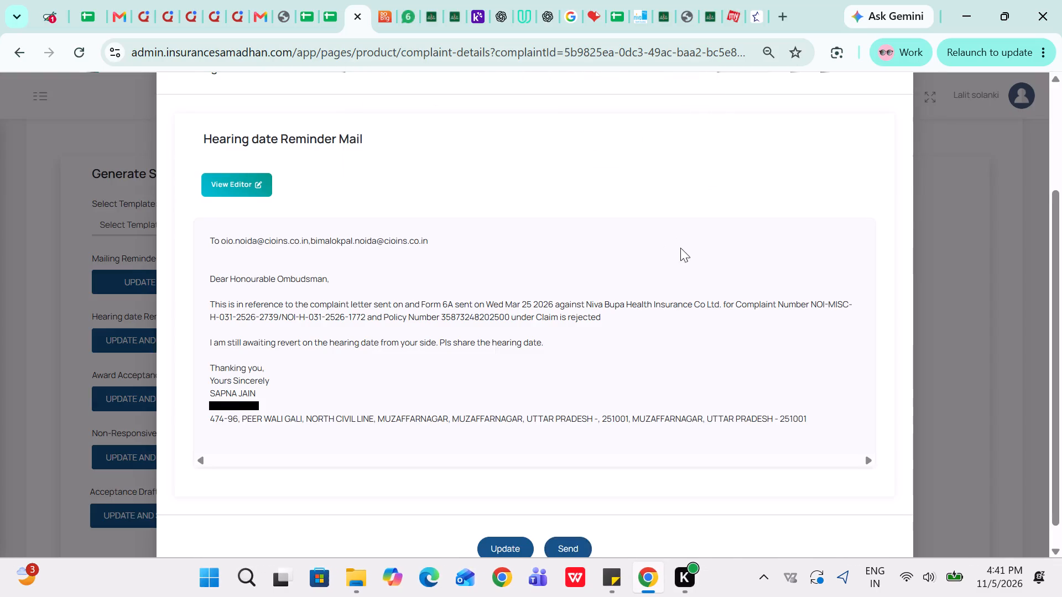
scroll(619, 332, "up", 5)
scroll(412, 323, "up", 18)
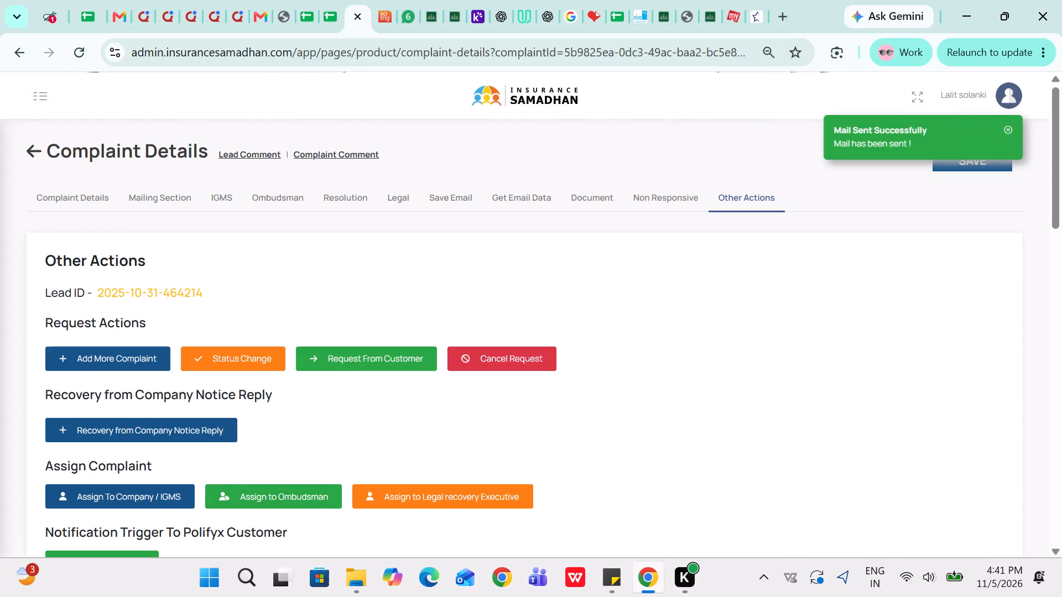
Add the comment "Hearing reminder shared." to the Communication Log of row 50's complaint.
left_click(55, 201)
left_click(321, 153)
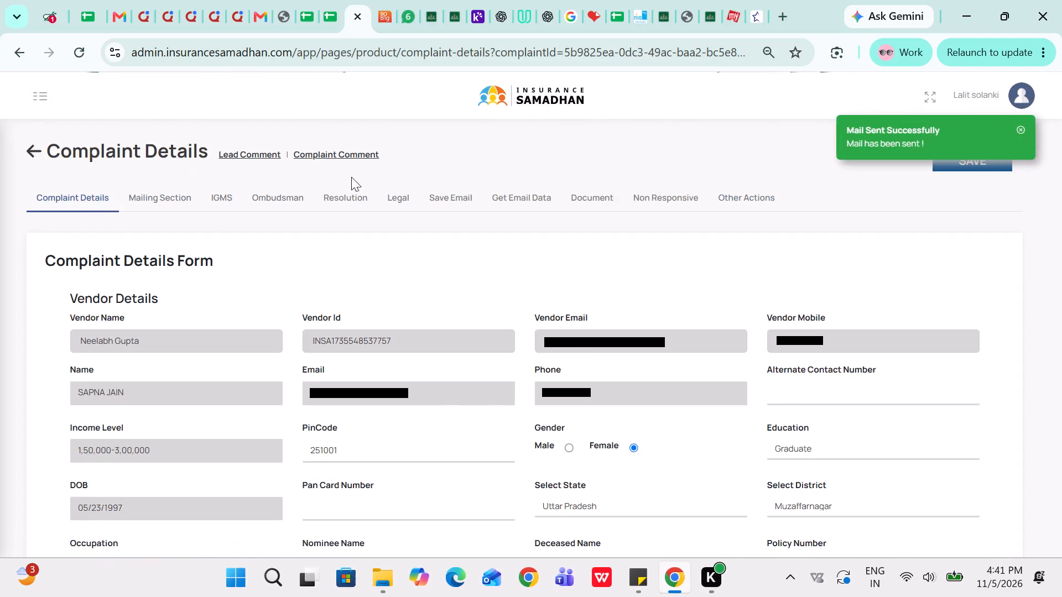
scroll(537, 367, "down", 6)
scroll(557, 408, "down", 4)
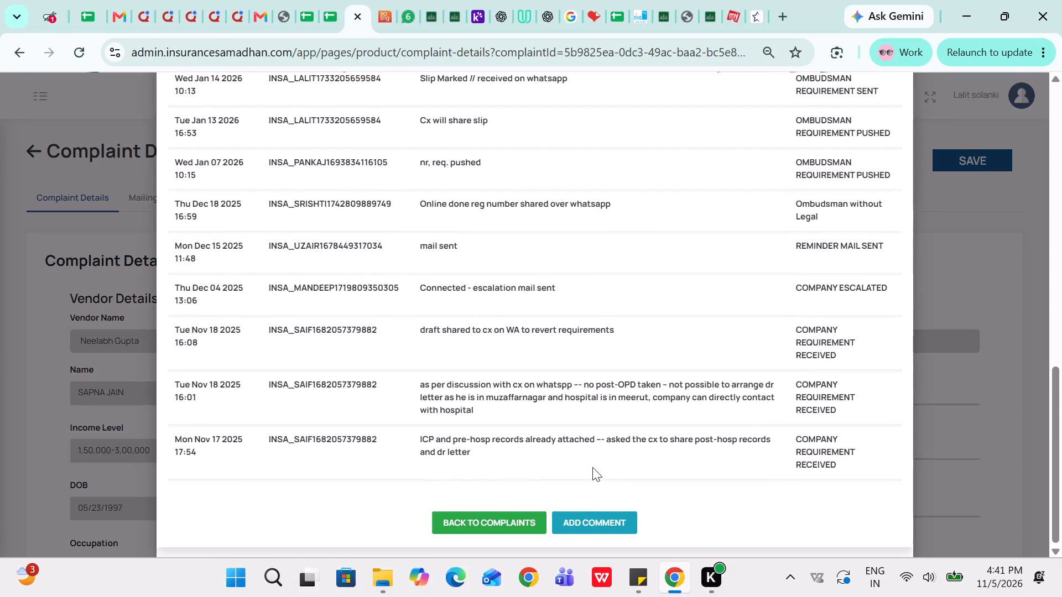
scroll(596, 485, "down", 5)
left_click(608, 531)
left_click(579, 389)
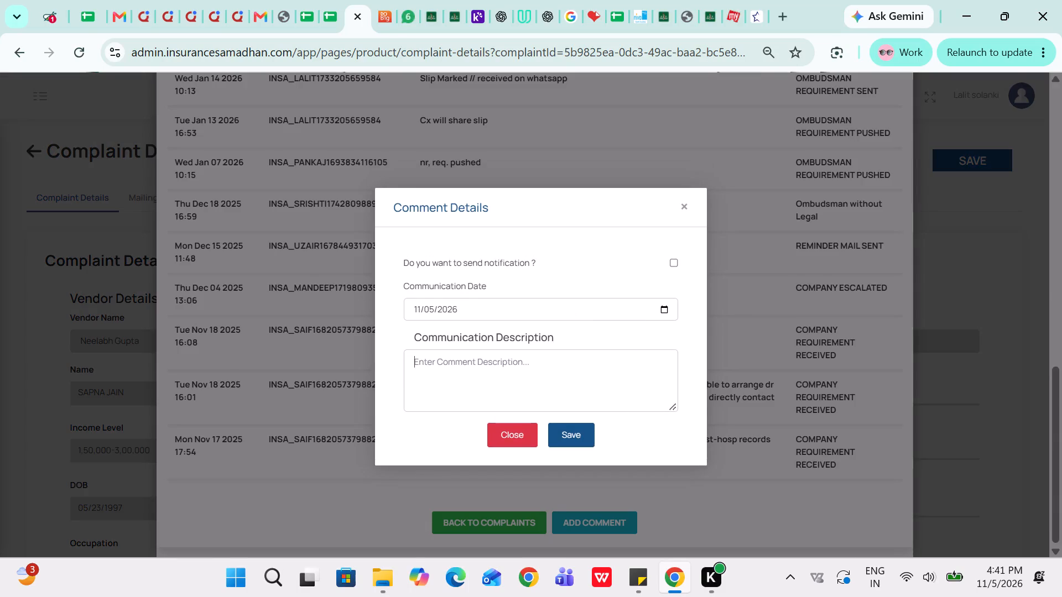
type("He")
key("BackSpace")
key("a")
key("BackSpace")
type("earin")
key("space")
key("BackSpace")
type("g reminder shared.")
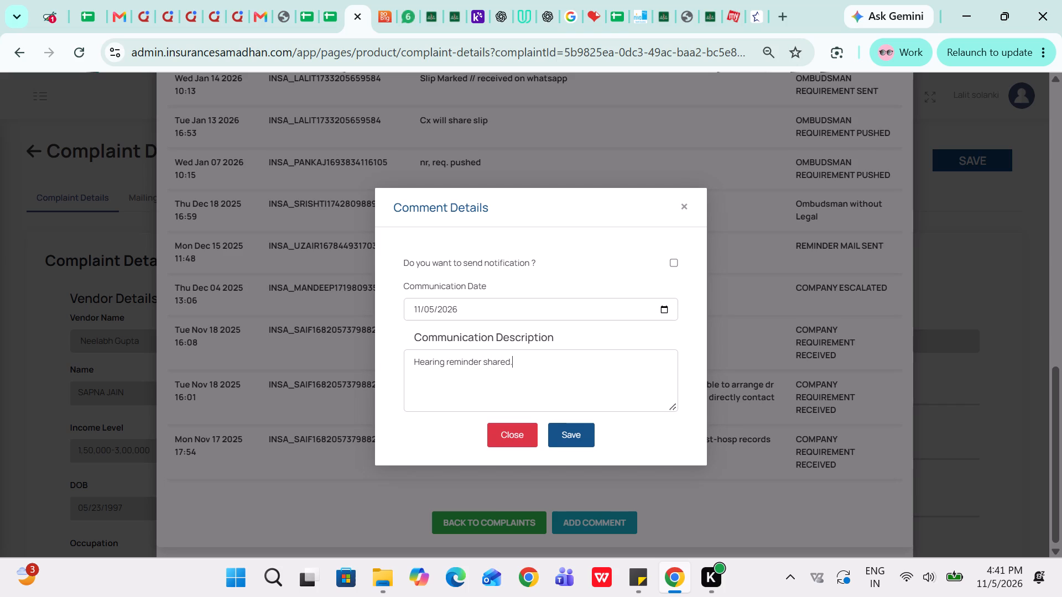
left_click(585, 434)
Record "Connected" in column I of row 50 in the missed call sheet.
left_click(326, 0)
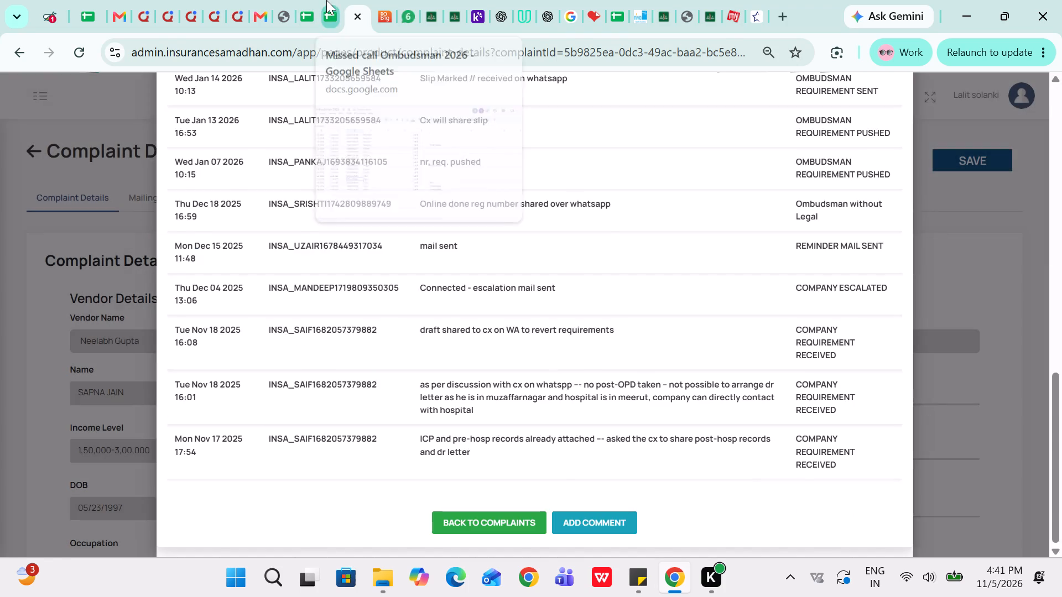
key("Right")
key("Right")
key("Right")
key("Right")
key("Right")
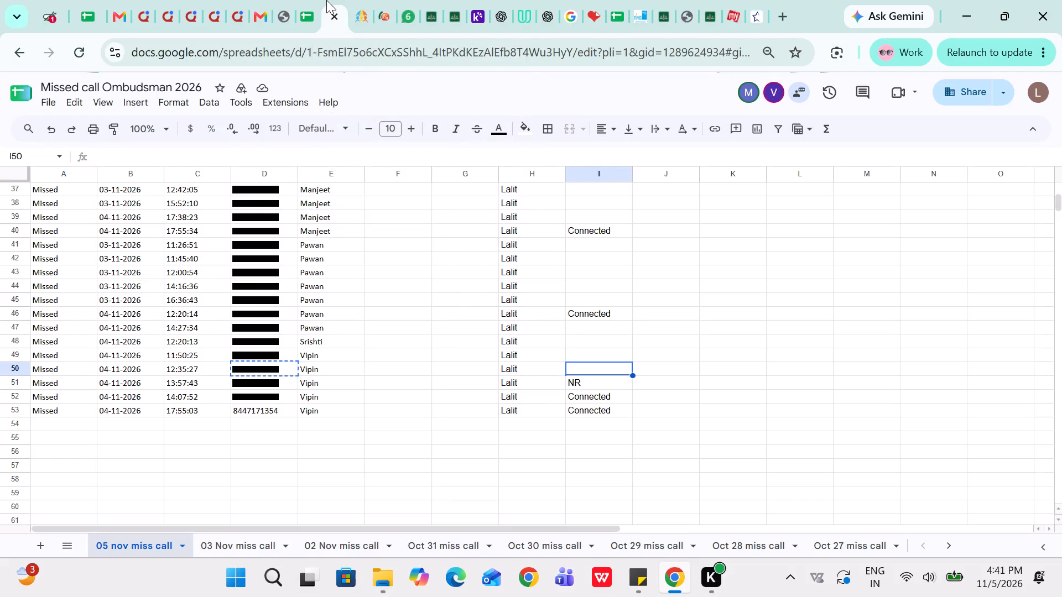
type("Connected")
key("Up")
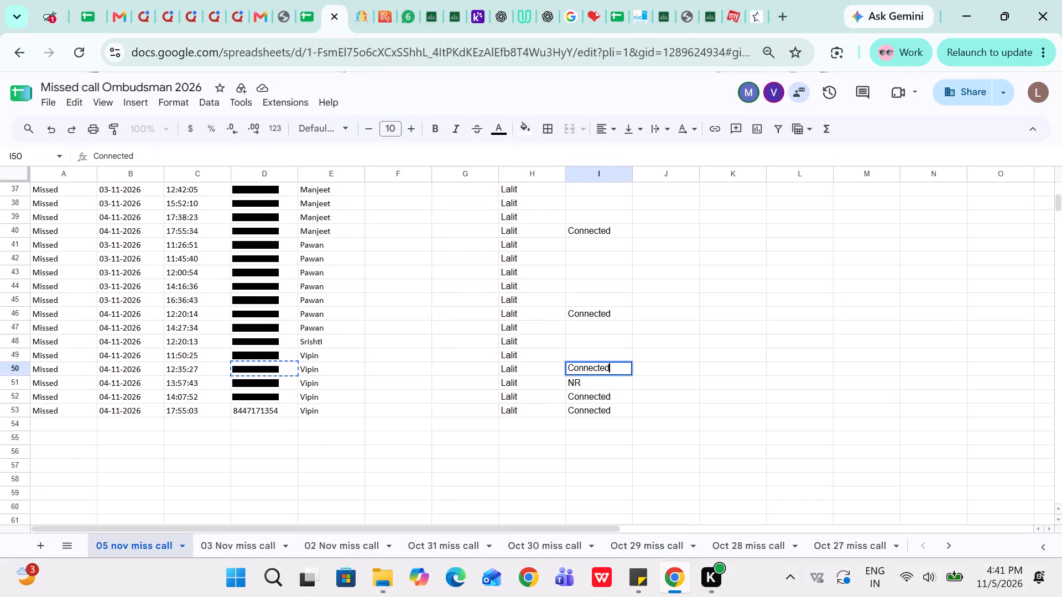
Look up row 49's phone number in All Complaints and expand the matching complaint's actions.
key("Left")
key("Left")
key("Left")
key("Left")
key("Left")
key("ctrl+c")
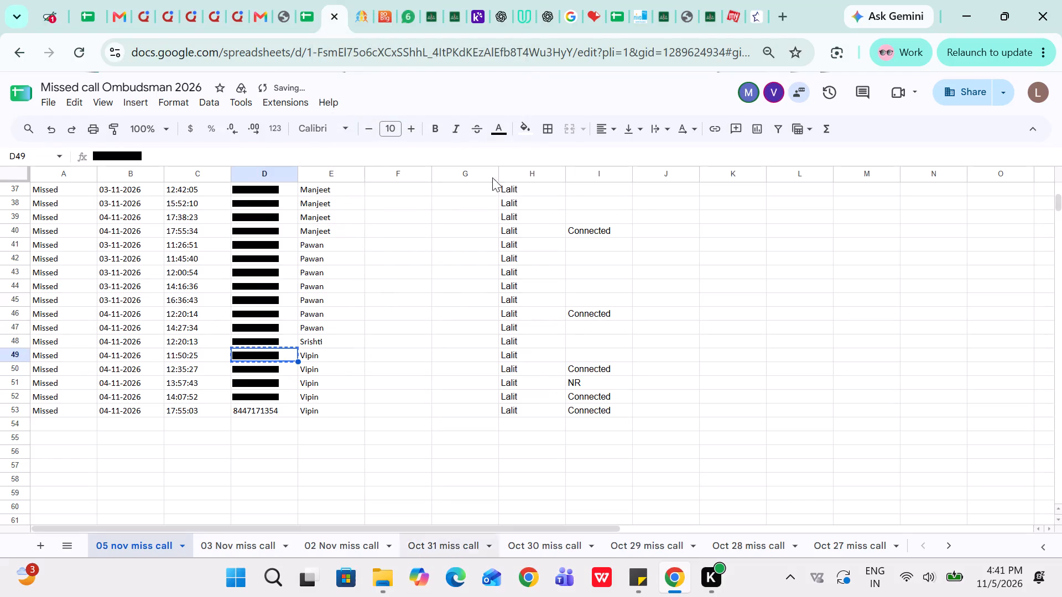
left_click(373, 0)
scroll(209, 128, "up", 6)
left_click(51, 207)
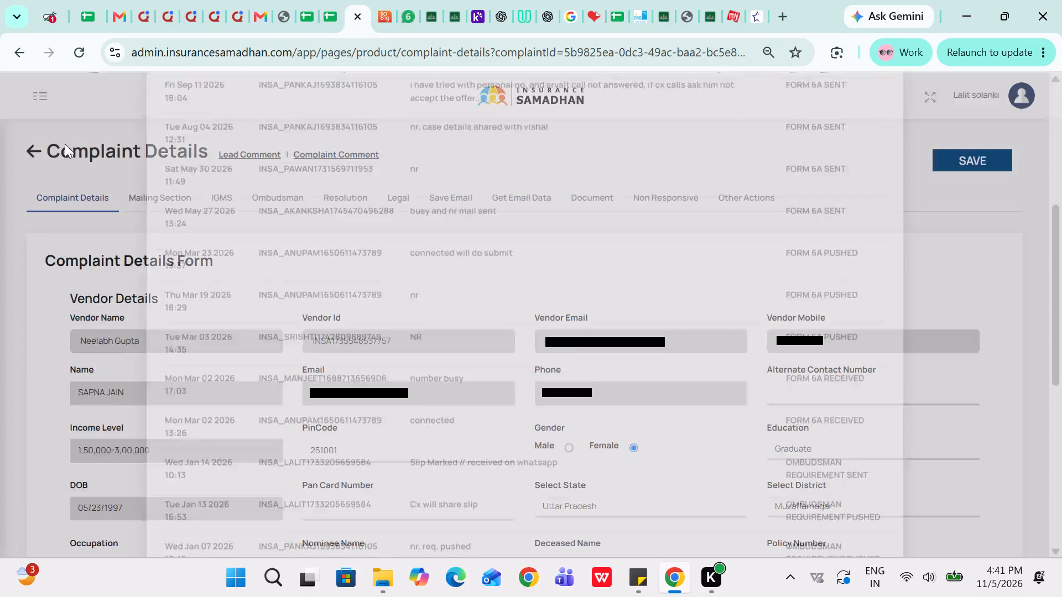
left_click(34, 144)
left_click_drag(109, 228, 0, 285)
key("ctrl+v")
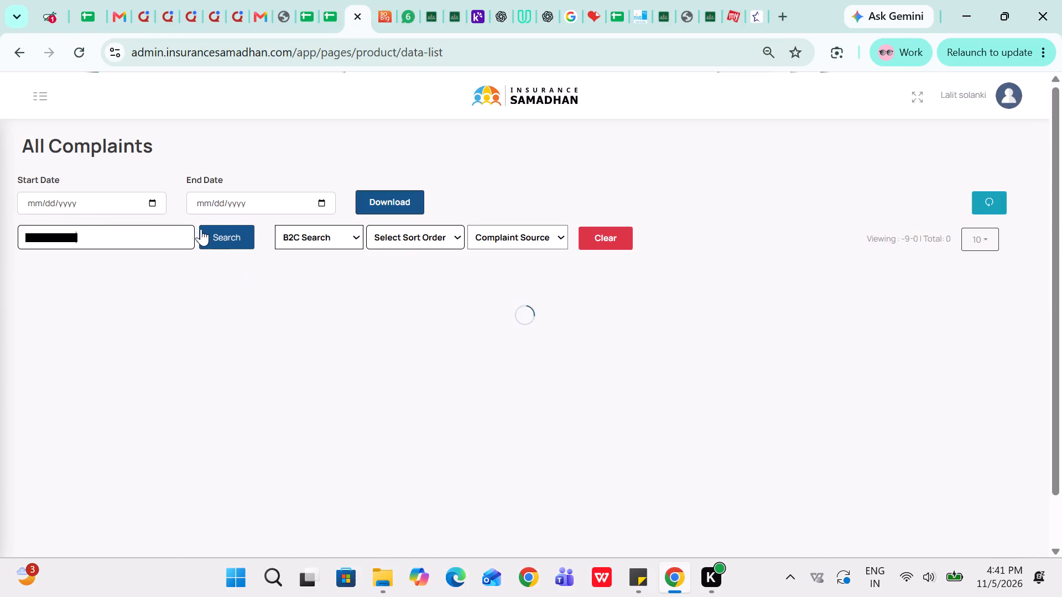
left_click(201, 229)
left_click(544, 428)
left_click(721, 332)
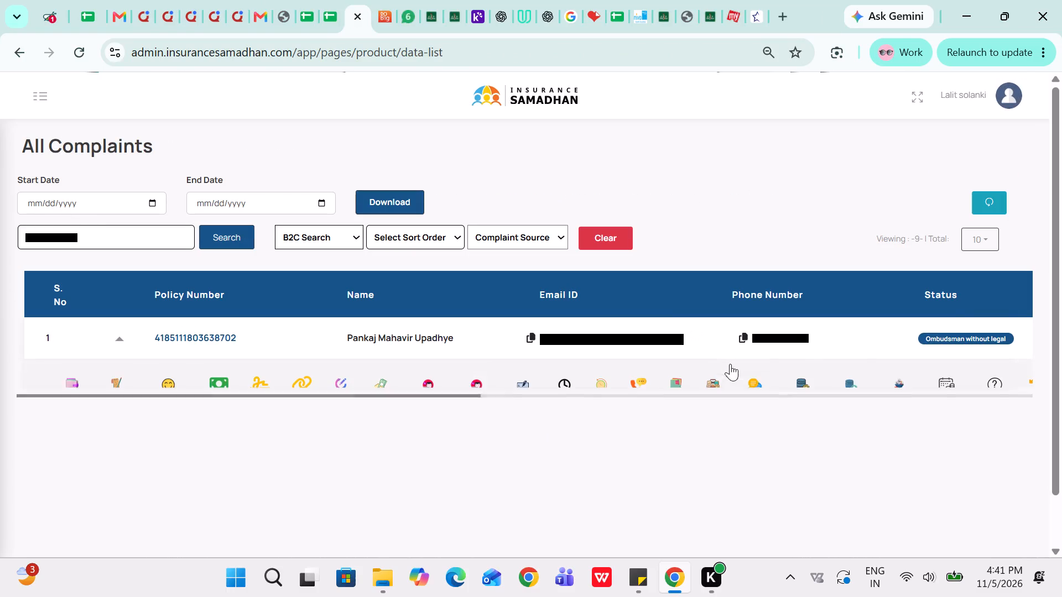
Review the Communication Log and the dated status history of row 49's complaint.
left_click(751, 382)
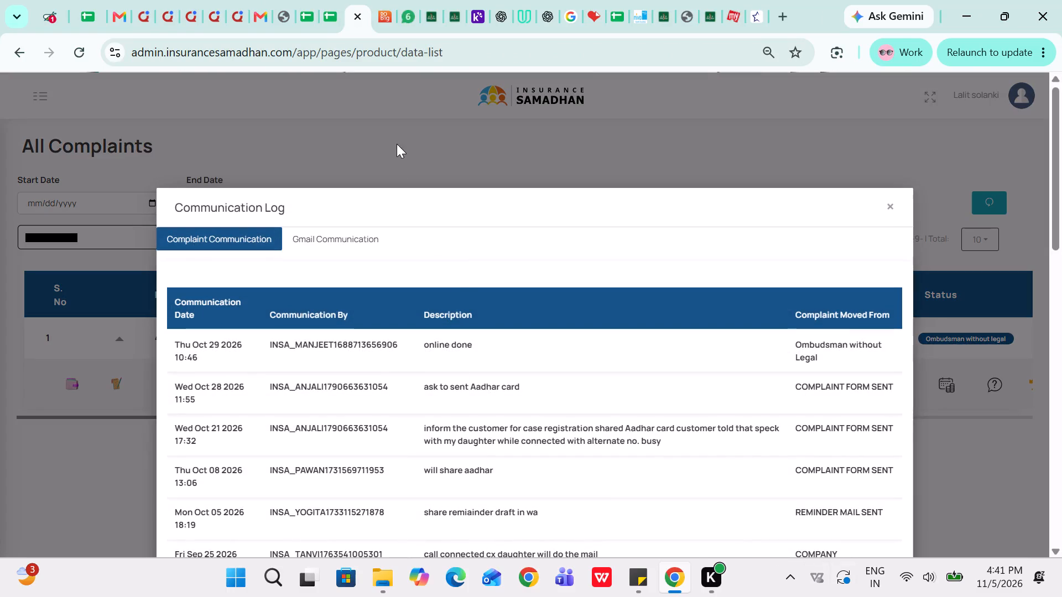
left_click(397, 144)
left_click(605, 385)
scroll(657, 412, "down", 6)
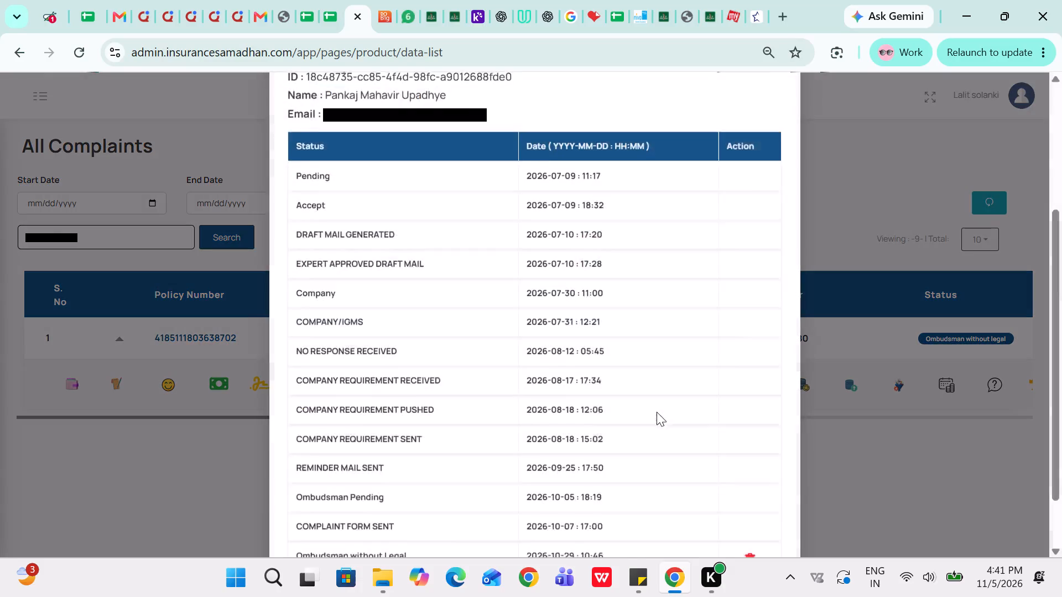
scroll(657, 412, "down", 9)
left_click(890, 439)
Copy the phone number from row 49's complaint and call it with the Smartflo dialer.
left_click(742, 337)
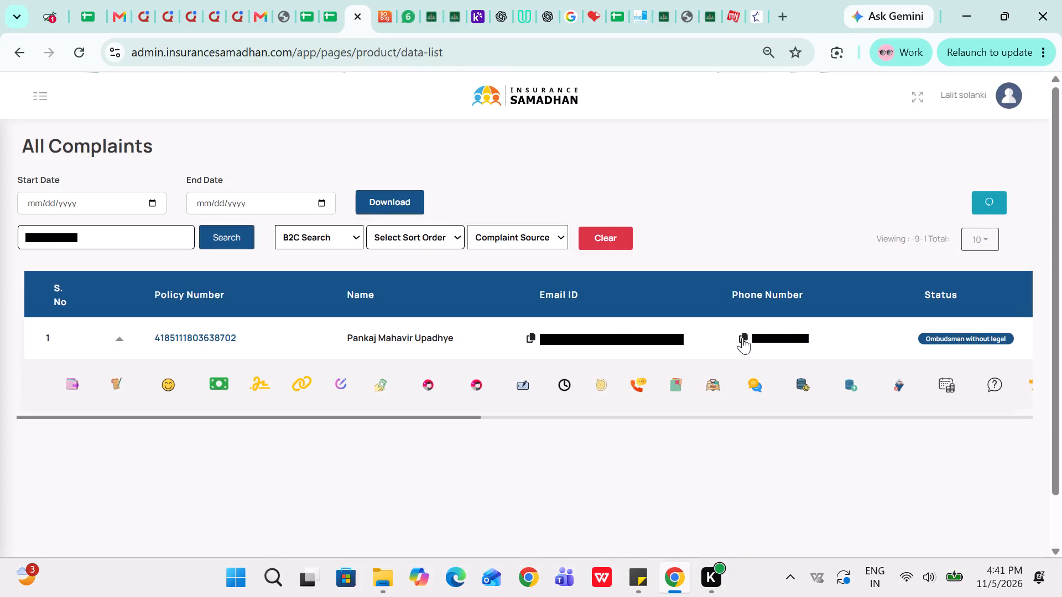
left_click(384, 0)
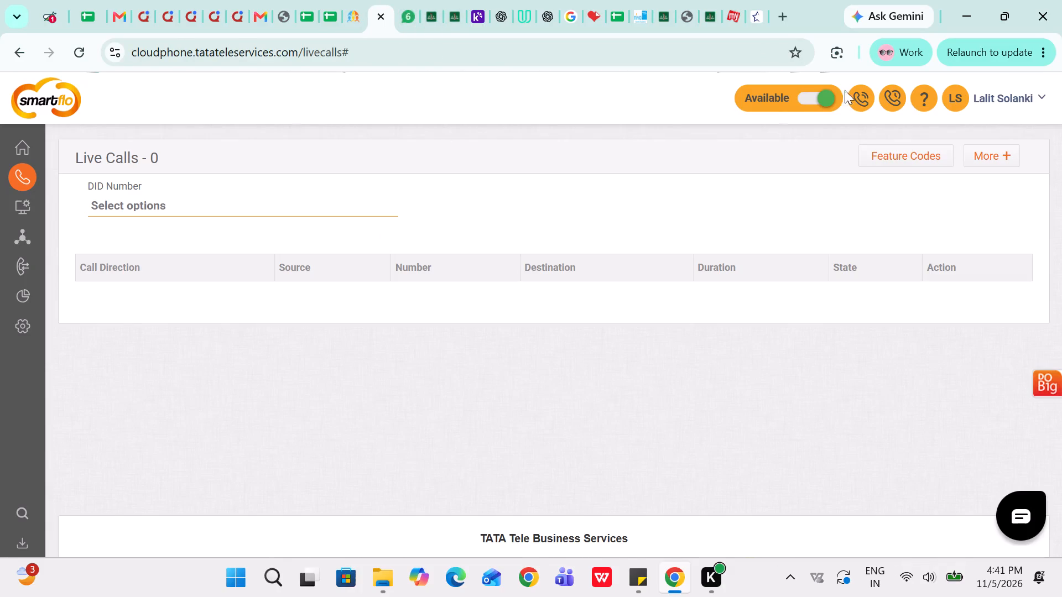
left_click(862, 91)
left_click(479, 171)
left_click(487, 180)
key("ctrl+v")
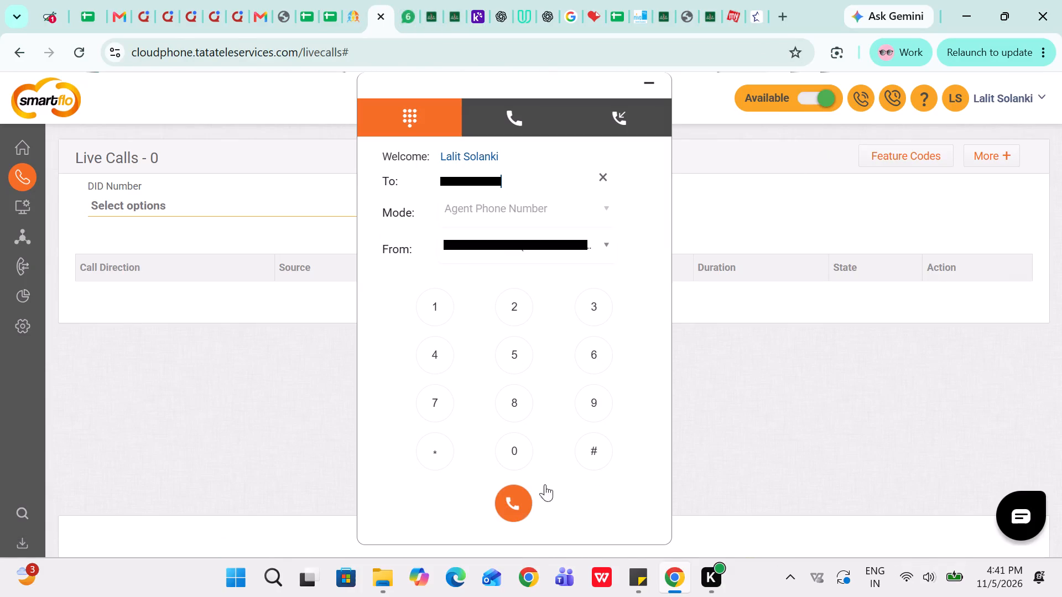
left_click(519, 499)
left_click(969, 154)
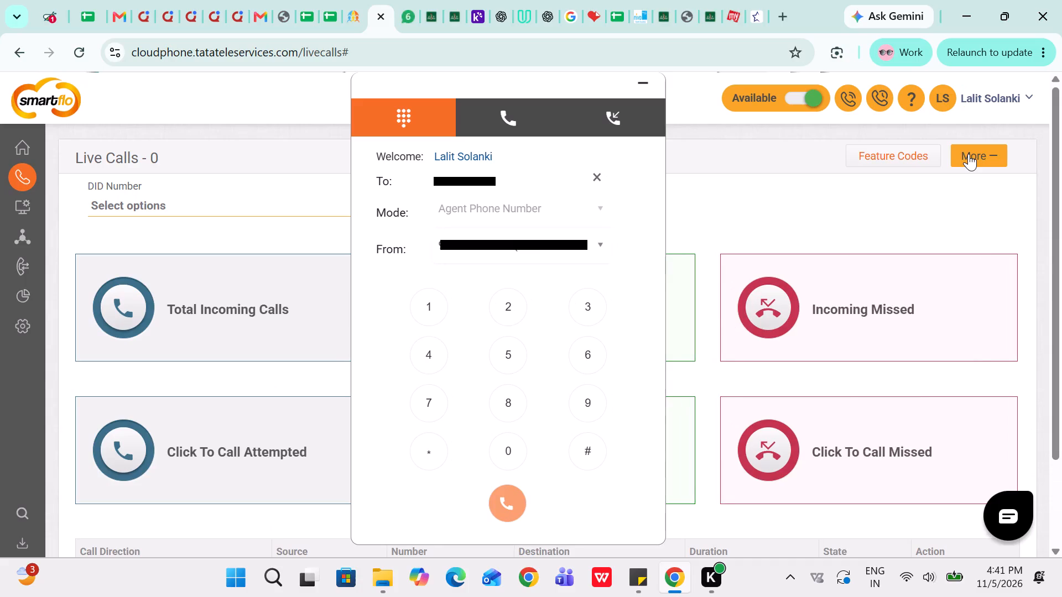
left_click(969, 154)
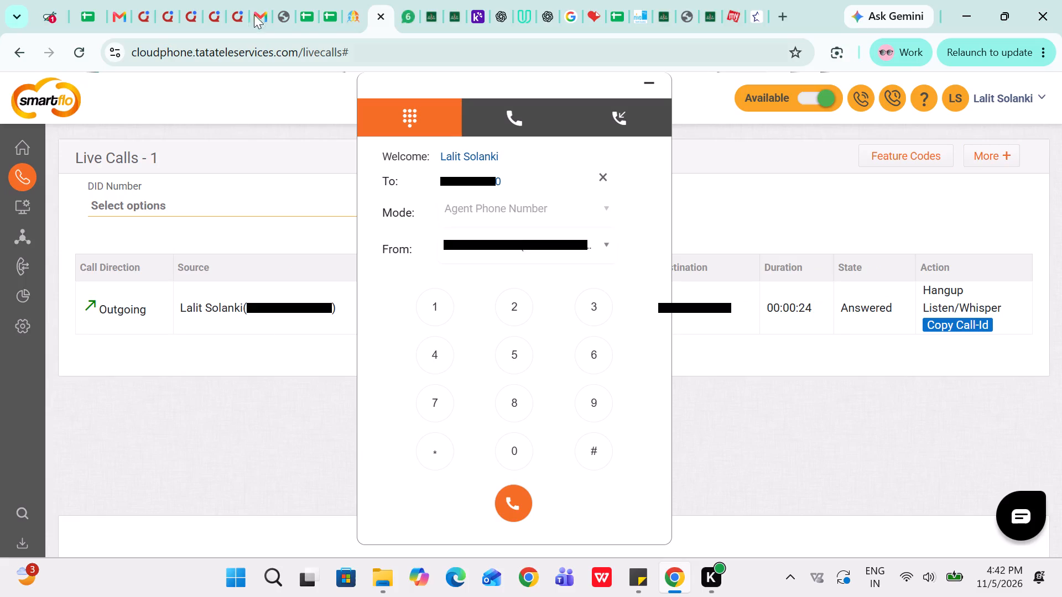
Recheck the latest entry in the Communication Log of row 49's complaint.
left_click(360, 0)
left_click(560, 449)
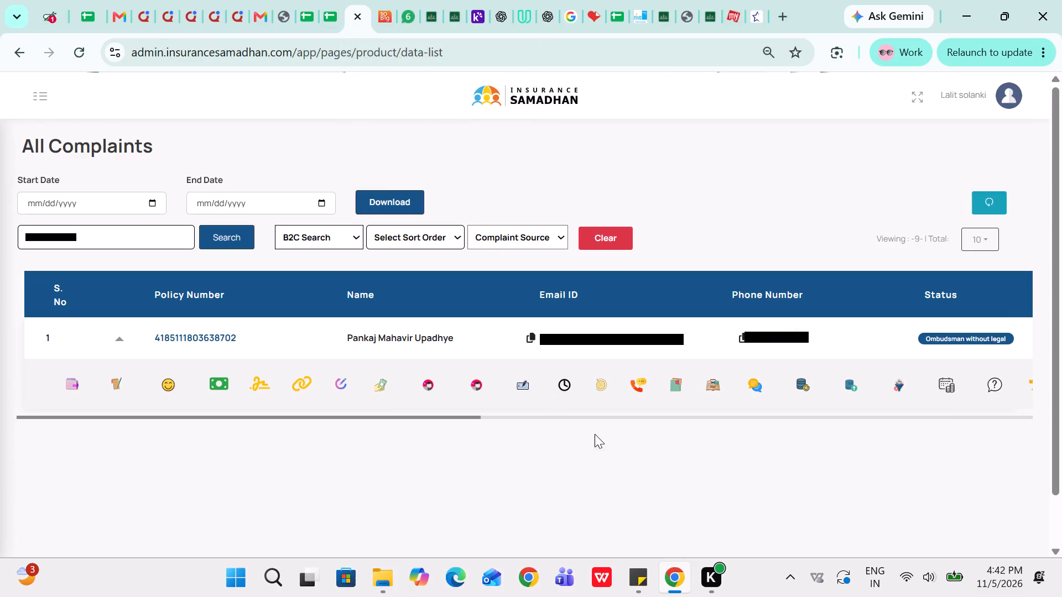
left_click(706, 326)
left_click(731, 327)
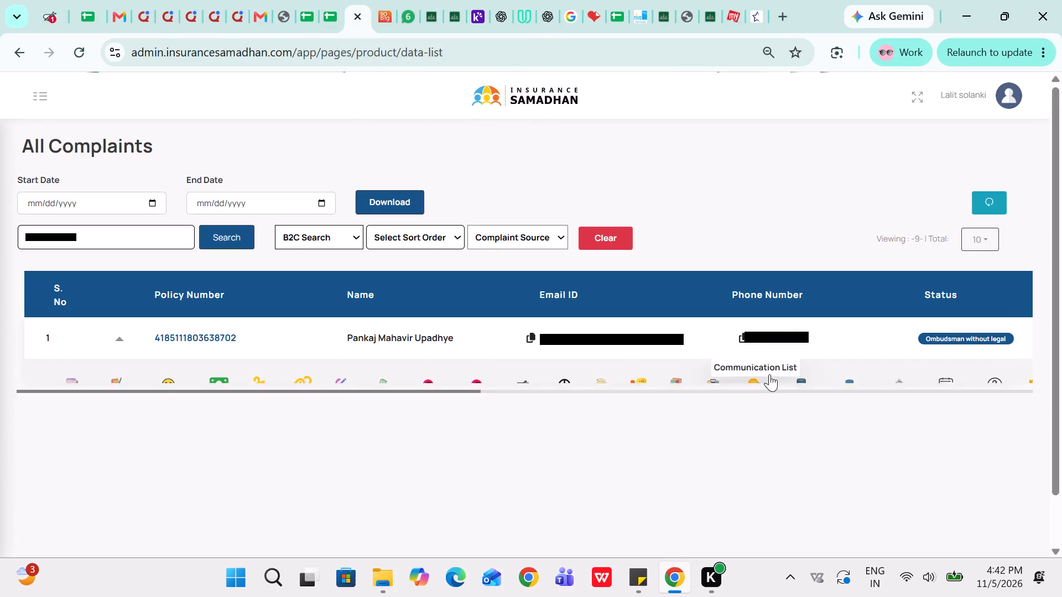
left_click(761, 383)
left_click_drag(574, 355, 294, 355)
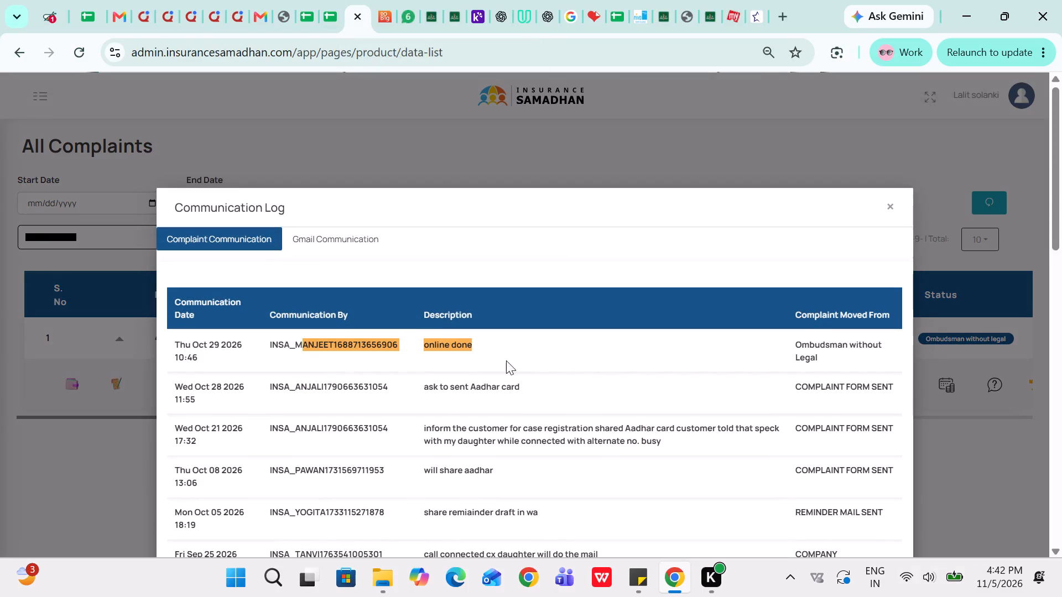
left_click(527, 363)
left_click(433, 140)
Open row 49's complaint record and check the Complaint Reference Number in its Ombudsman section.
left_click(200, 323)
left_click(226, 331)
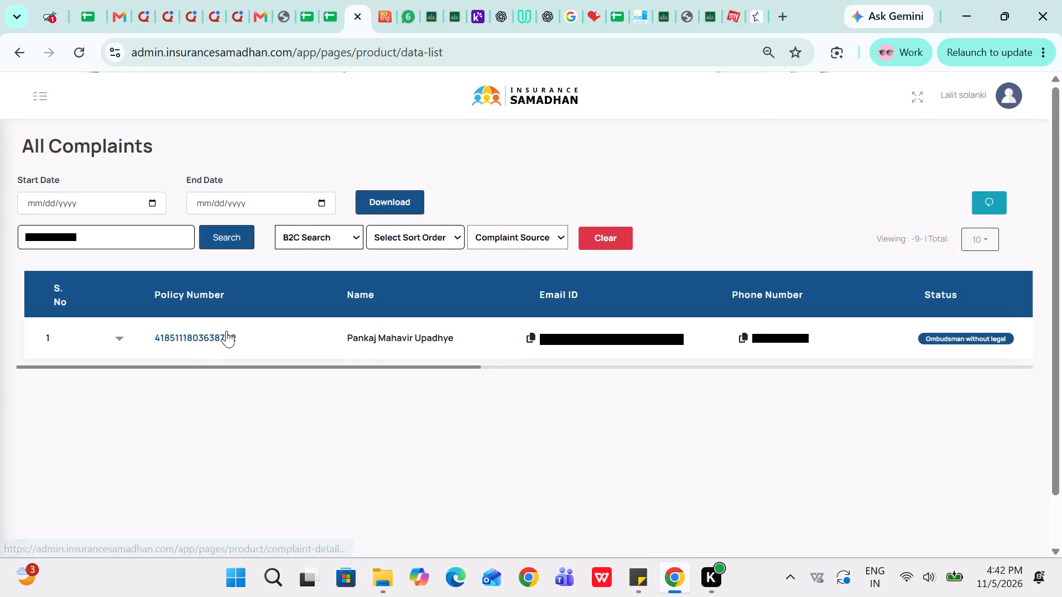
left_click(284, 193)
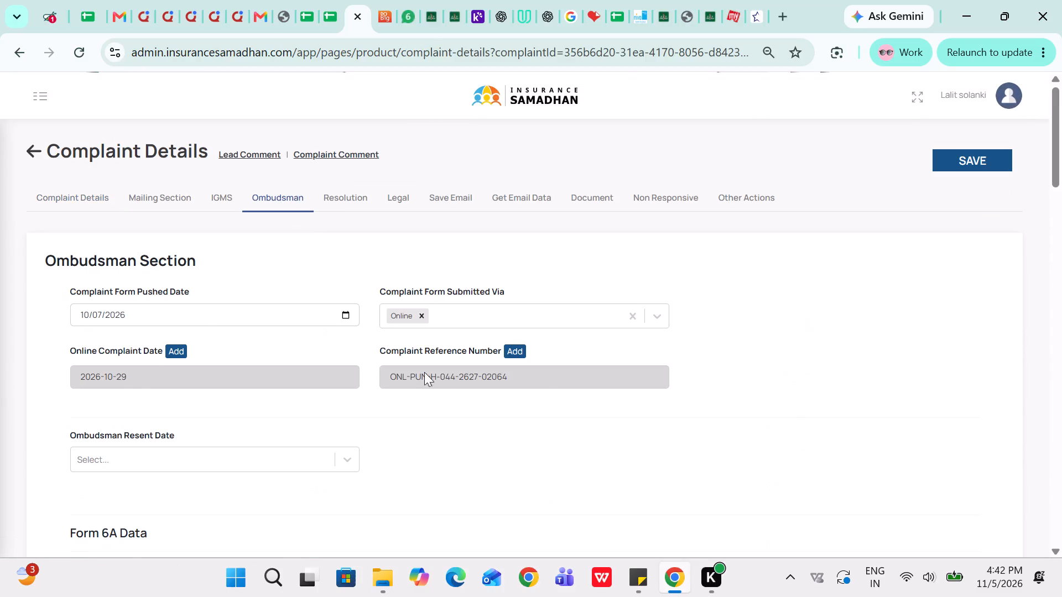
left_click_drag(538, 377, 129, 377)
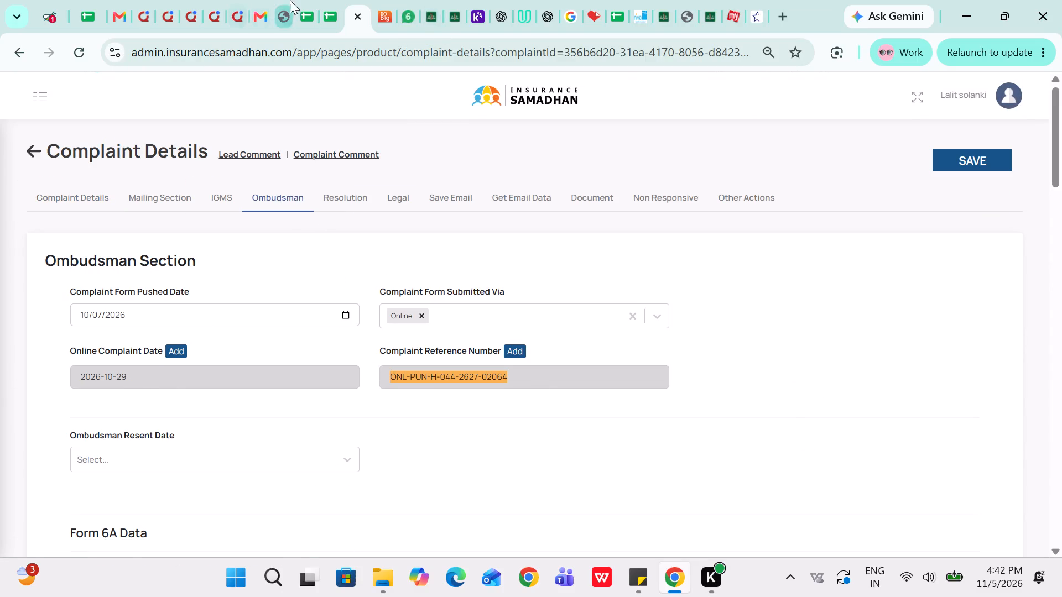
Record the call outcome for row 49 as Connected in column I of the 05 nov missed call sheet.
left_click(350, 0)
left_click(329, 0)
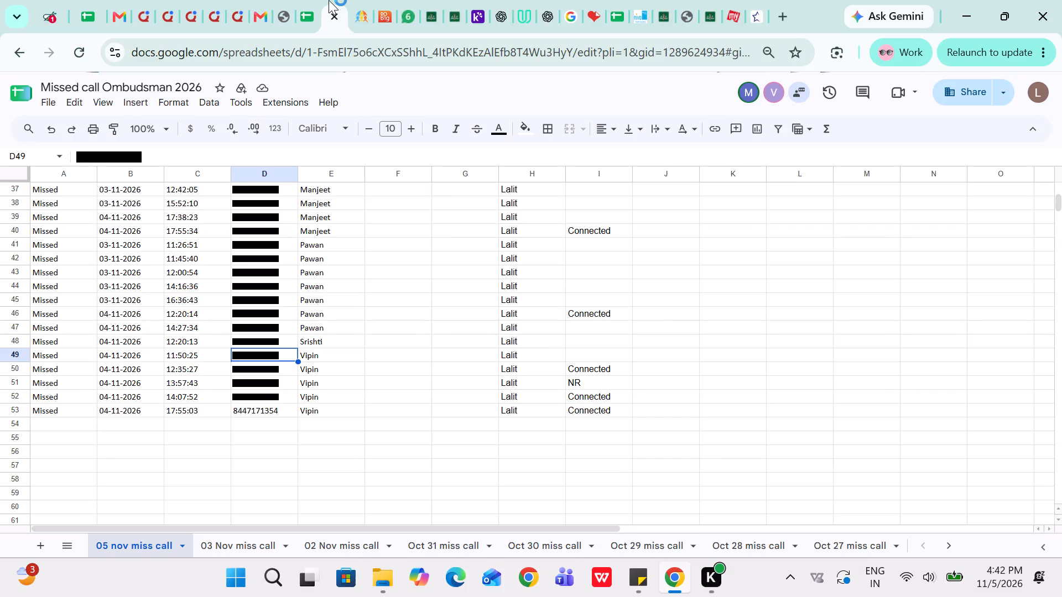
key("Right")
key("Right")
key("Right")
key("Right")
key("Right")
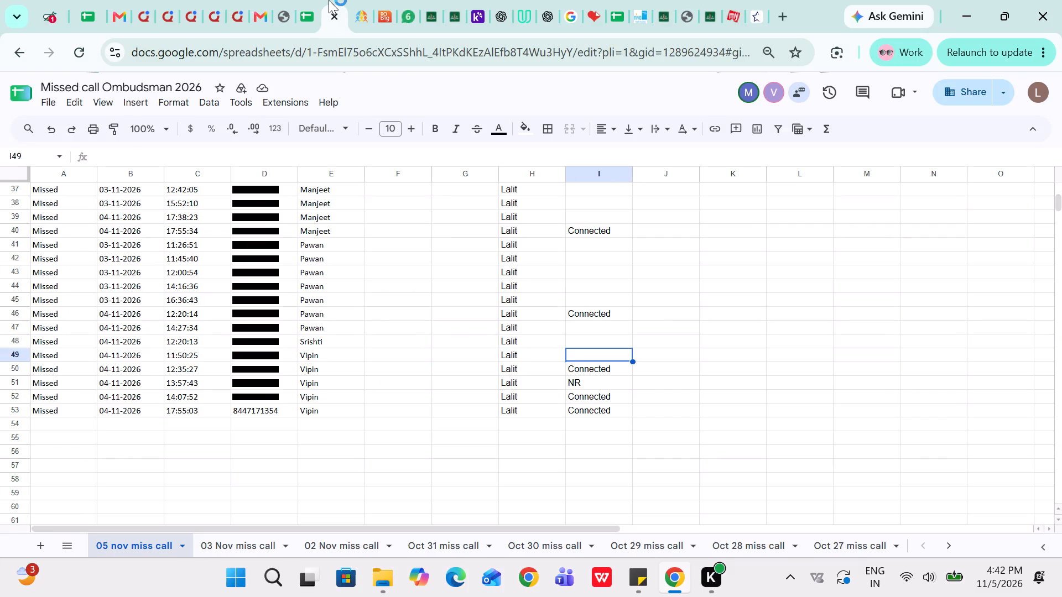
type("Connected")
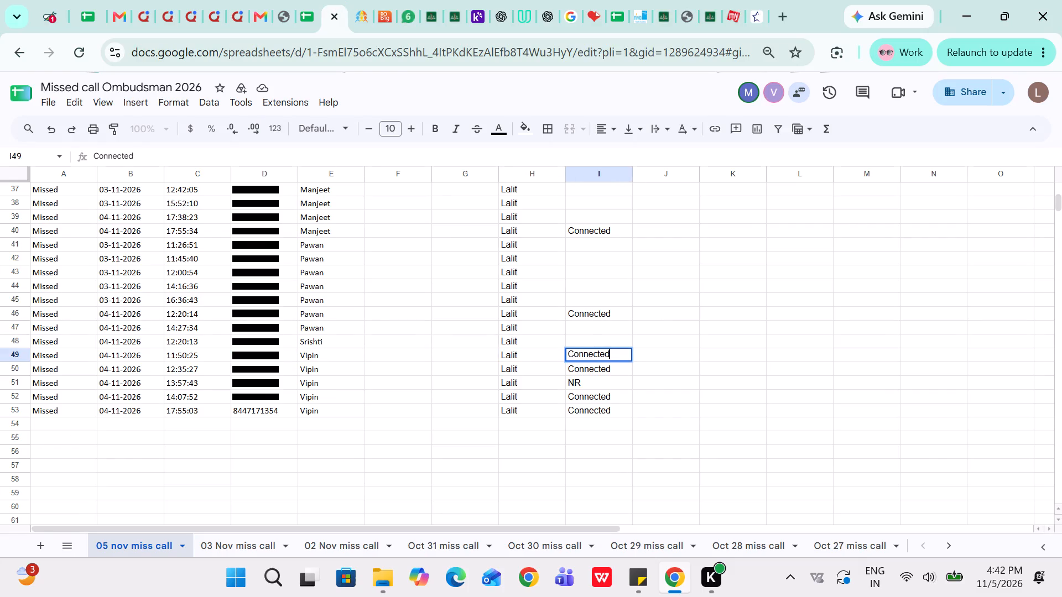
key("Up")
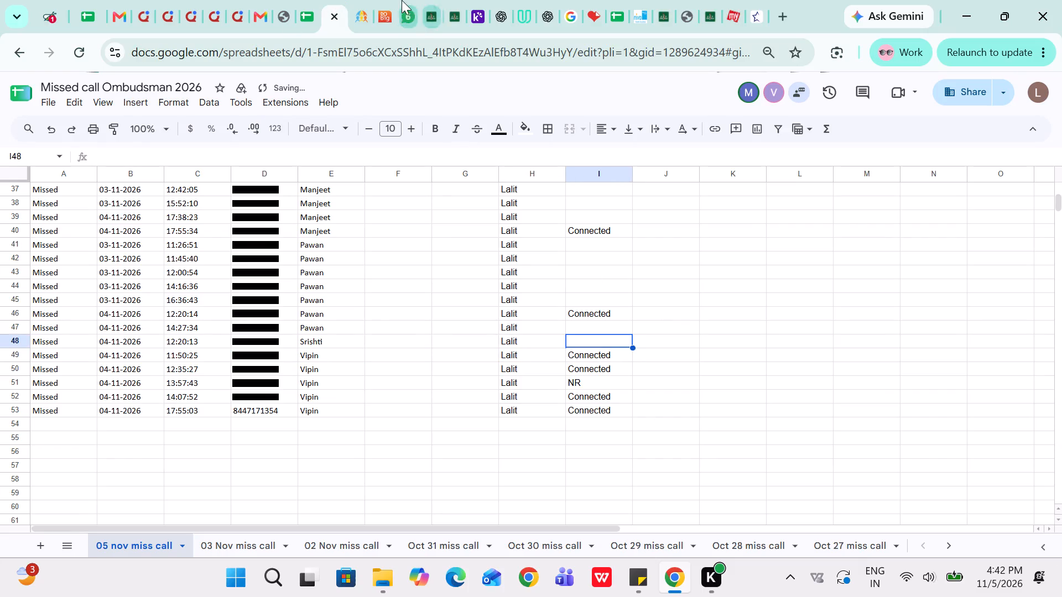
Return to row 49's complaint record and open its Complaint Details section.
left_click(367, 0)
left_click(86, 202)
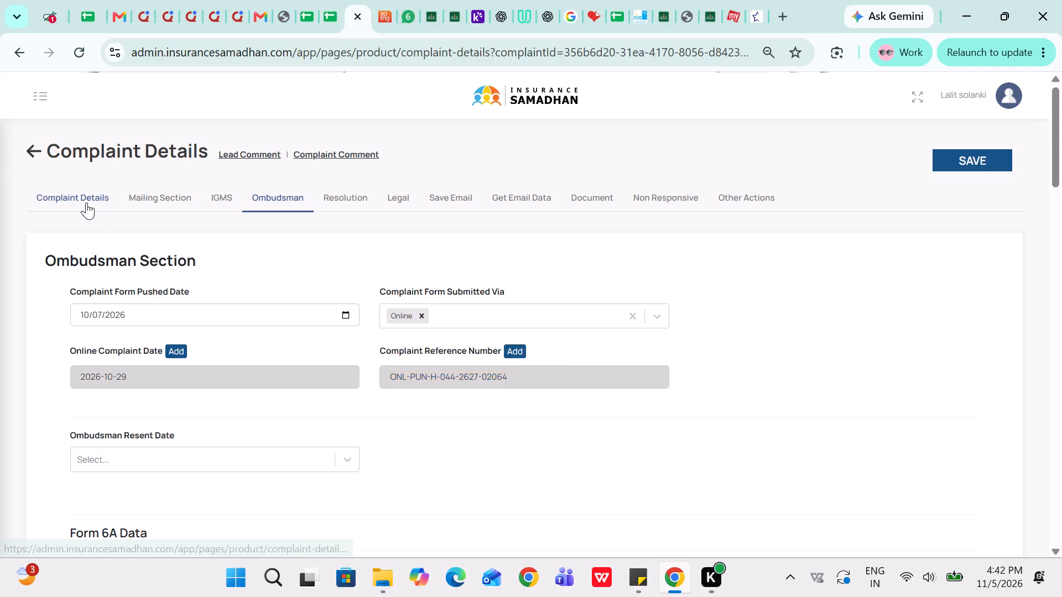
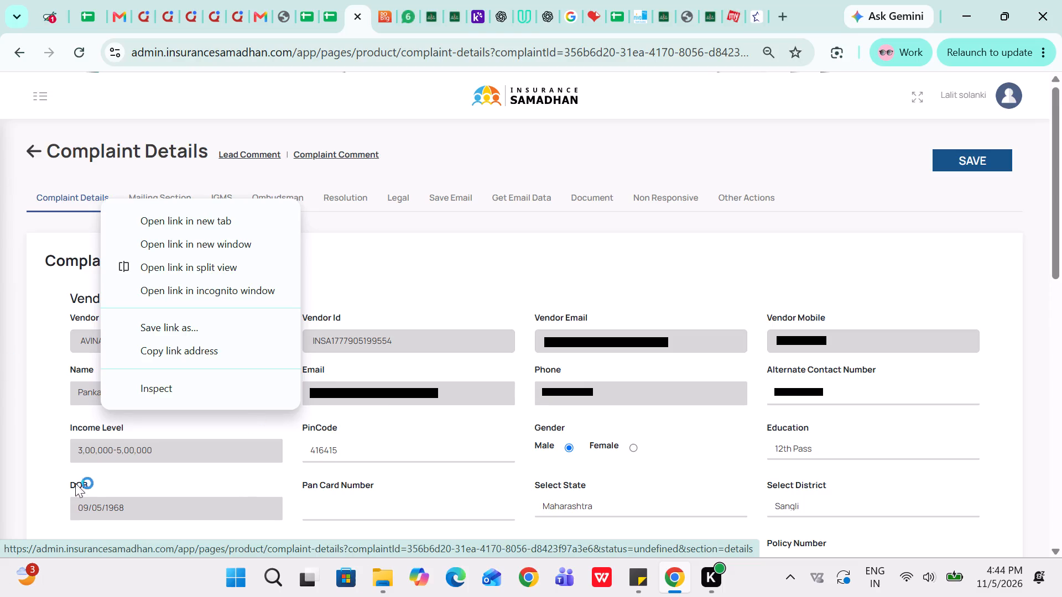
Add a complaint comment reading "wait for response" to row 49's Communication Log, save it, and leave the complaint record.
left_click(40, 400)
left_click(351, 150)
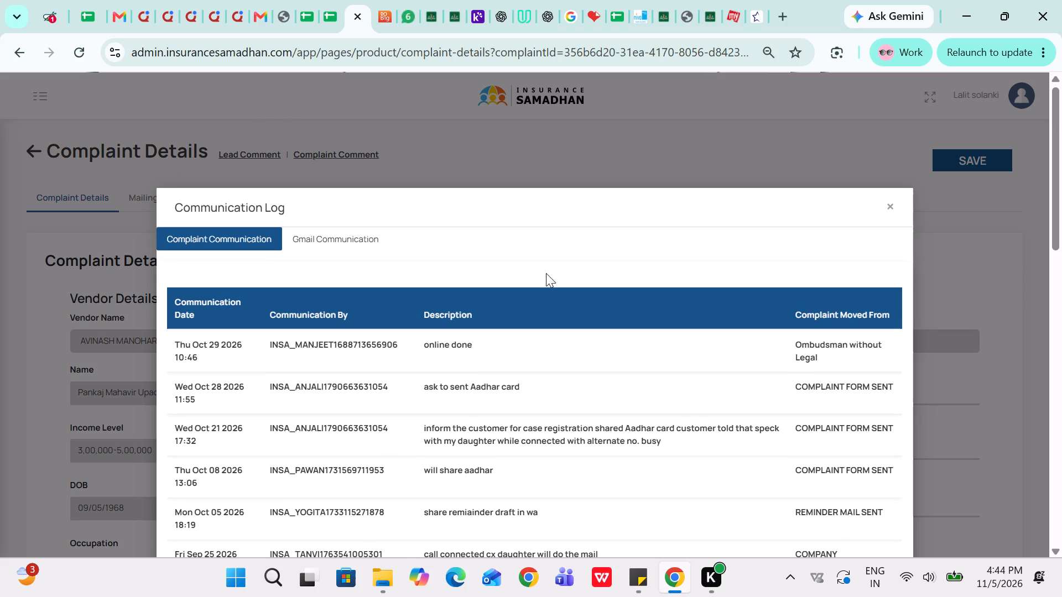
scroll(519, 467, "down", 15)
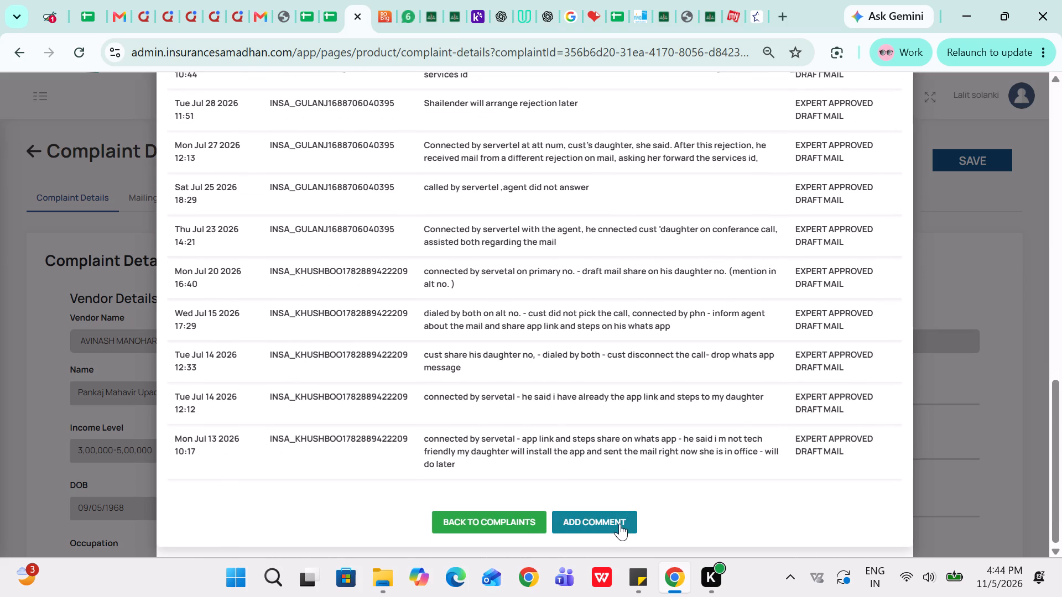
left_click(619, 523)
left_click(582, 402)
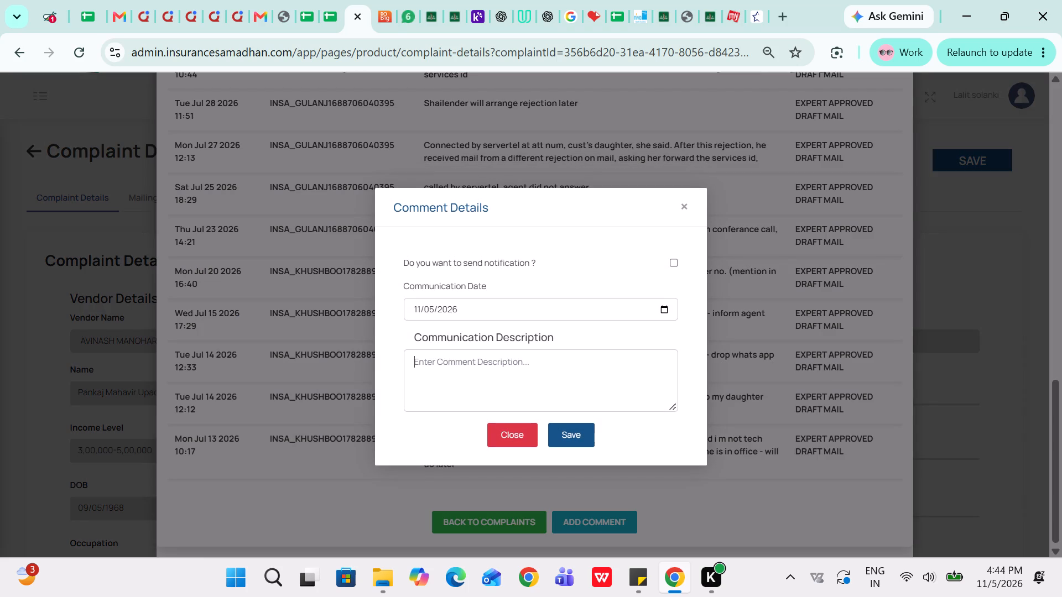
type("6a reminder shared.")
left_click_drag(530, 369, 168, 377)
type("wait for resposne.")
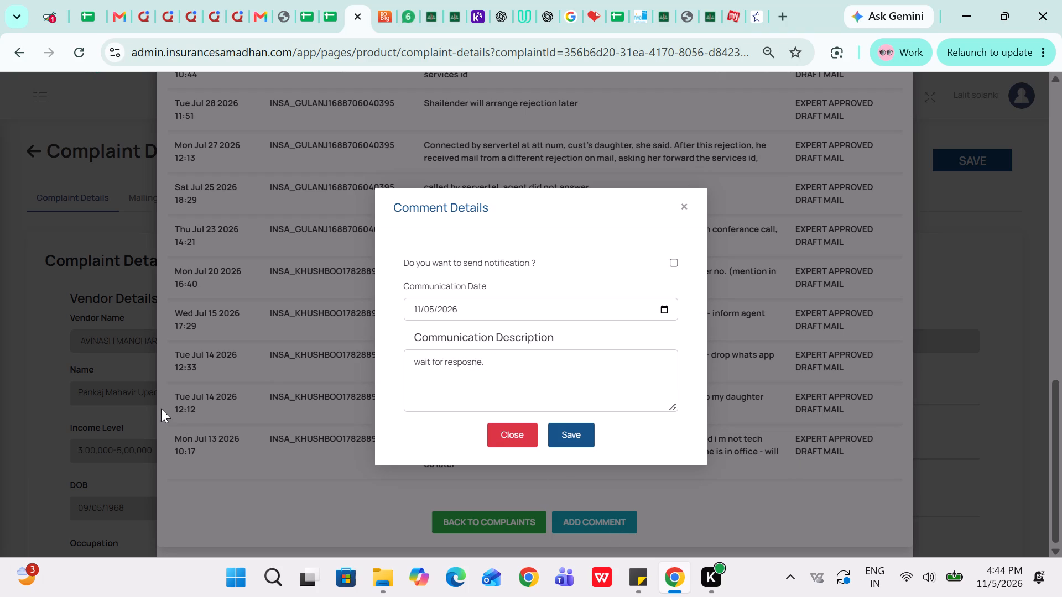
key("BackSpace")
key("BackSpace")
key("BackSpace")
key("BackSpace")
type("nse")
left_click(553, 435)
left_click(179, 369)
left_click(93, 349)
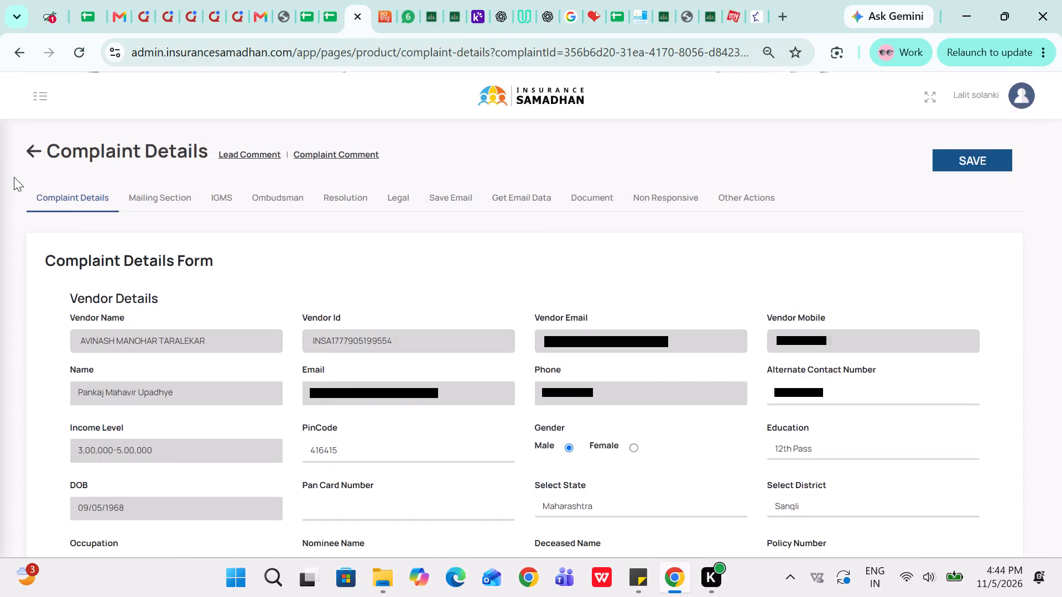
left_click(38, 149)
Return to the 05 nov miss call sheet and go to the missed call details in row 48.
left_click(327, 0)
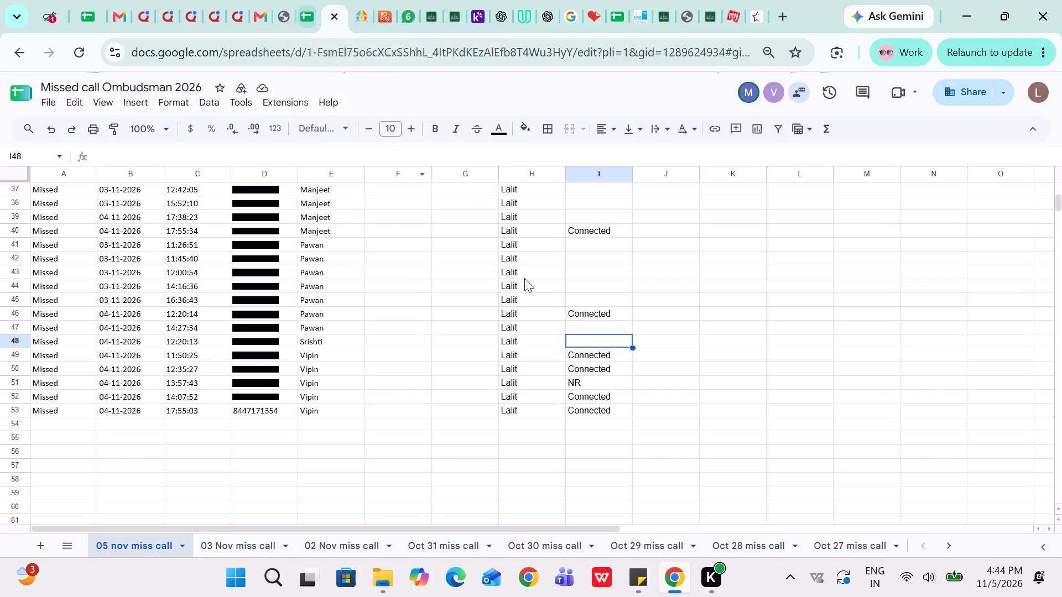
key("Left")
key("Left")
key("Left")
key("Left")
key("Left")
key("Left")
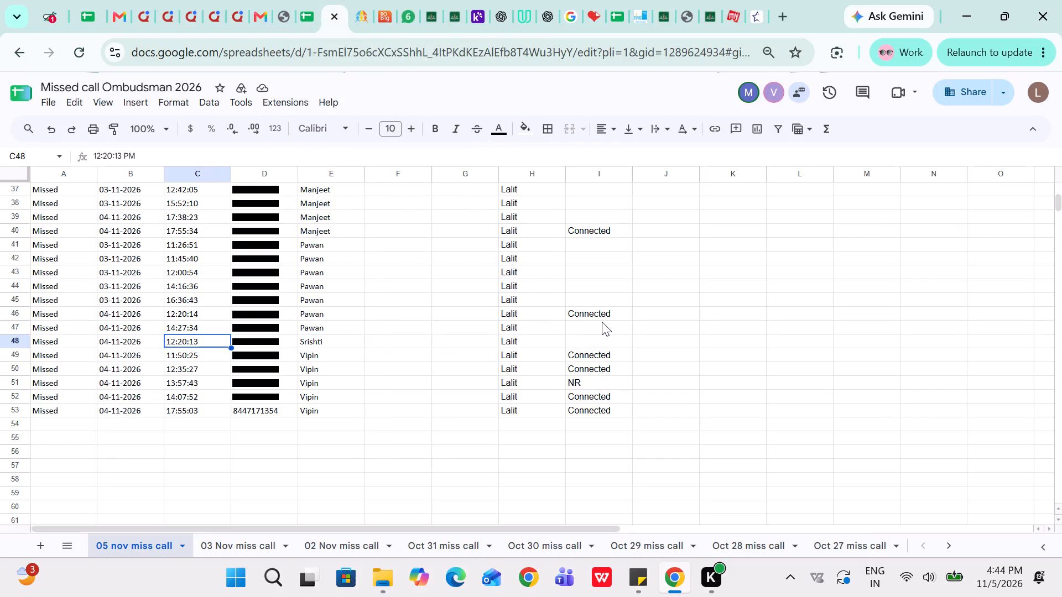
Copy the caller's number from row 48 of the 05 nov miss call sheet and search All Complaints for it.
key("Right")
key("ctrl+c")
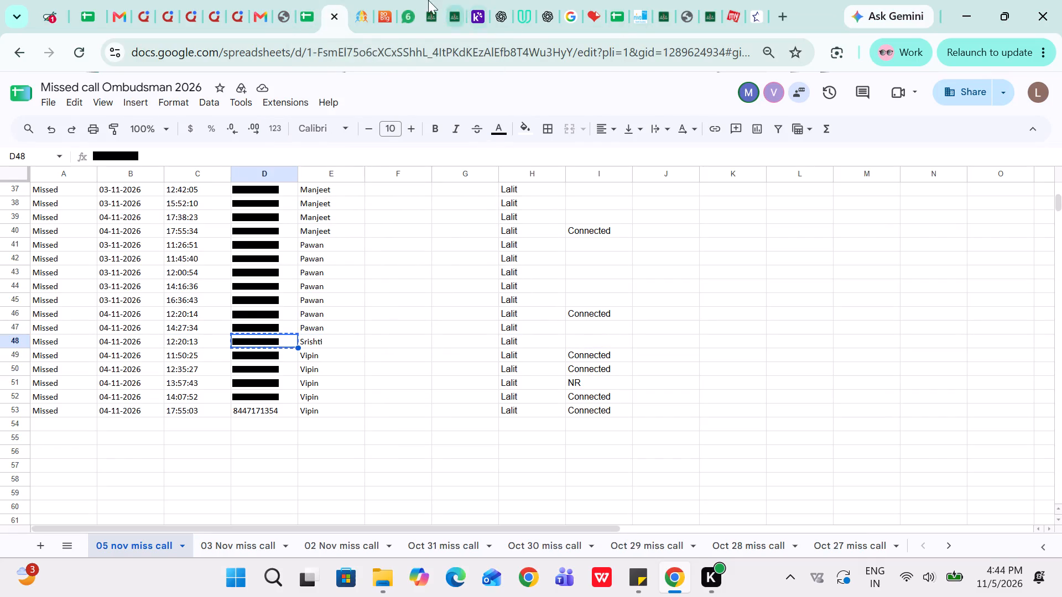
left_click(353, 0)
left_click_drag(116, 232, 0, 243)
key("ctrl+v")
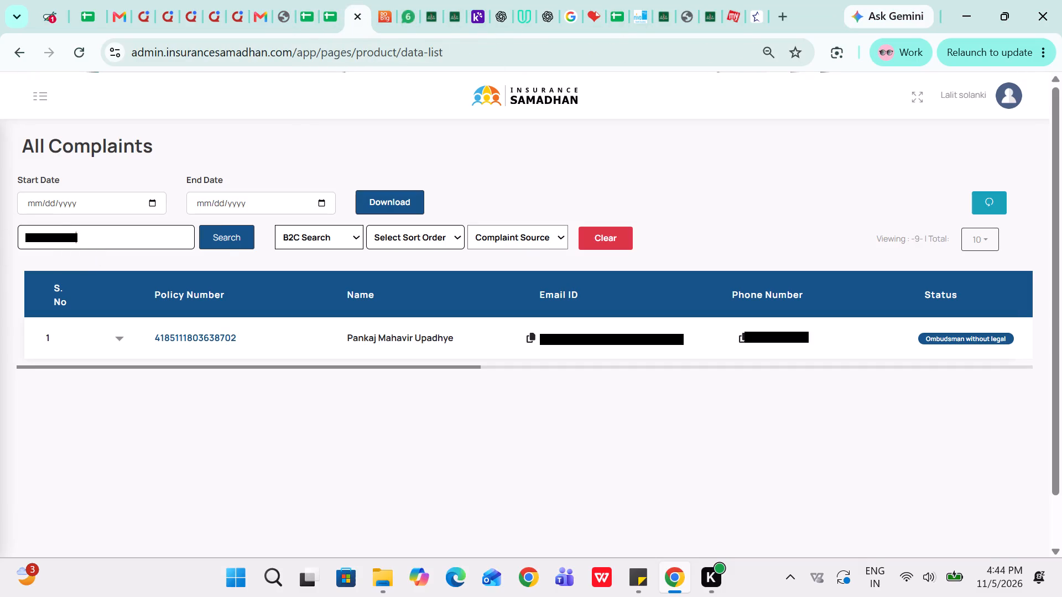
left_click(188, 236)
left_click(233, 235)
left_click(602, 480)
left_click(717, 341)
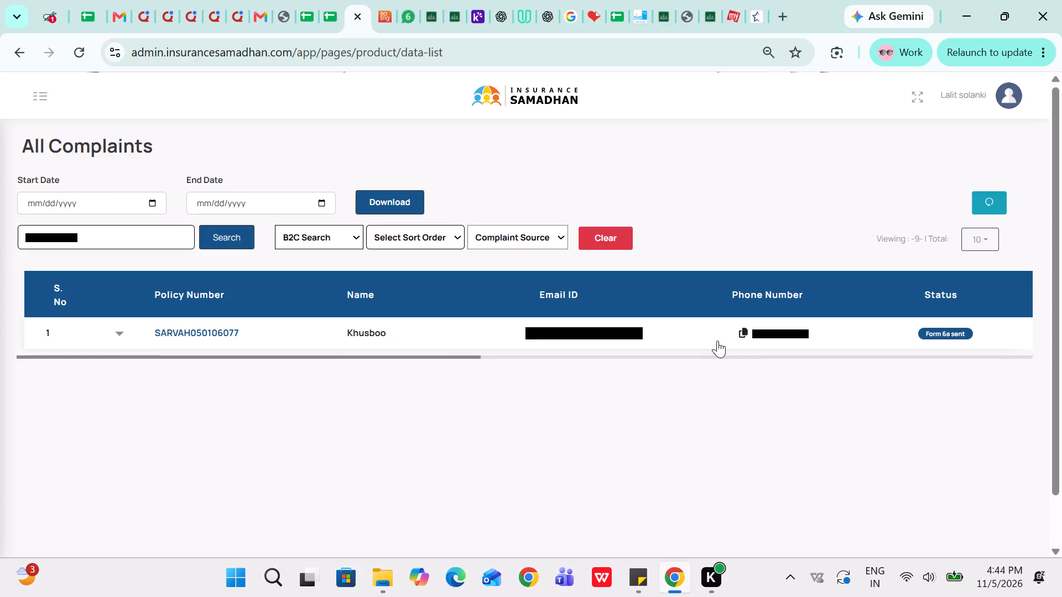
left_click(761, 375)
left_click_drag(582, 332, 449, 334)
left_click(405, 113)
left_click_drag(704, 329, 711, 334)
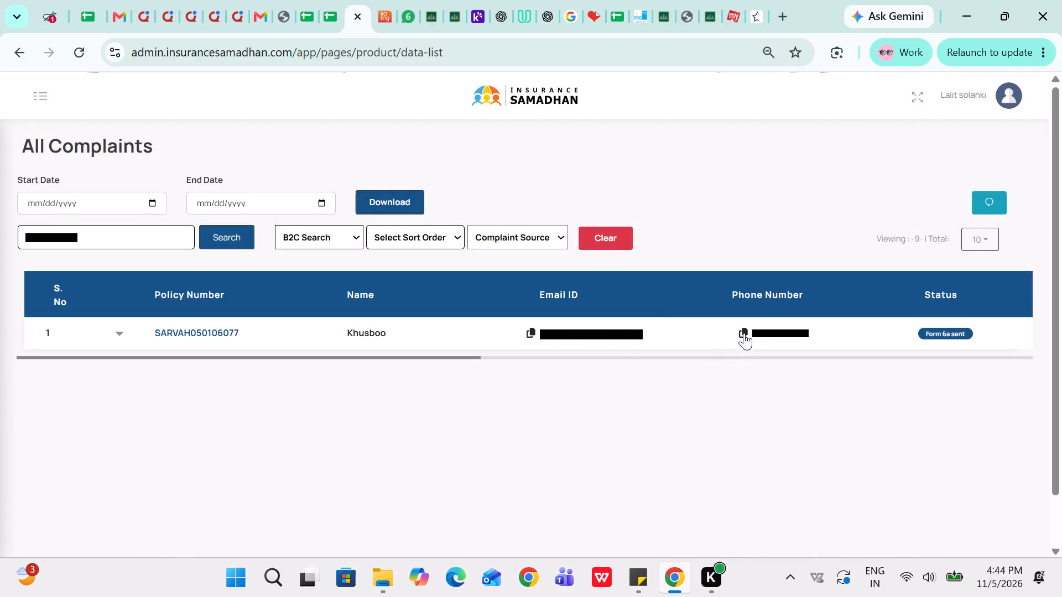
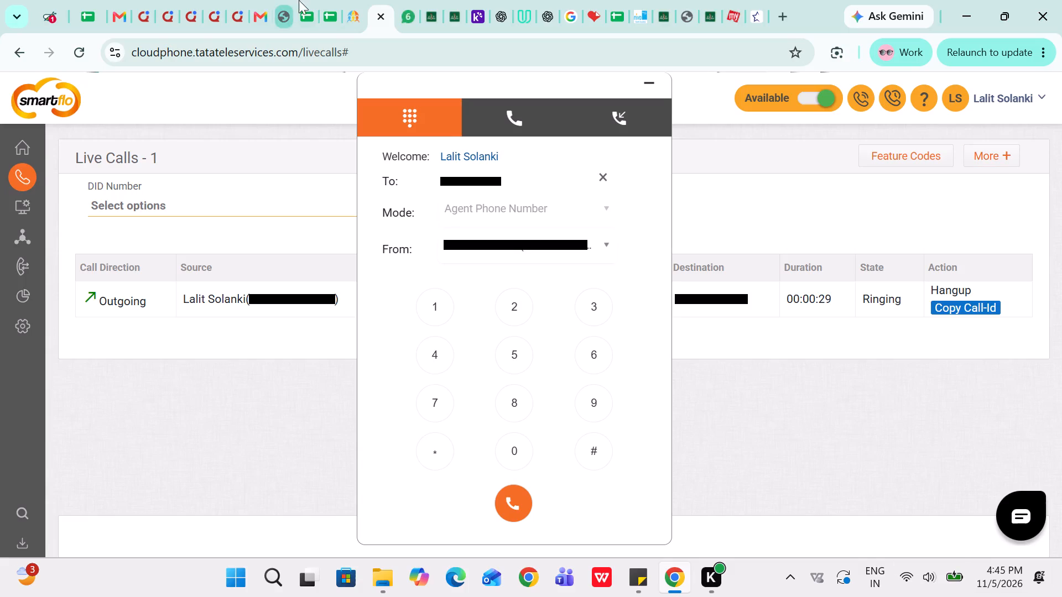
Copy the phone number of the listed Form 6a sent complaint and call it through the Smartflo dialer, checking the live calls.
left_click(361, 0)
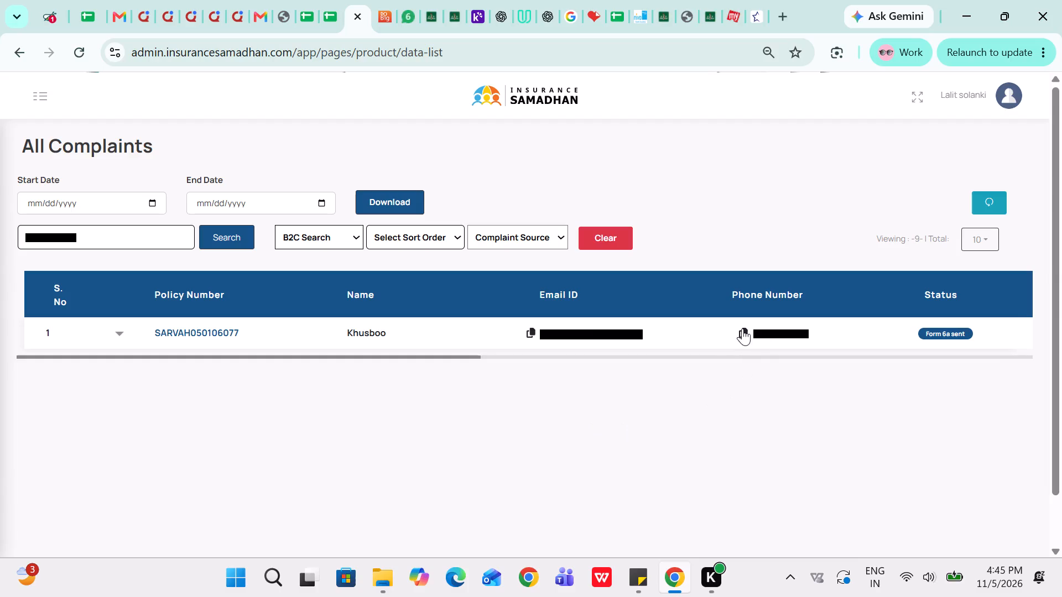
left_click(742, 328)
left_click(386, 0)
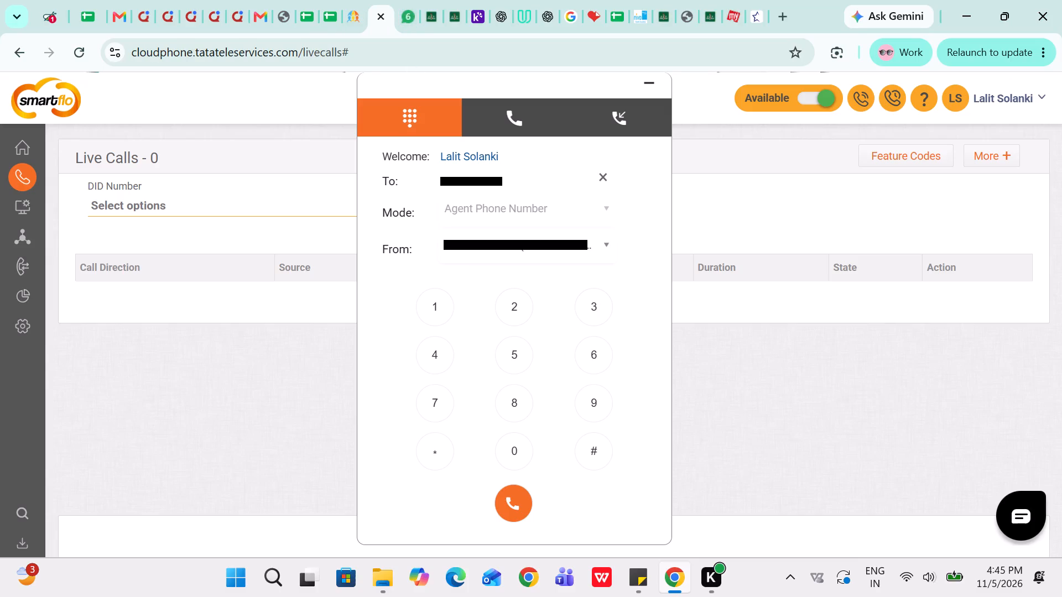
double_click(471, 184)
key("ctrl+v")
left_click(510, 502)
left_click(878, 394)
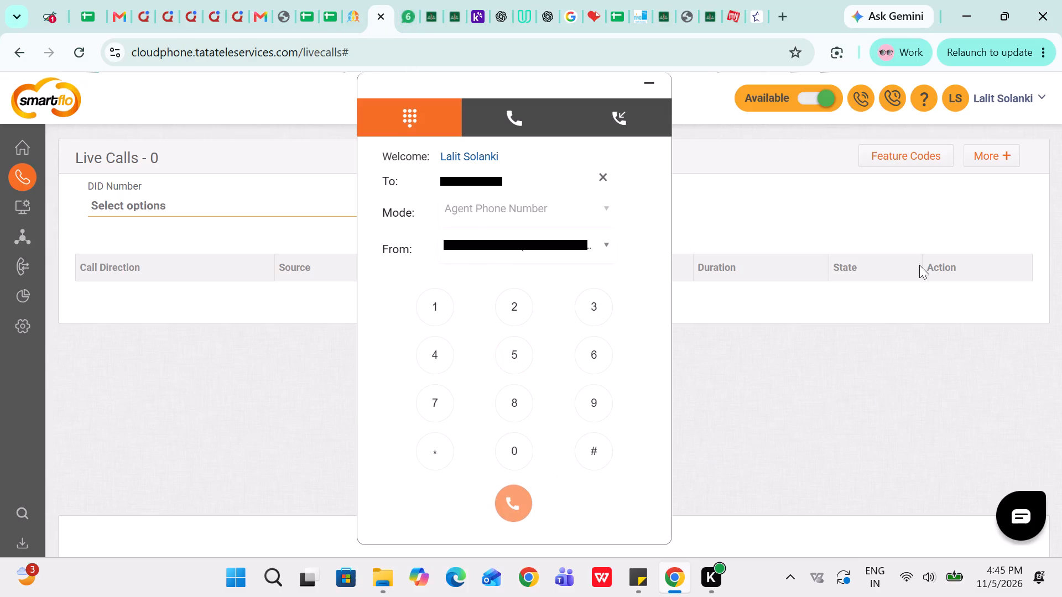
left_click(1008, 149)
left_click(1008, 149)
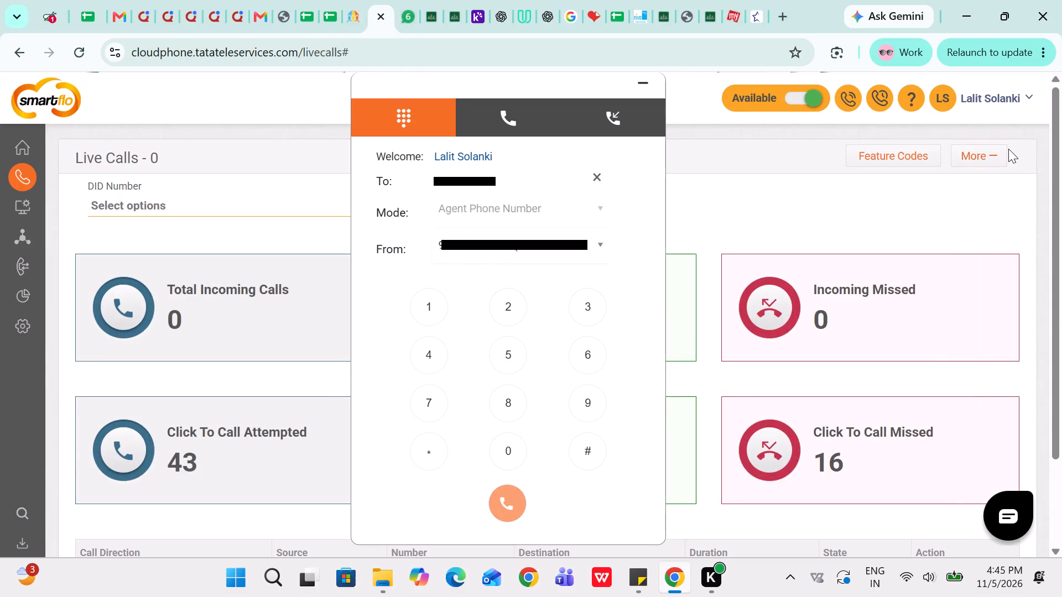
left_click(987, 157)
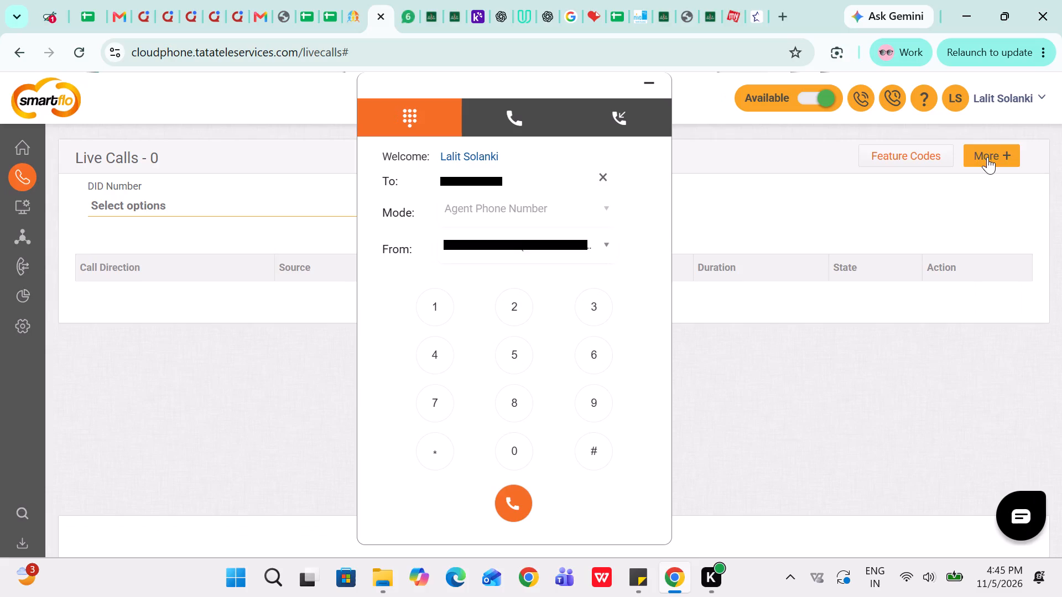
Log the call outcome as NR in column I of row 48 on the 05 nov miss call sheet.
left_click(340, 0)
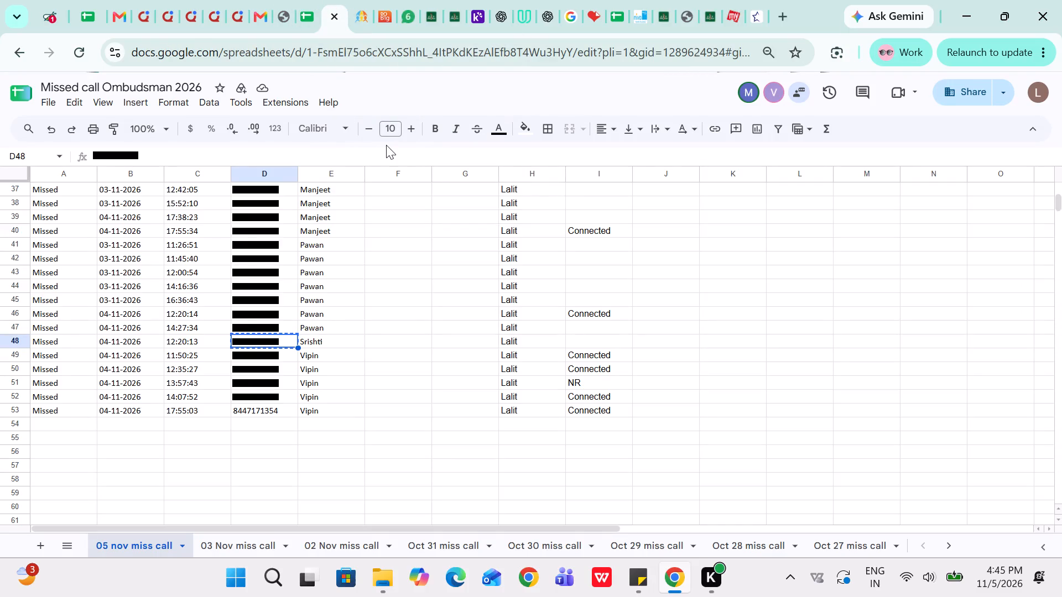
key("Right")
key("Right")
key("Right")
key("Right")
key("Right")
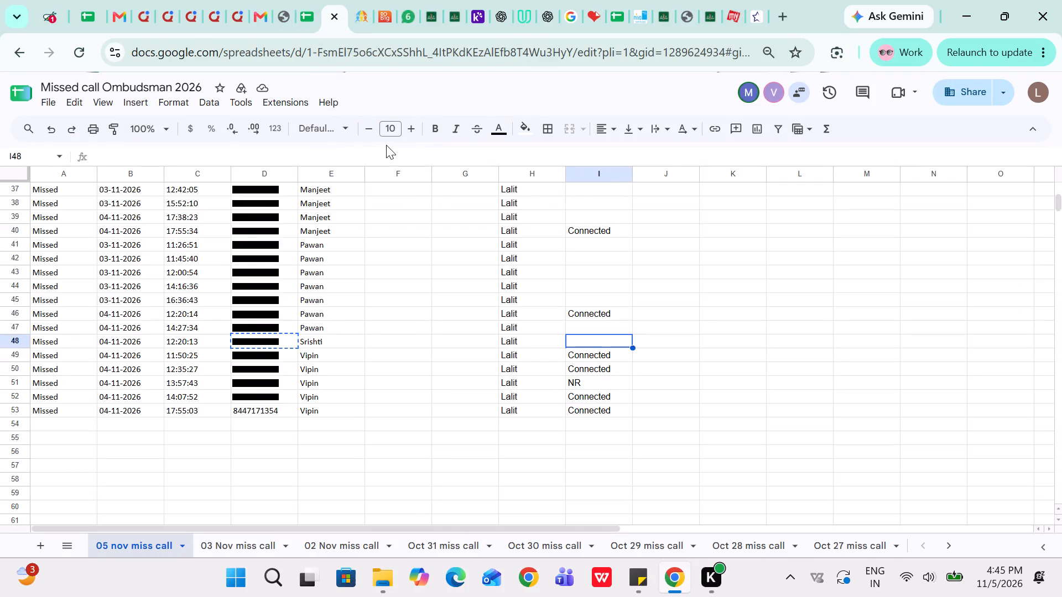
type("NR")
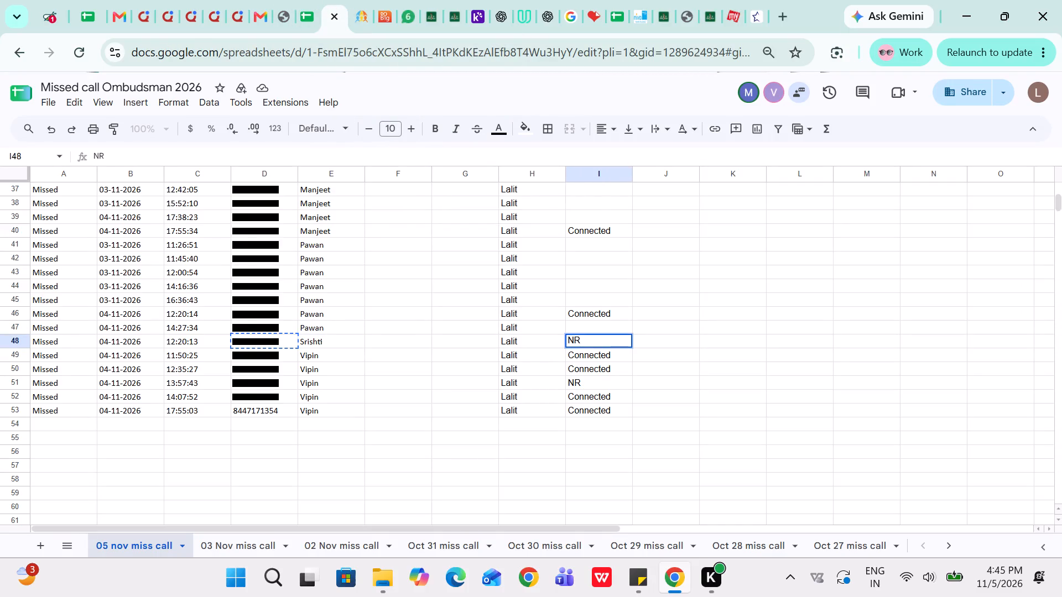
key("Up")
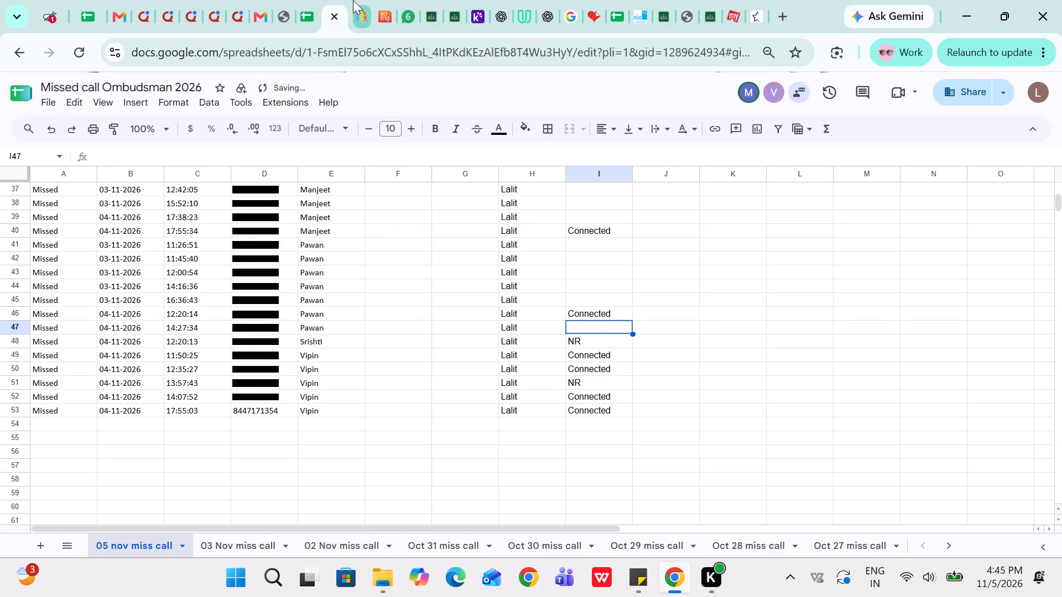
Return to the All Complaints list and open the record of the Form 6a sent complaint.
left_click(353, 0)
left_click(689, 328)
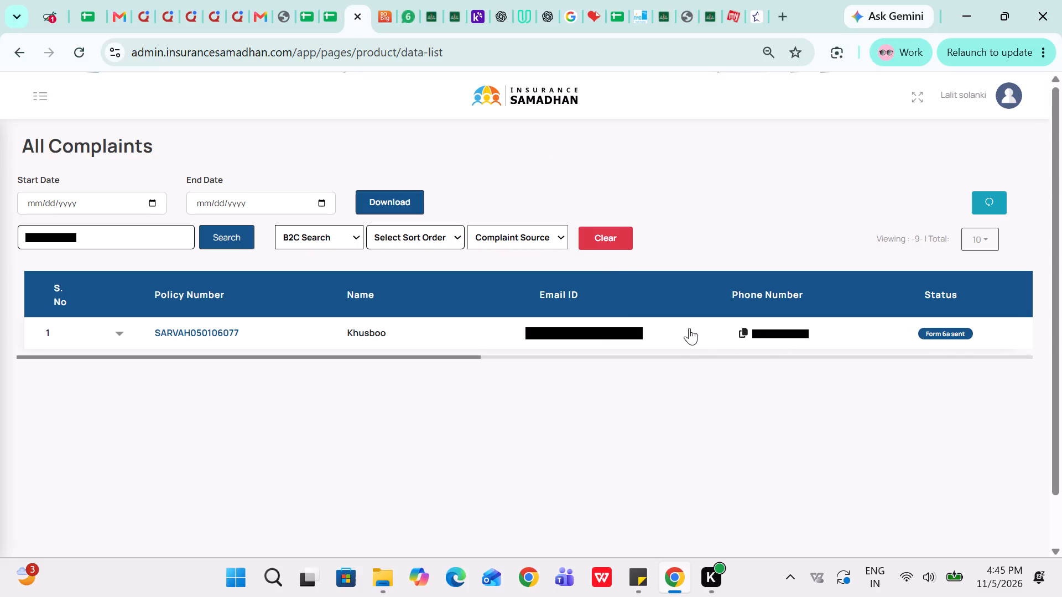
Add the comment "NR" to the communication log of the Form 6a sent complaint, save it and close the log.
left_click(751, 381)
scroll(645, 306, "down", 12)
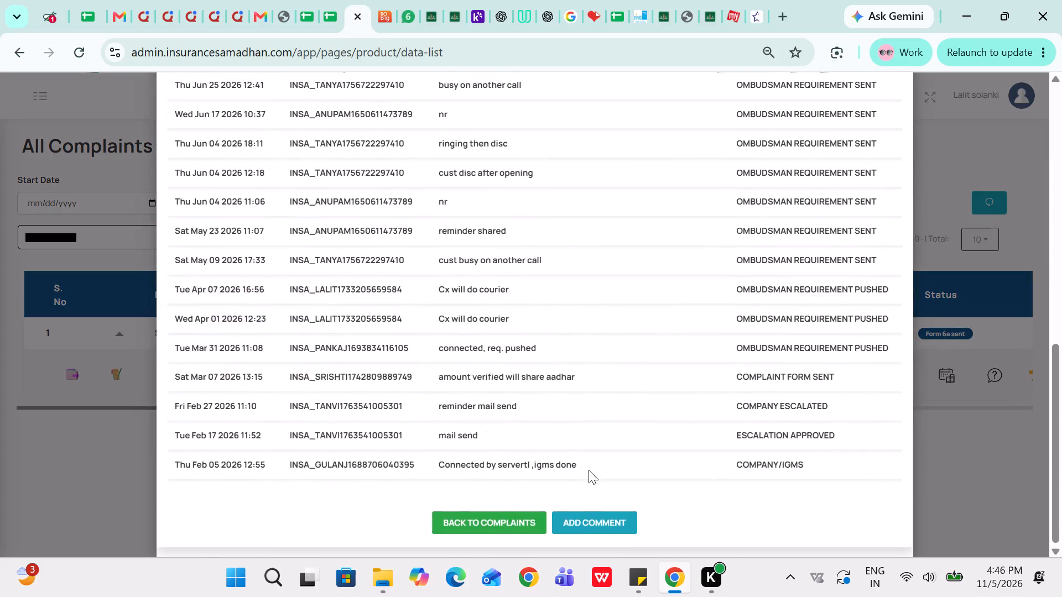
scroll(589, 470, "down", 3)
left_click(610, 525)
left_click(603, 383)
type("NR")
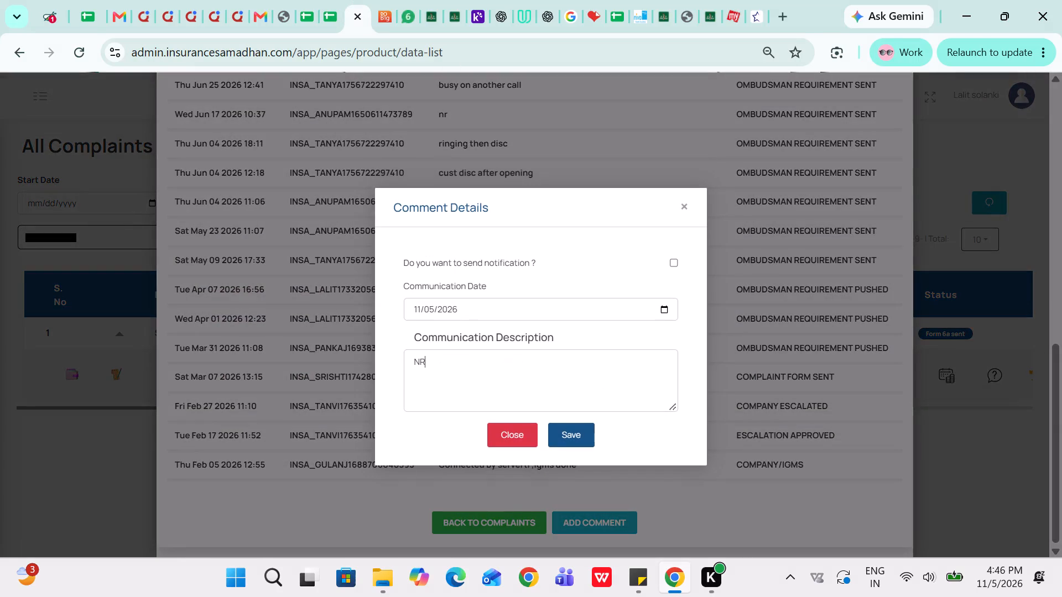
left_click(579, 439)
left_click(1, 290)
left_click_drag(0, 282, 5, 271)
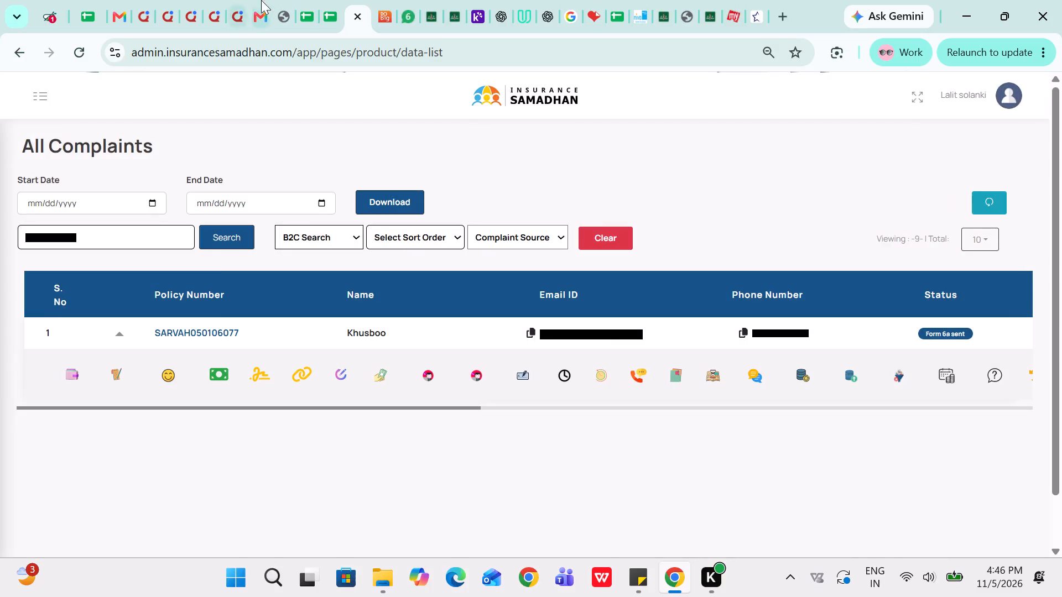
left_click(330, 0)
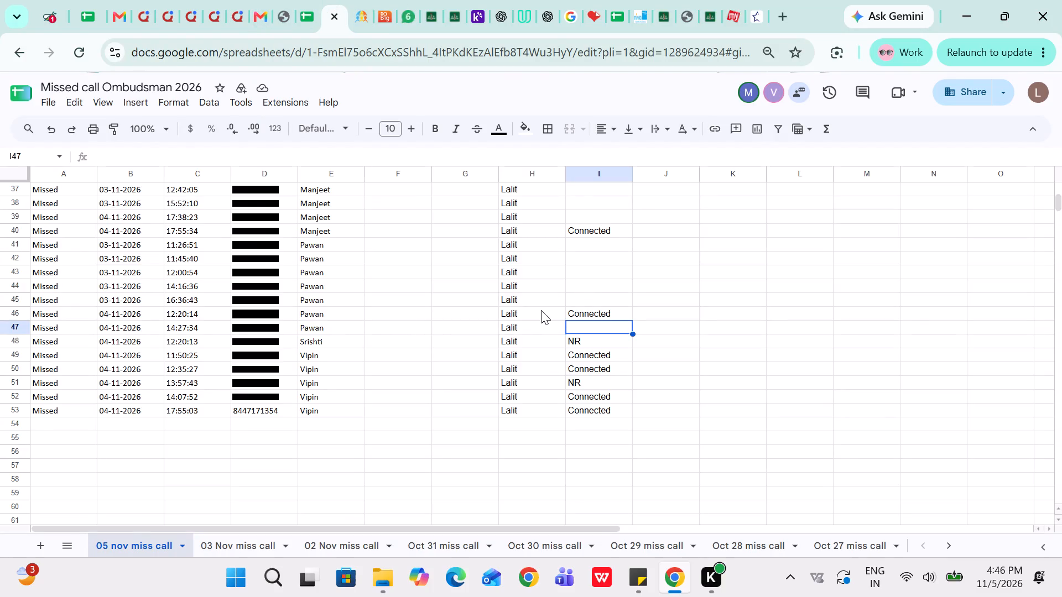
key("Left")
key("Left")
key("Left")
key("Left")
key("Left")
key("ctrl+c")
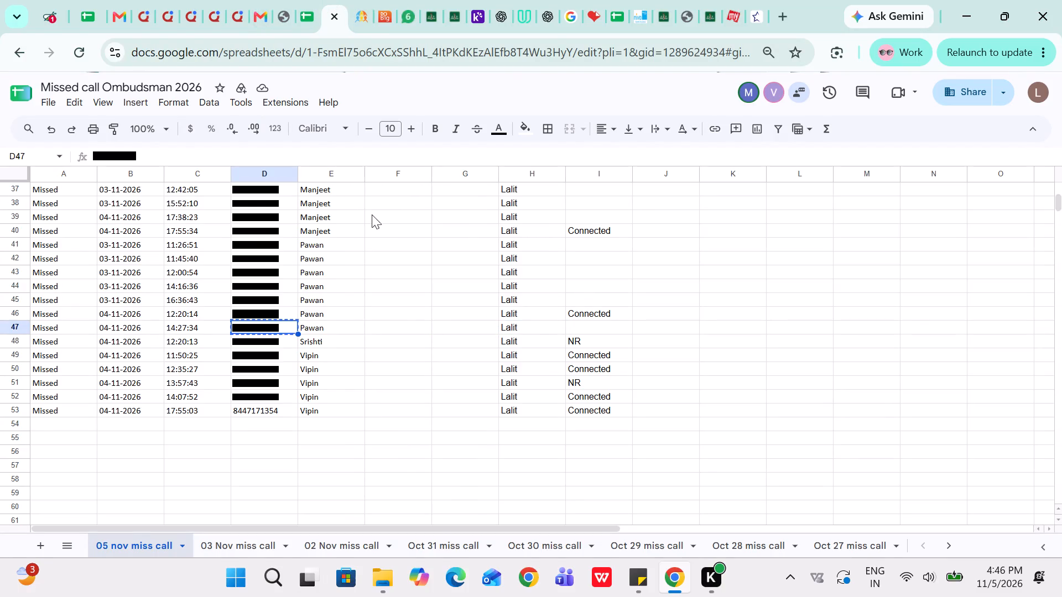
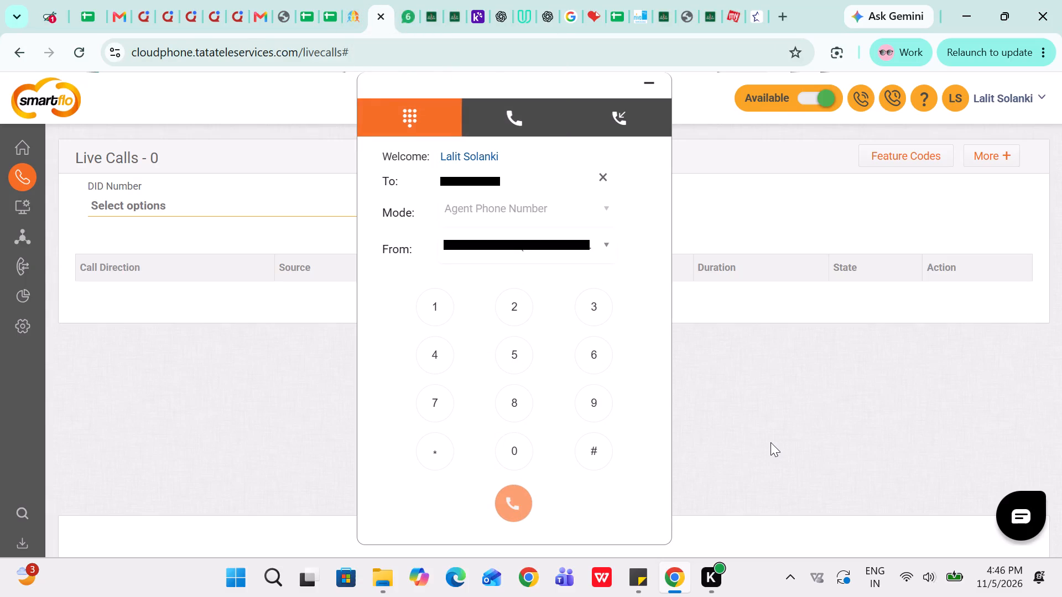
Check the call statistics on the Smartflo live calls page and collapse them again.
left_click(868, 389)
left_click(1007, 149)
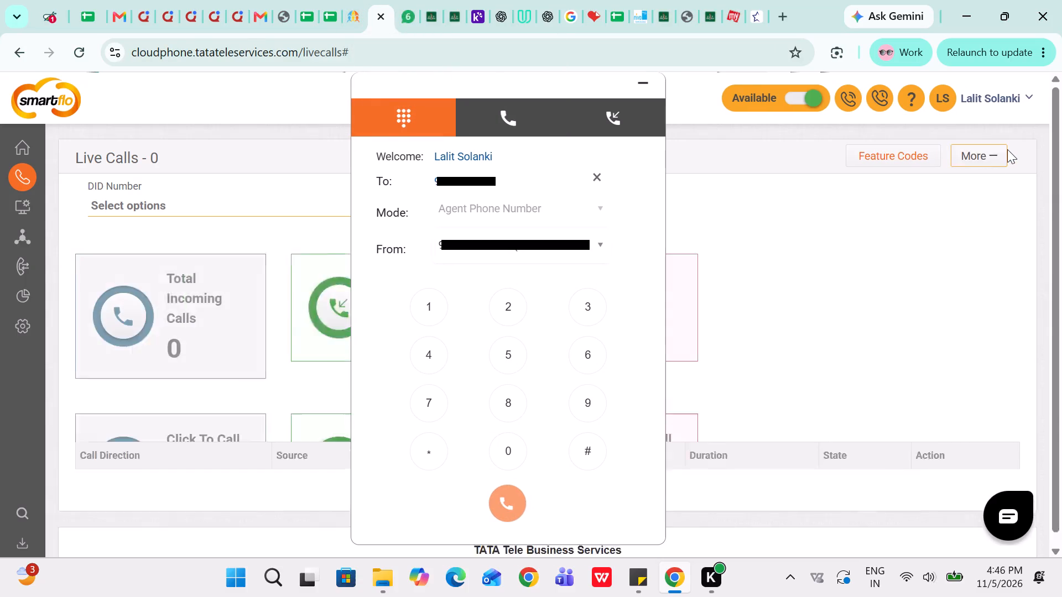
left_click(1000, 151)
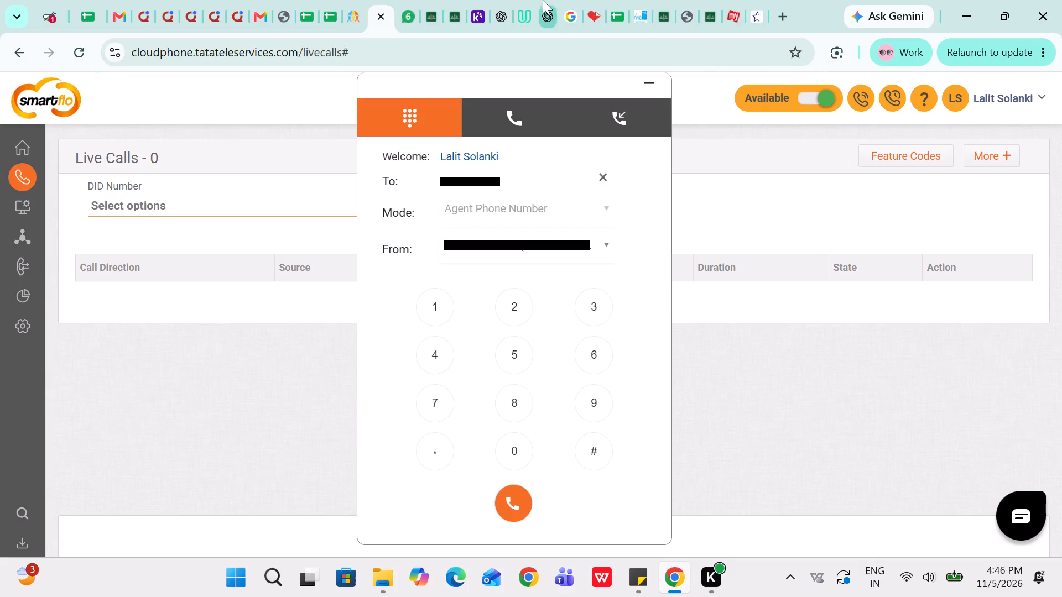
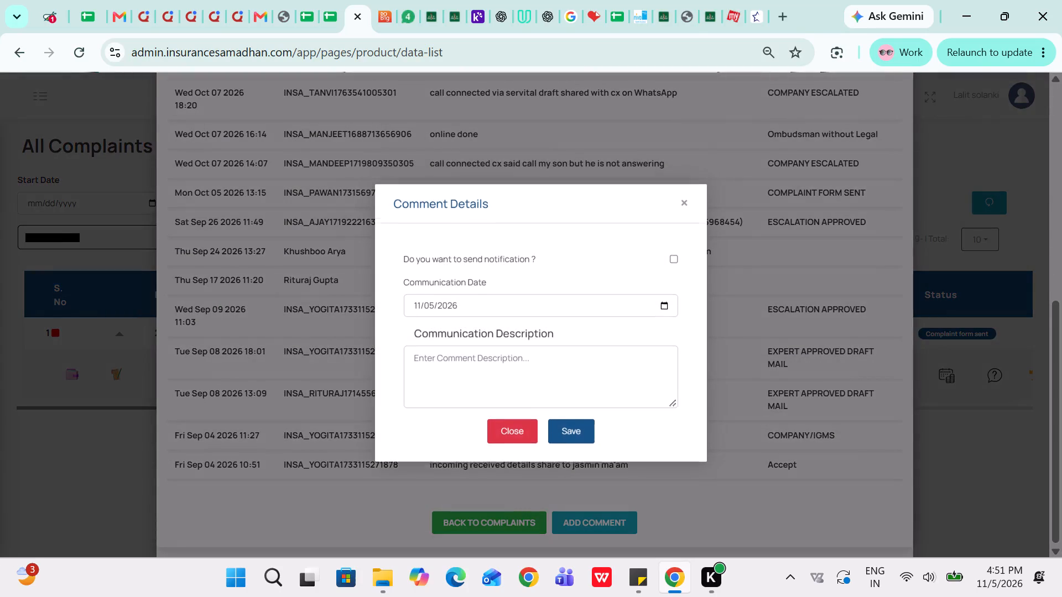
Save the comment "OTP shared with Pawan." on the complaint record, dated 11/05/2026, and close the record.
left_click(582, 363)
type("OPT")
key("space")
key("BackSpace")
key("BackSpace")
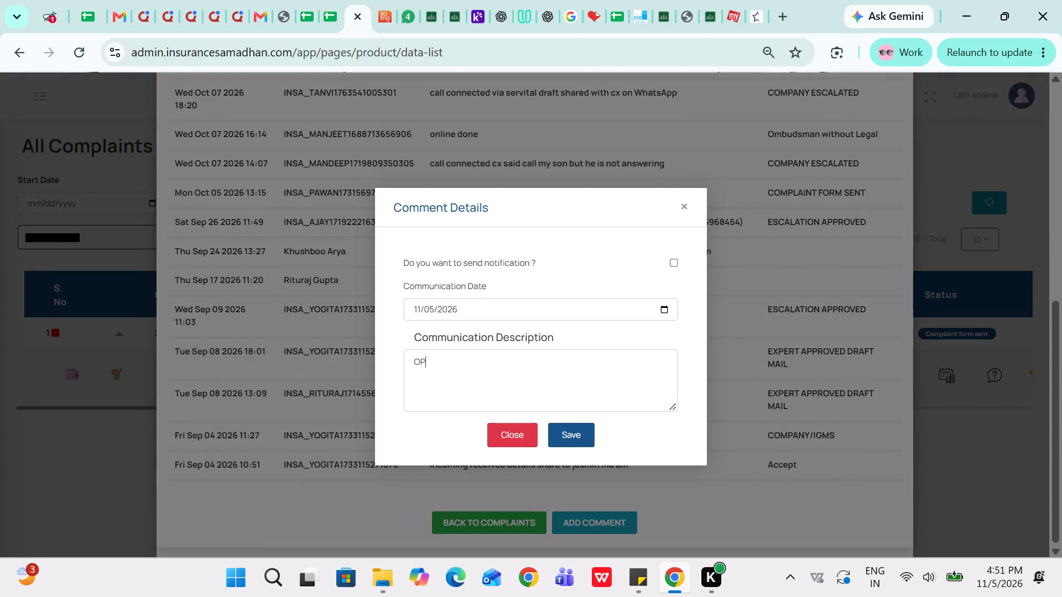
key("BackSpace")
type("TP shared wit")
key("space")
key("BackSpace")
type("h Pawan.")
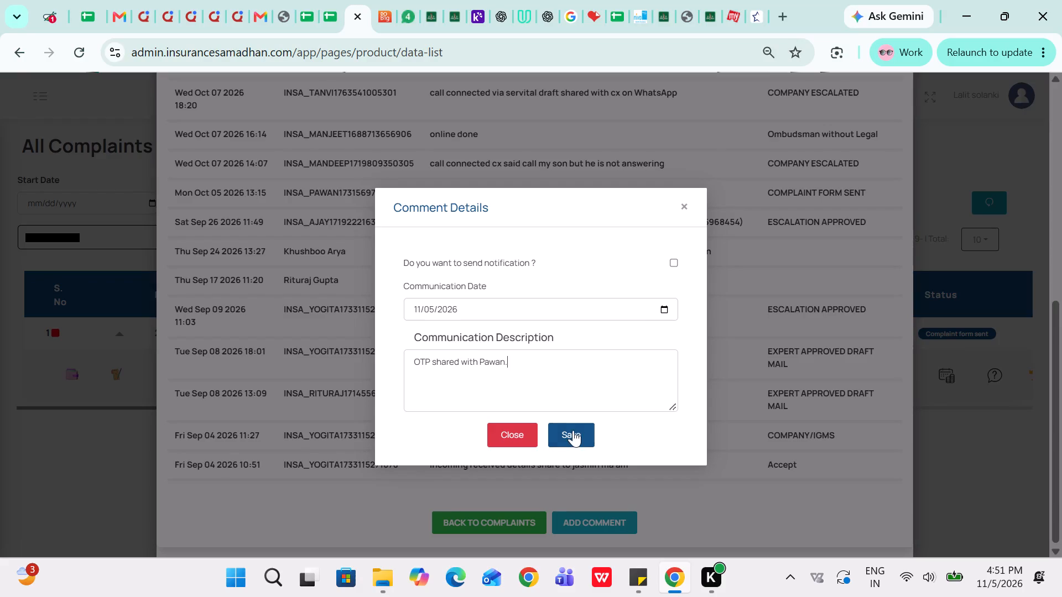
left_click(572, 430)
left_click(57, 241)
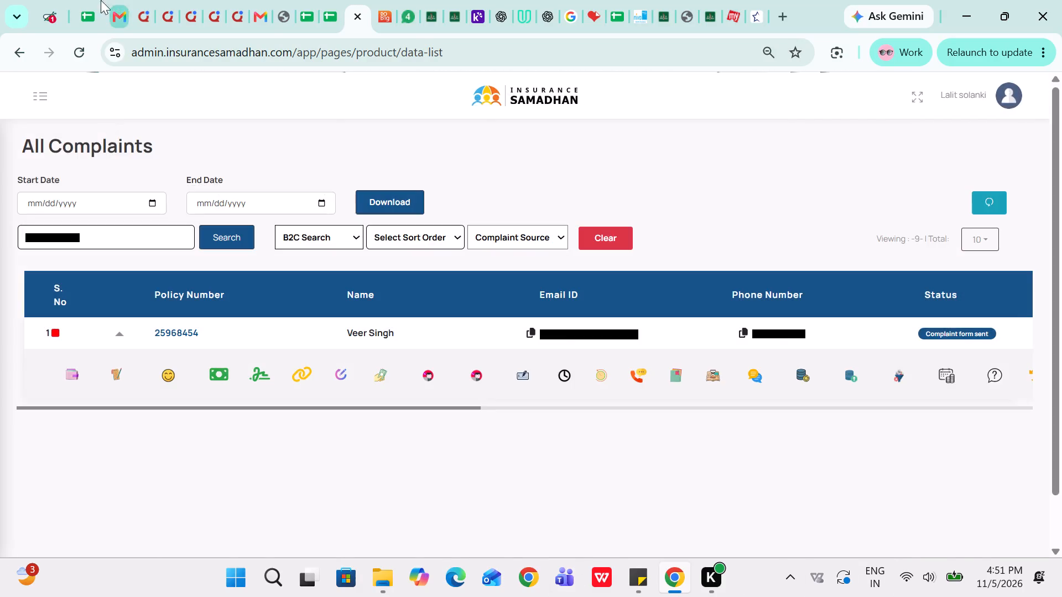
Check the Nov 2026 call counts in the MIS Callers spreadsheet and return to the All Complaints list.
left_click(78, 0)
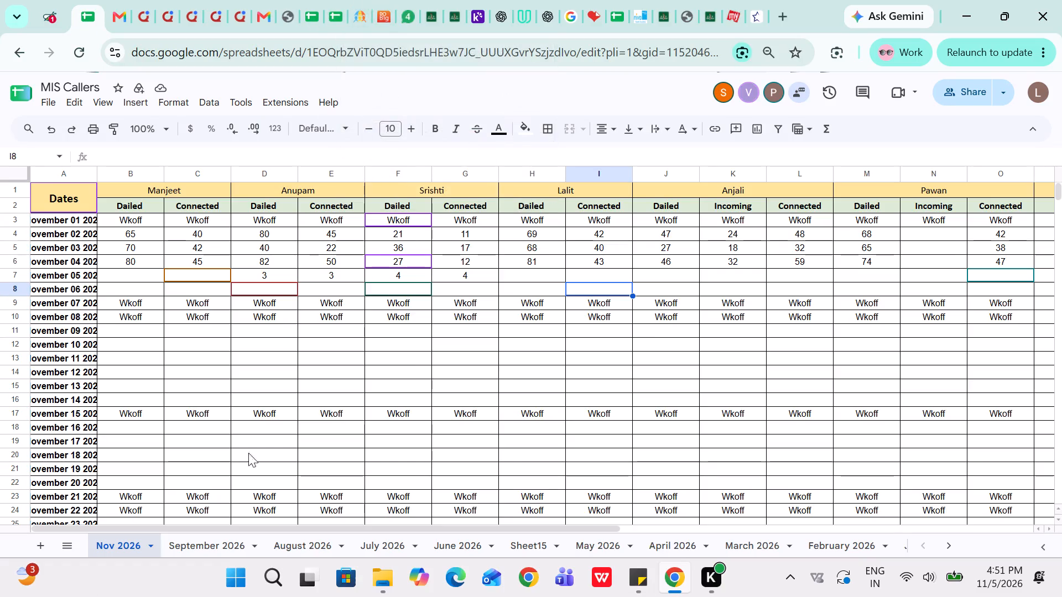
left_click(362, 0)
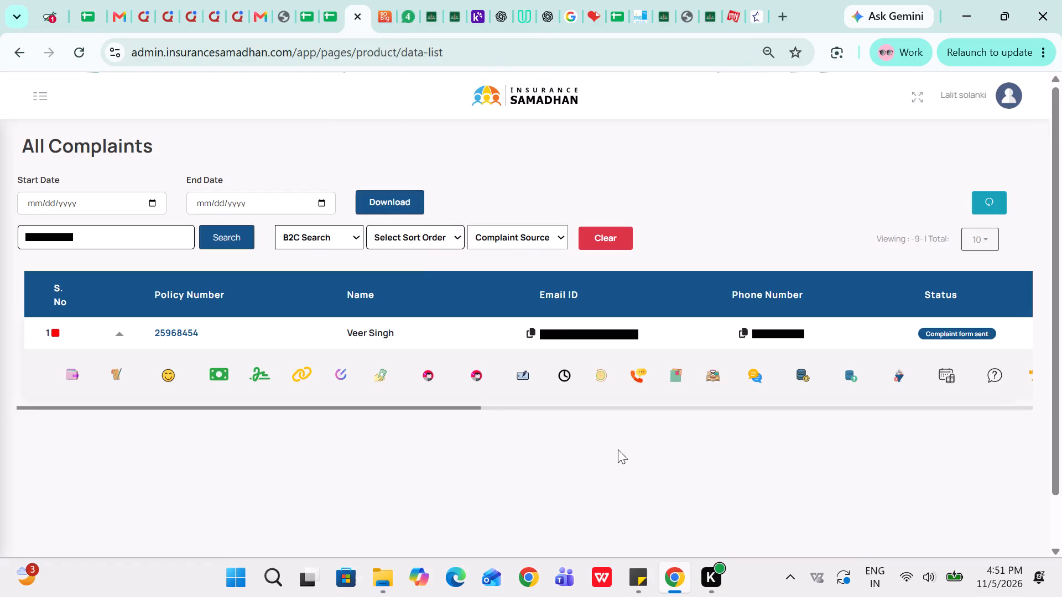
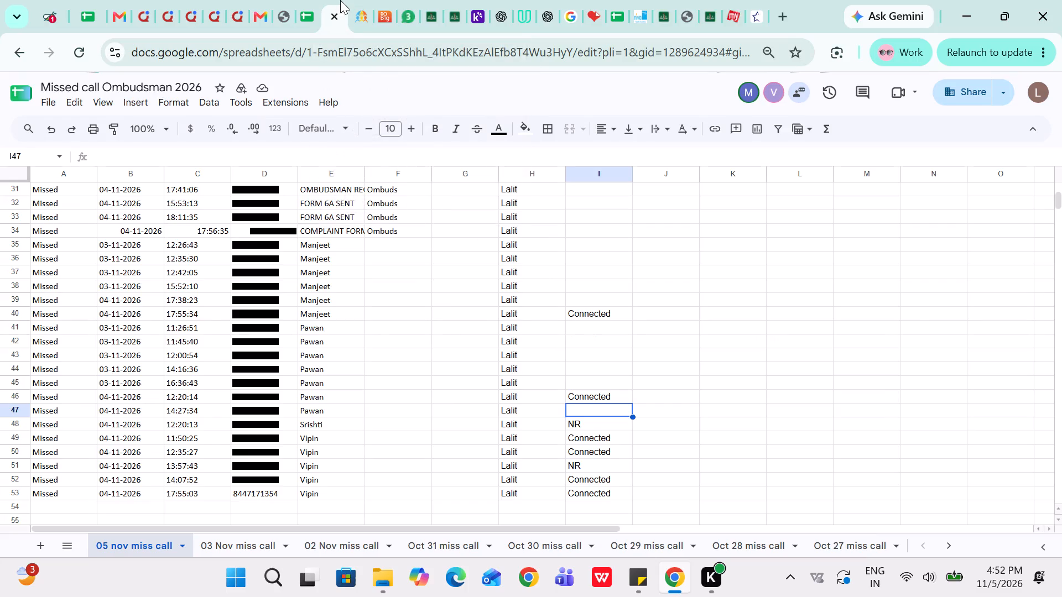
Log "Connected" as the outcome of the missed call in row 47 of the 05 nov miss call sheet.
type("Connected")
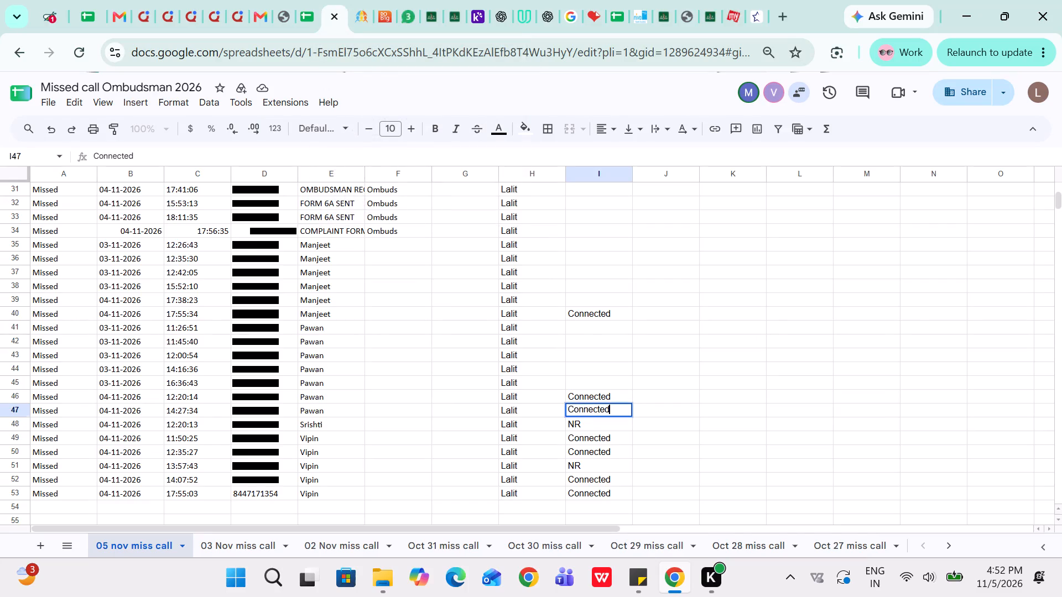
key("Up")
Look up the phone number from missed-call row 45 in All Complaints and open the first matching complaint's communication log.
key("Up")
key("Left")
key("Left")
key("Left")
key("Left")
key("Left")
key("ctrl+c")
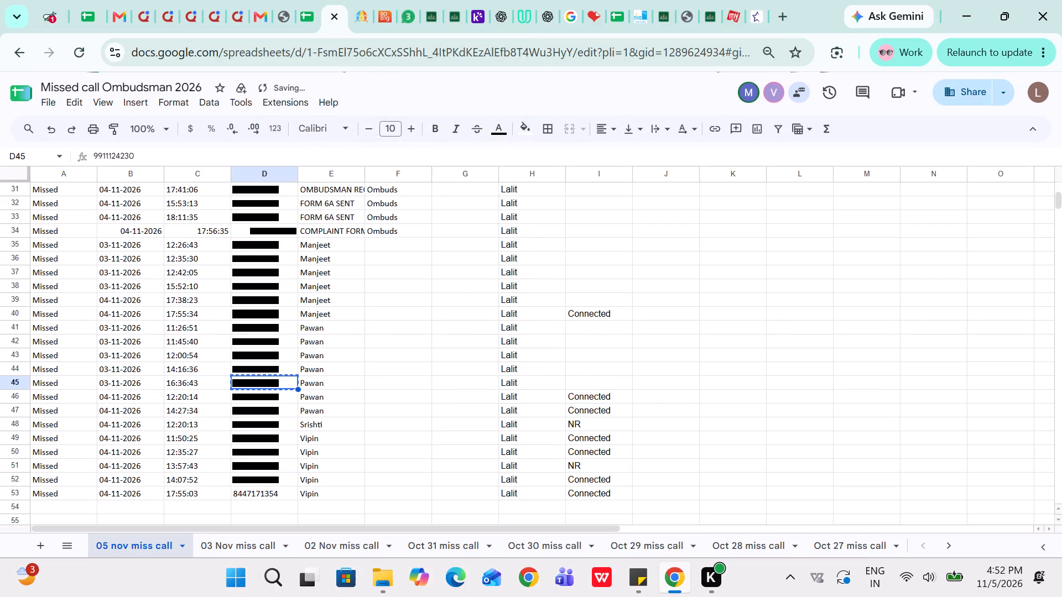
left_click(360, 0)
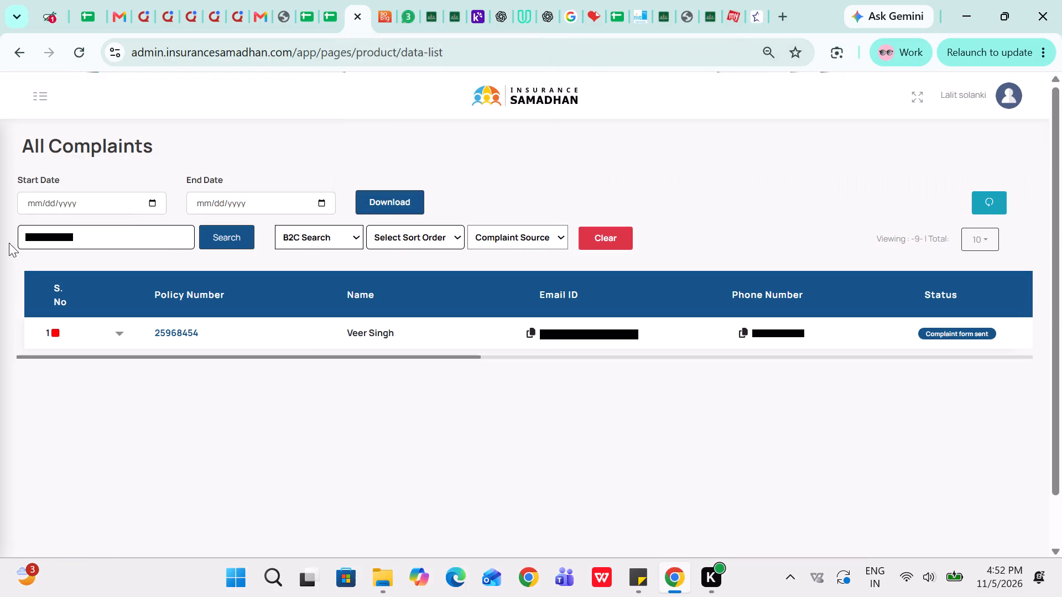
left_click_drag(88, 234, 0, 236)
key("ctrl+v")
left_click(191, 233)
left_click(241, 228)
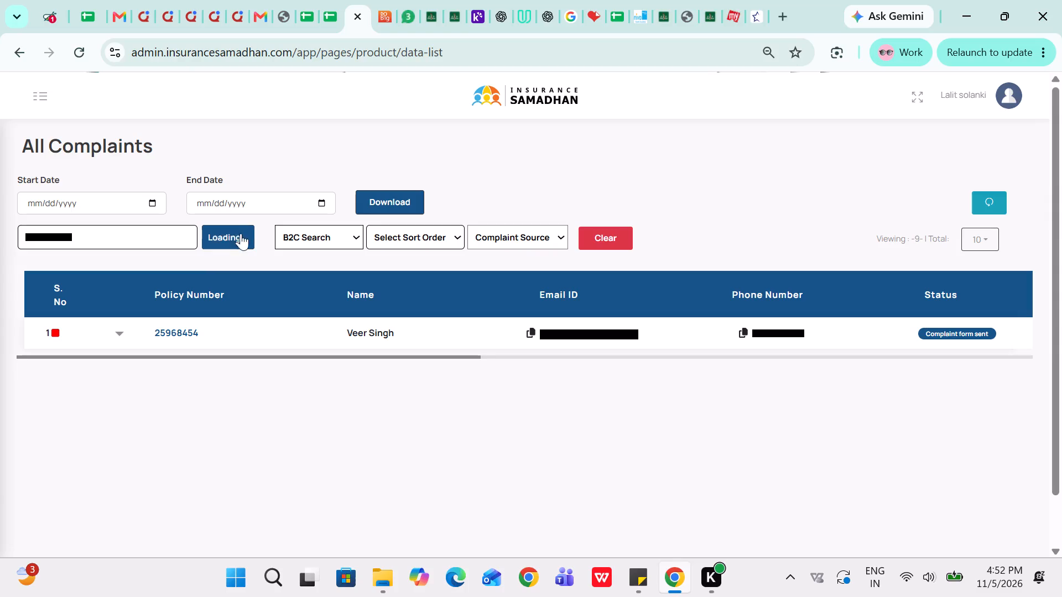
left_click(591, 484)
left_click(699, 320)
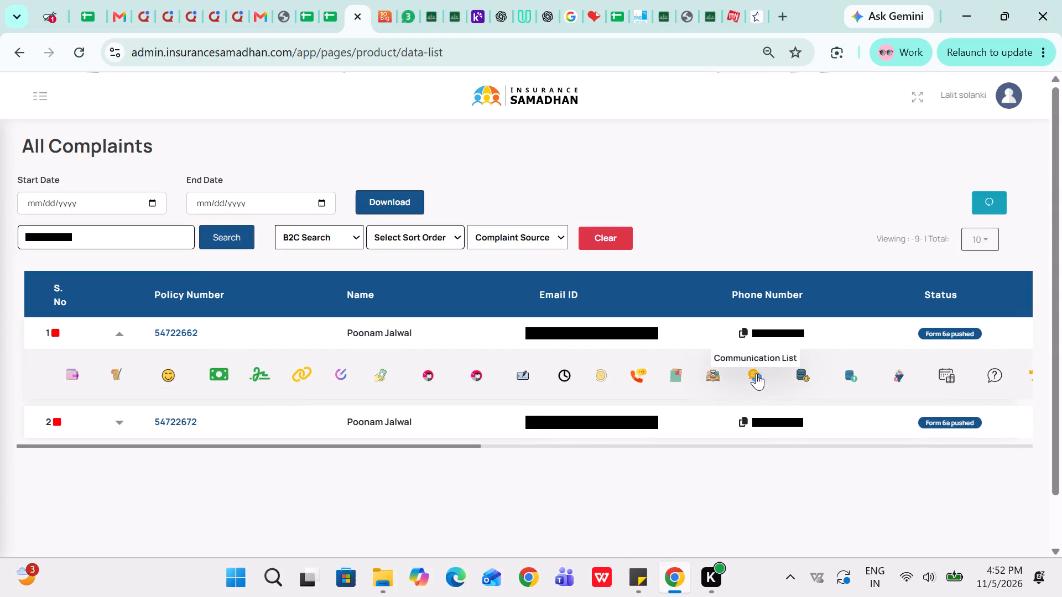
left_click(762, 375)
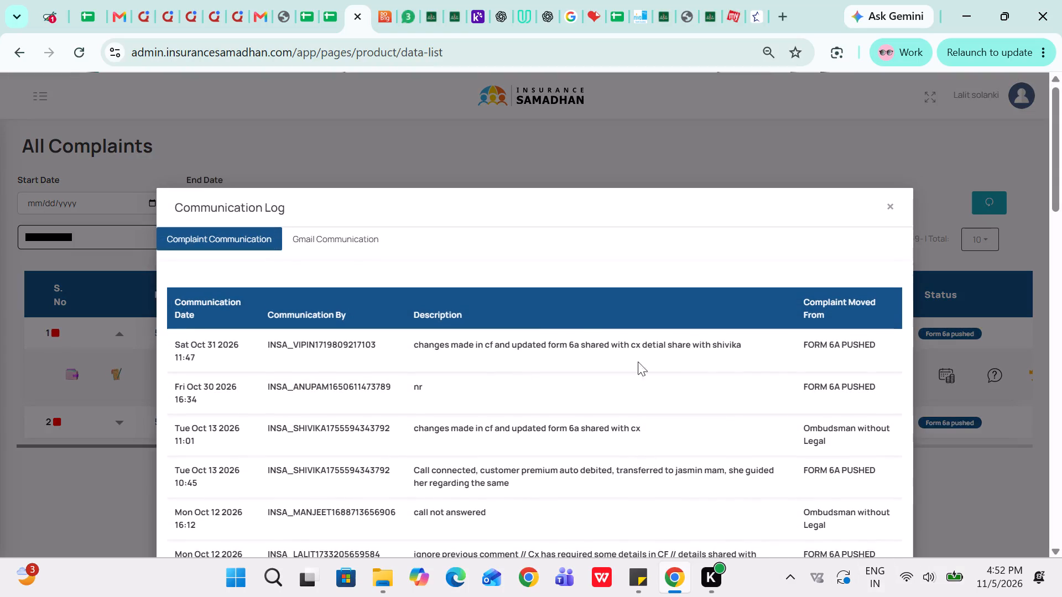
Read the latest entry in the complaint's communication log, close the log and check the first complaint's row details.
left_click_drag(770, 350, 472, 348)
left_click(599, 352)
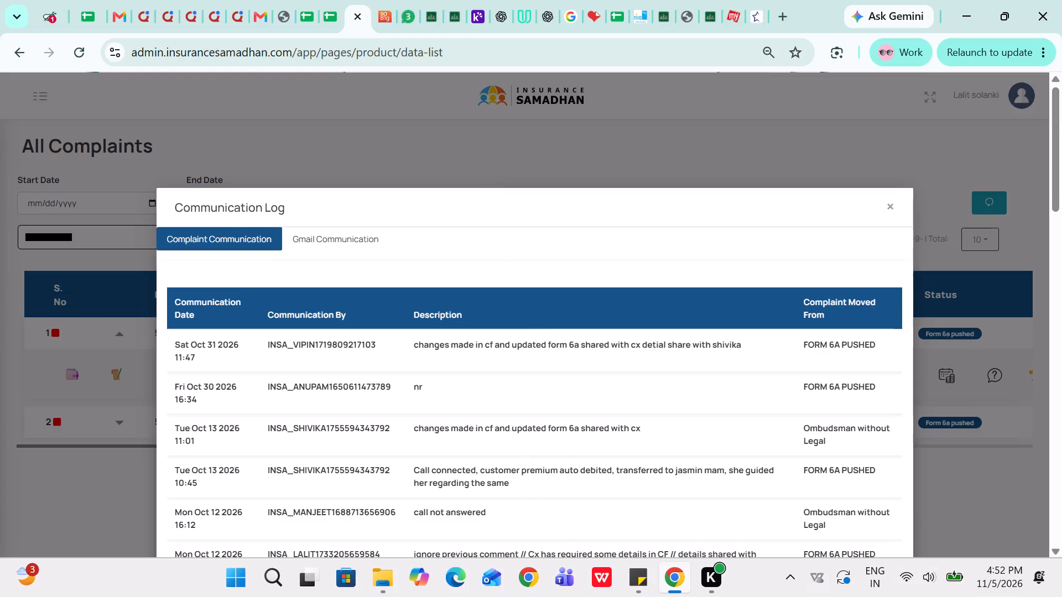
left_click(457, 155)
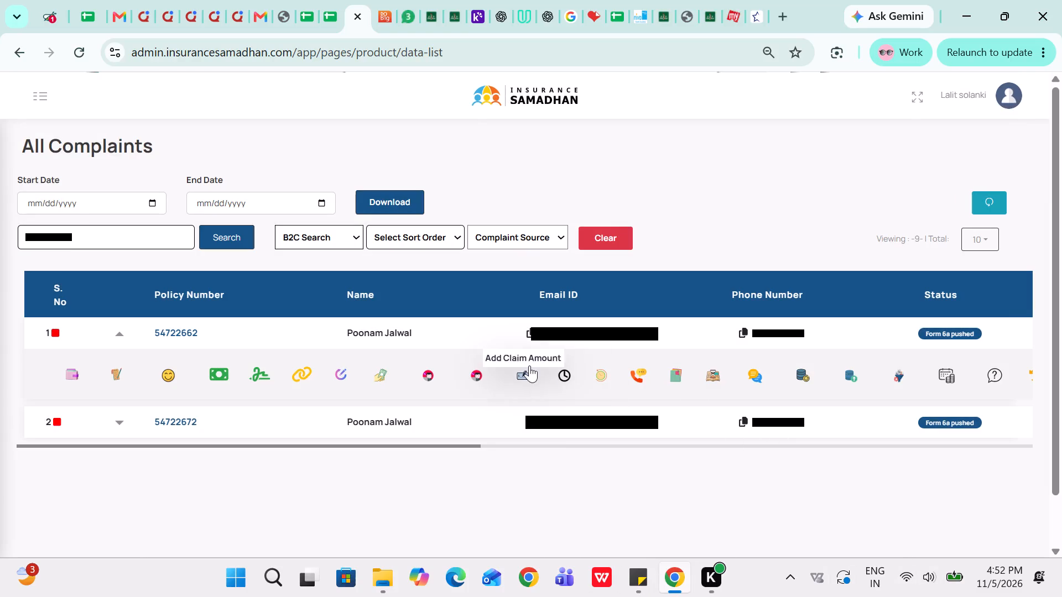
scroll(789, 390, "left", 4)
scroll(785, 394, "right", 1)
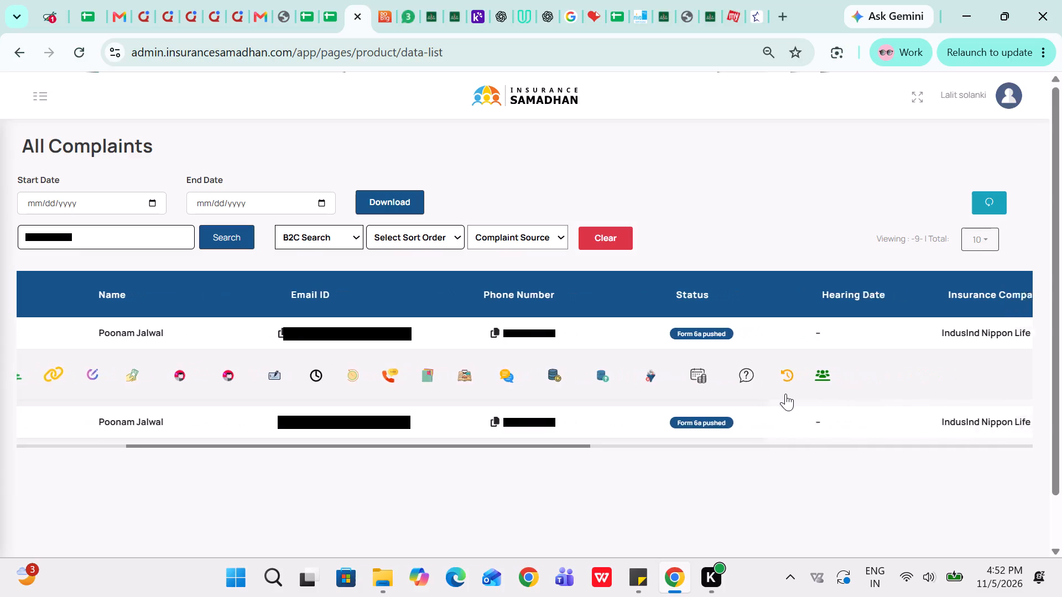
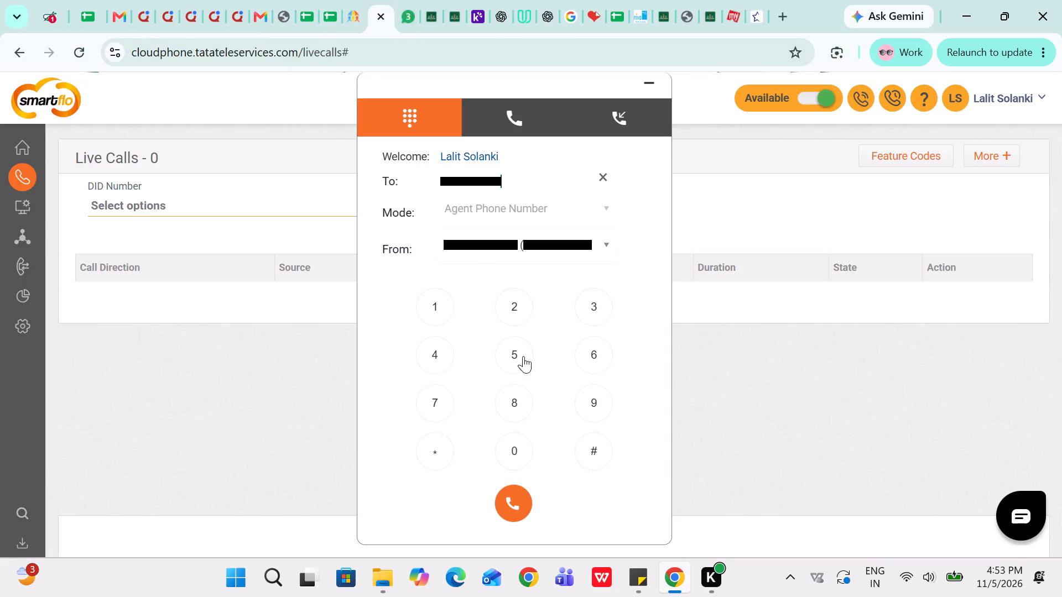
Place the outgoing call to the number already entered in the Smartflo dialer.
left_click(526, 495)
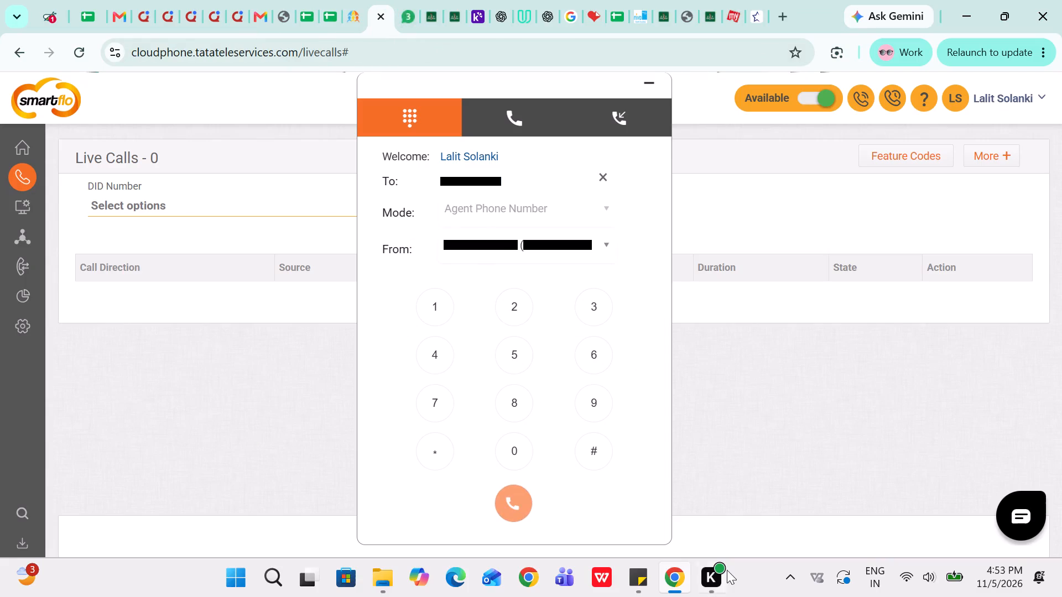
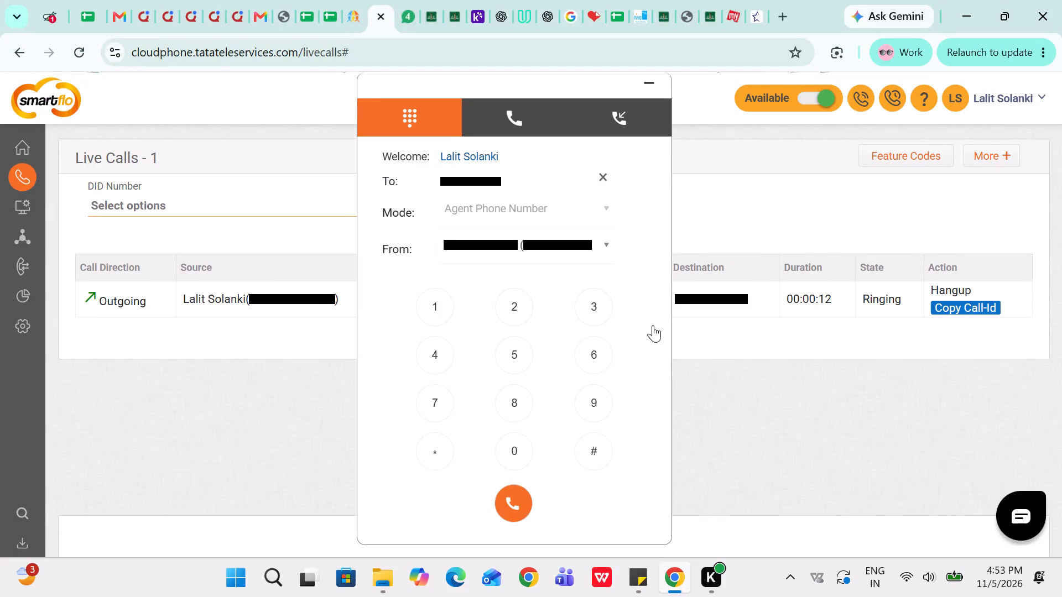
left_click(820, 457)
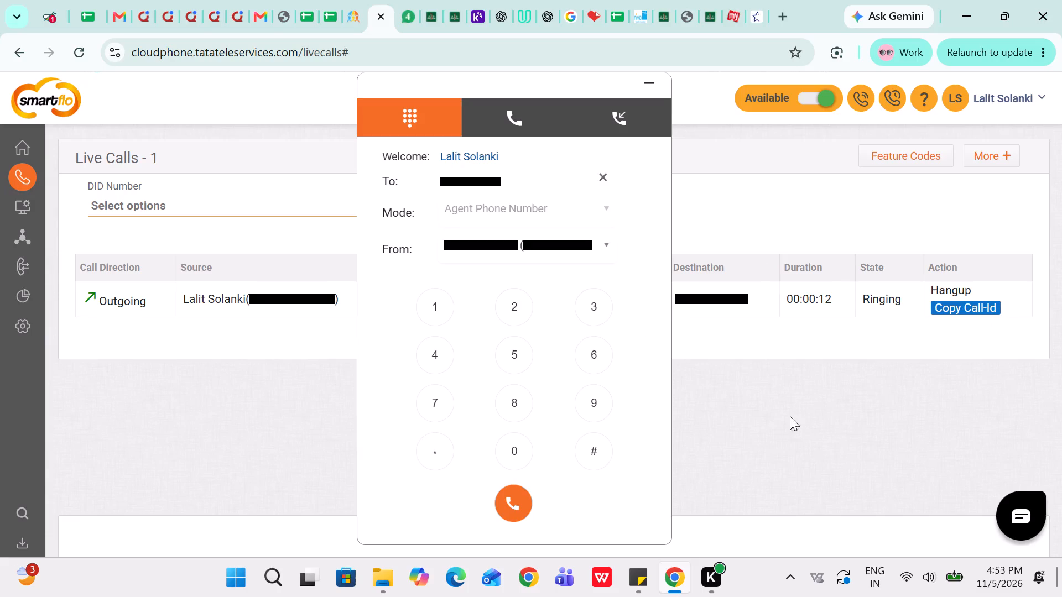
left_click(353, 0)
left_click(347, 468)
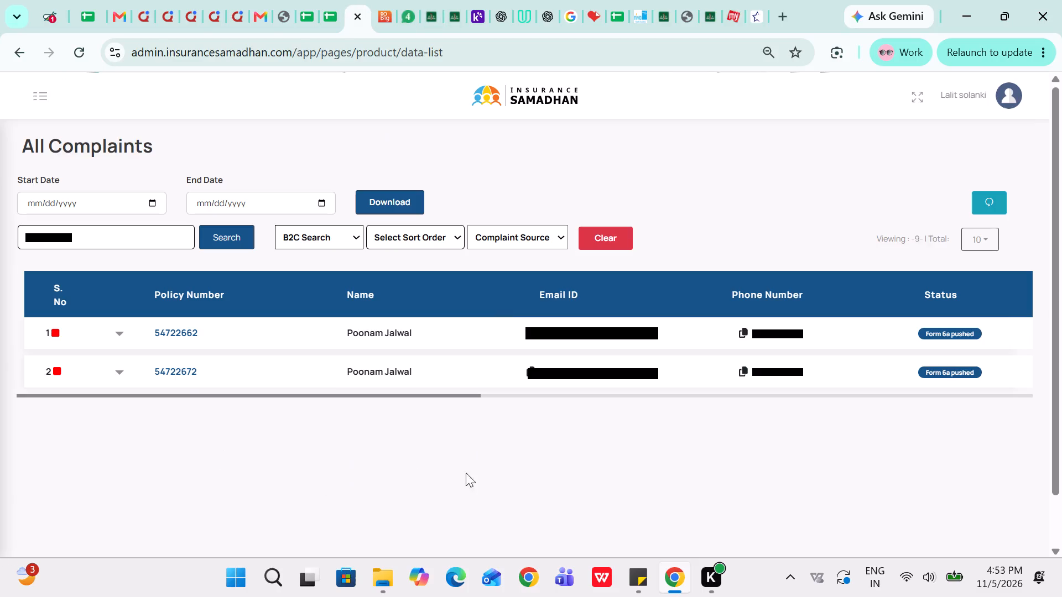
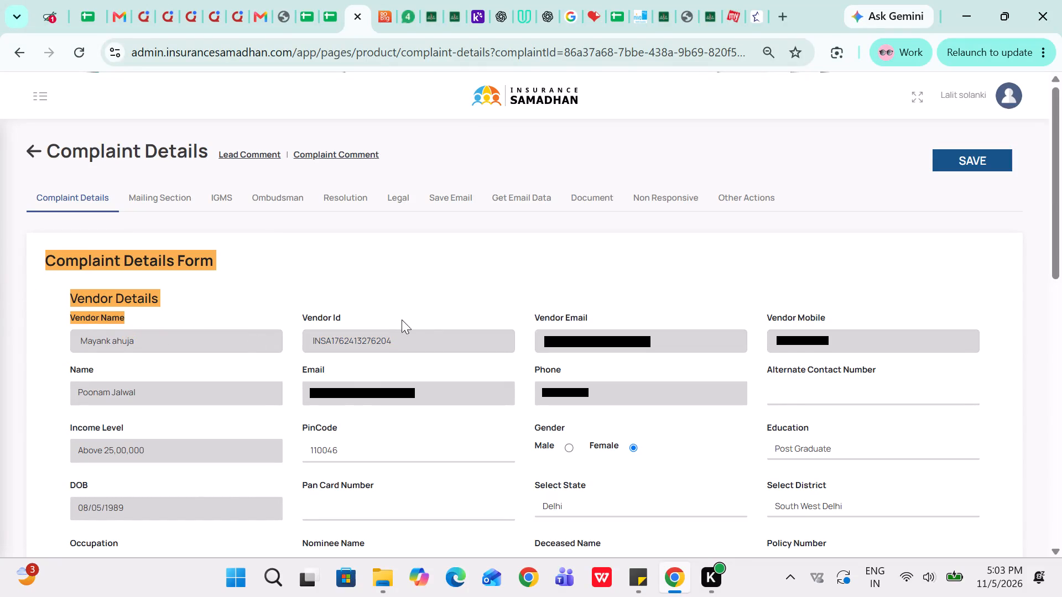
Check the vendor details on the complaint record and return to the Missed call Ombudsman 2026 spreadsheet.
left_click_drag(437, 333, 306, 341)
left_click(405, 304)
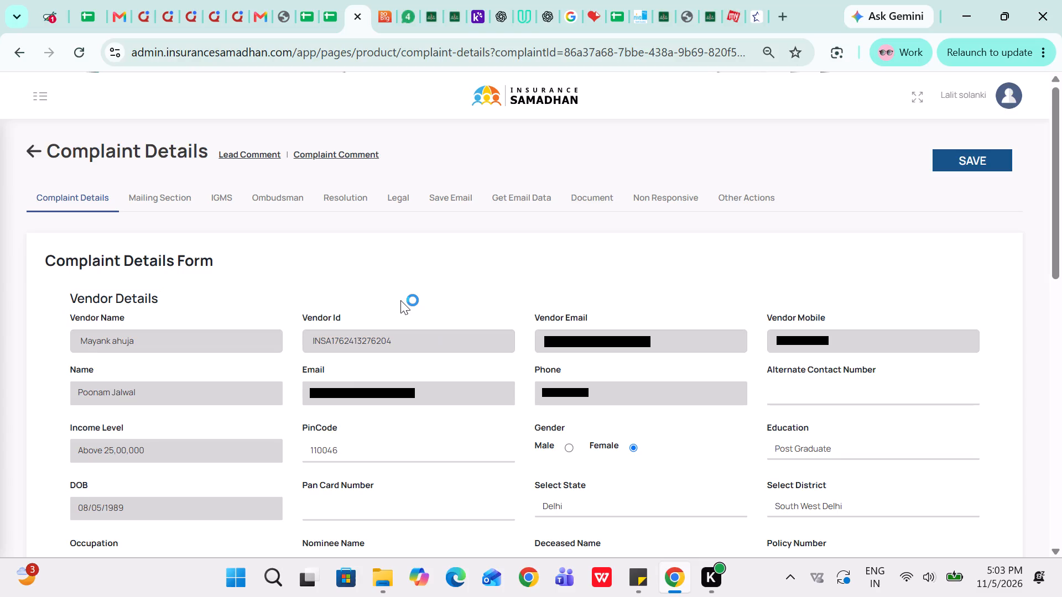
left_click(330, 0)
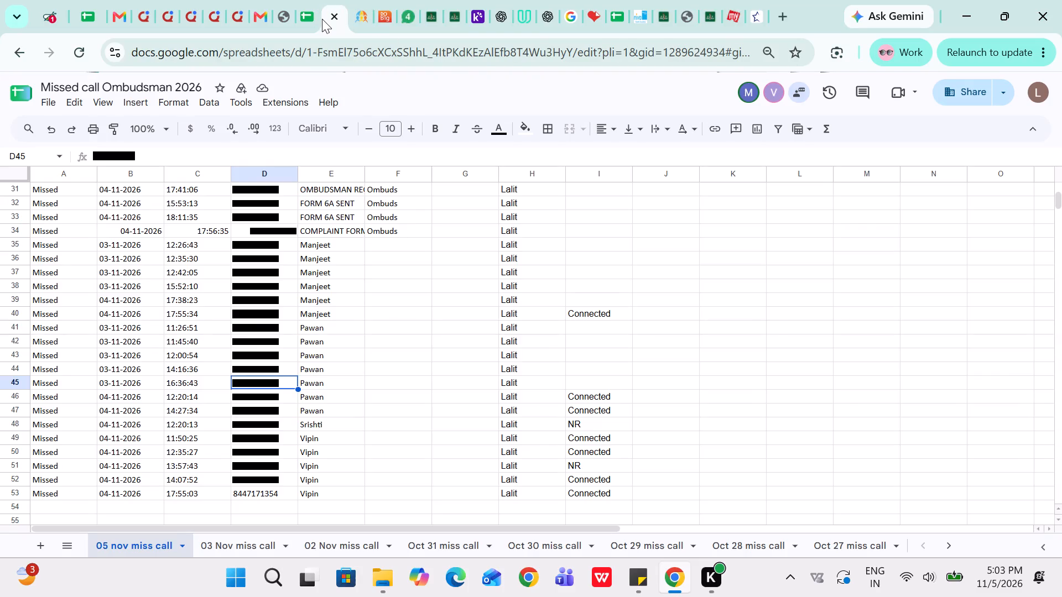
Log "Connected" as the outcome of the missed call in row 45 of the 05 nov miss call sheet.
left_click(357, 0)
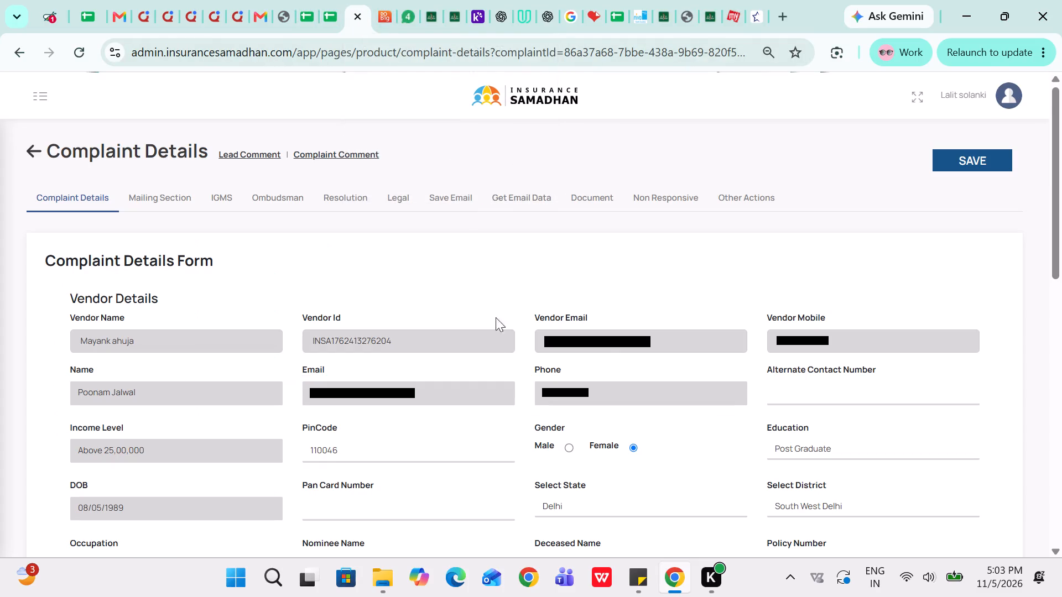
left_click(332, 0)
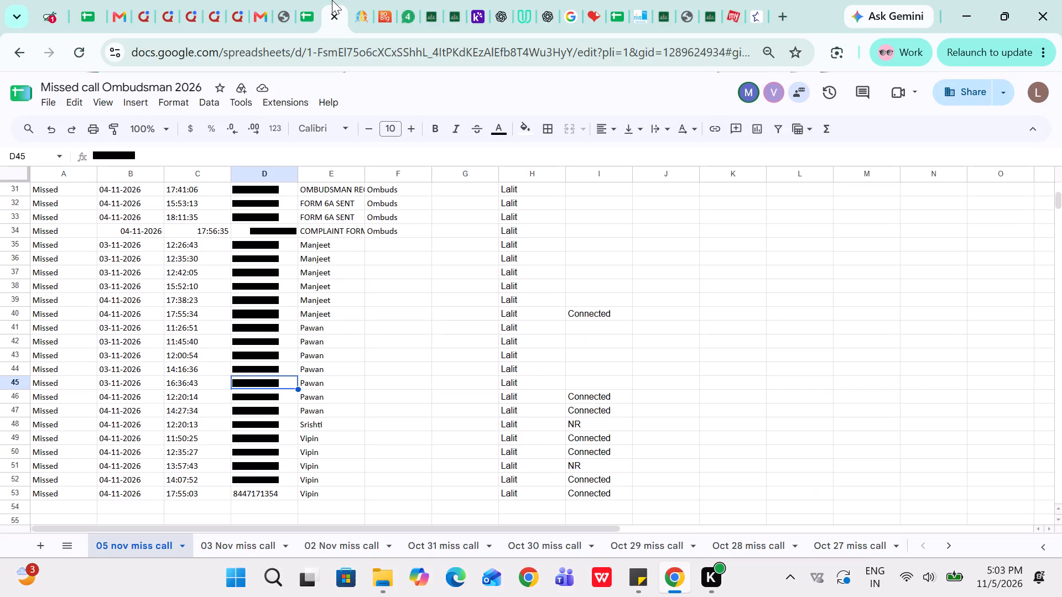
key("Right")
key("Right")
key("Right")
key("Right")
key("Right")
type("Connected")
key("Up")
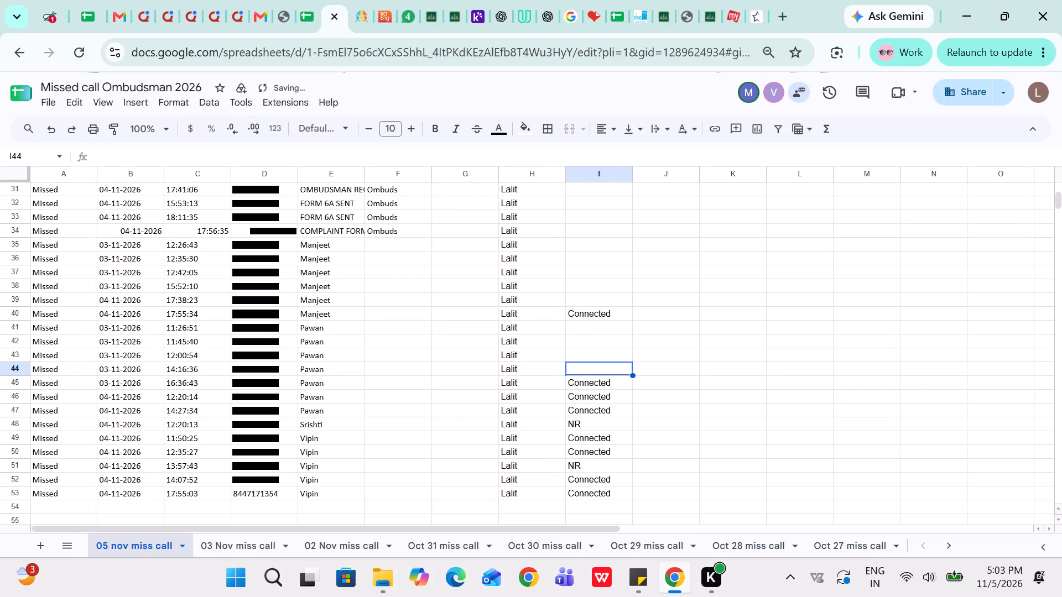
Check the earlier rows of the 05 nov miss call sheet for logged outcomes, and return to the open complaint's details.
scroll(503, 393, "up", 1)
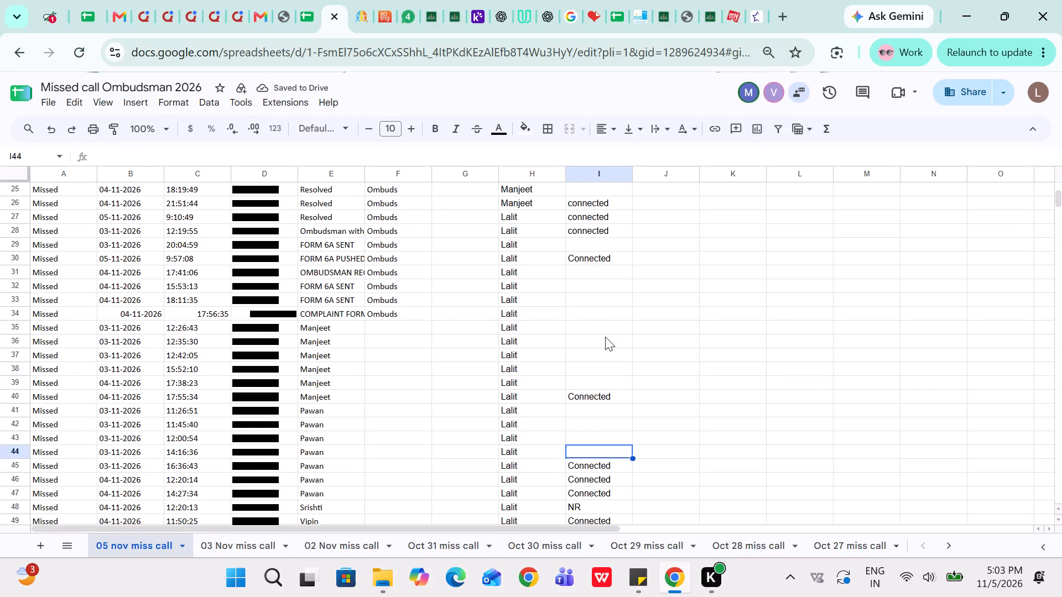
scroll(658, 399, "up", 5)
scroll(658, 399, "down", 3)
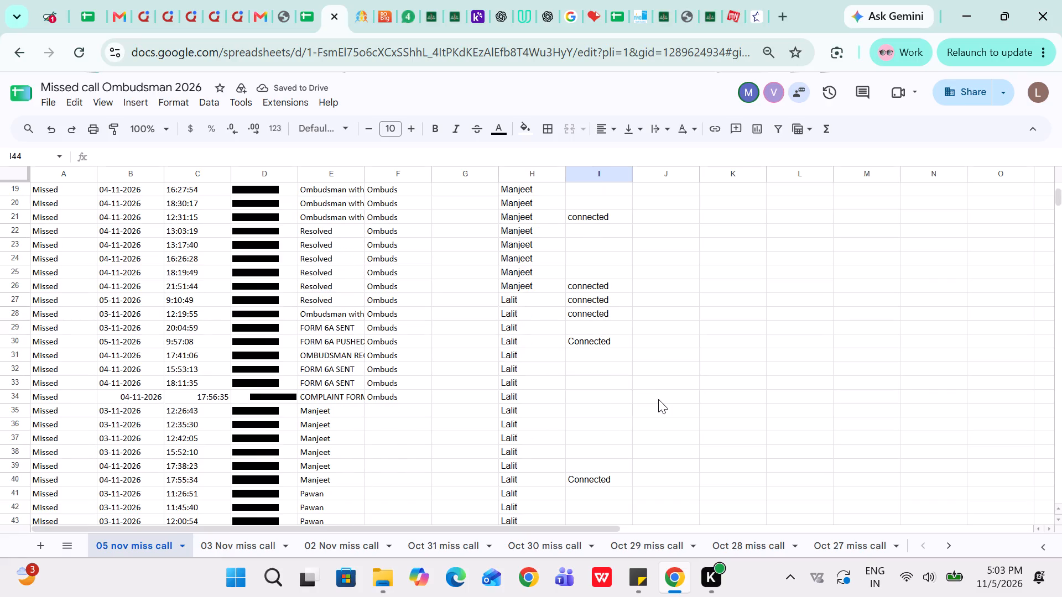
left_click(358, 0)
left_click(647, 265)
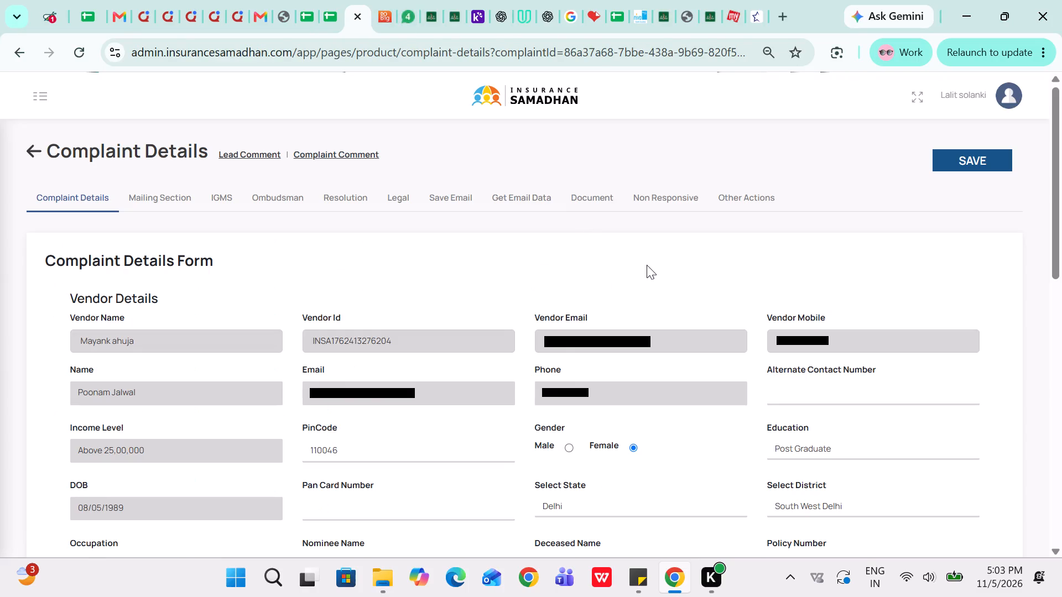
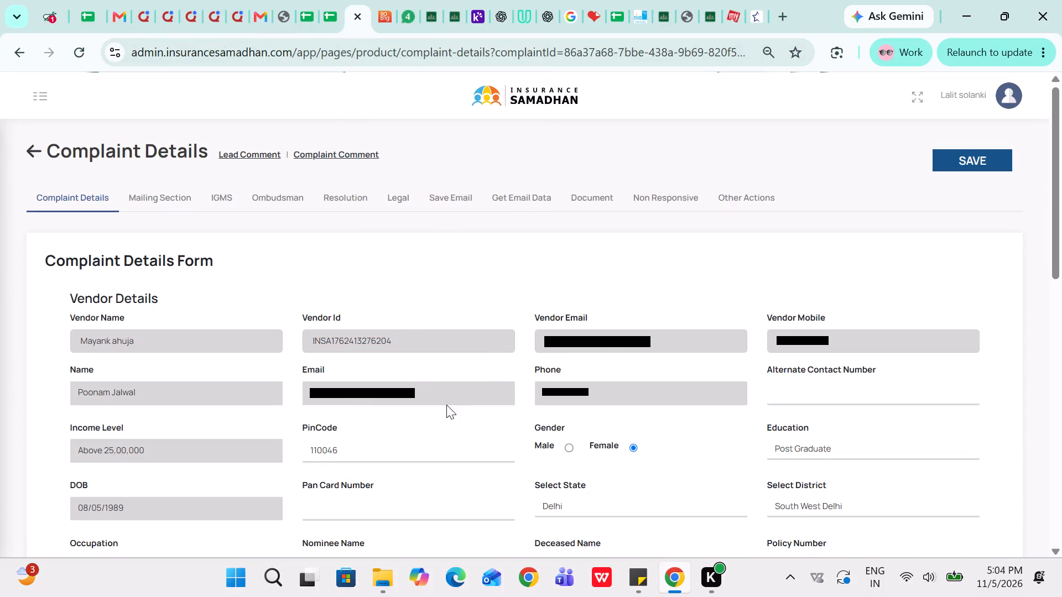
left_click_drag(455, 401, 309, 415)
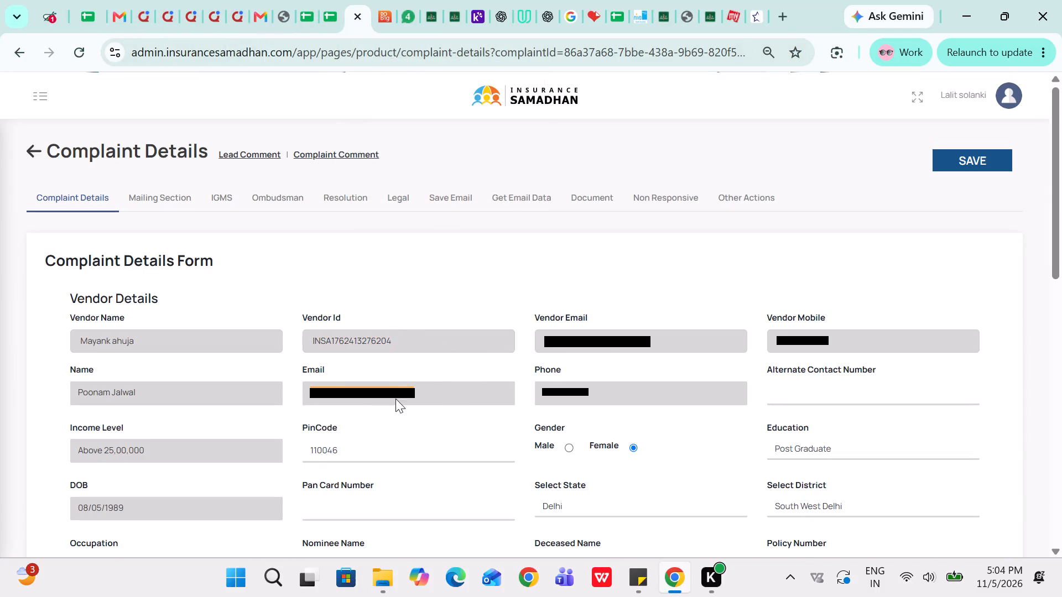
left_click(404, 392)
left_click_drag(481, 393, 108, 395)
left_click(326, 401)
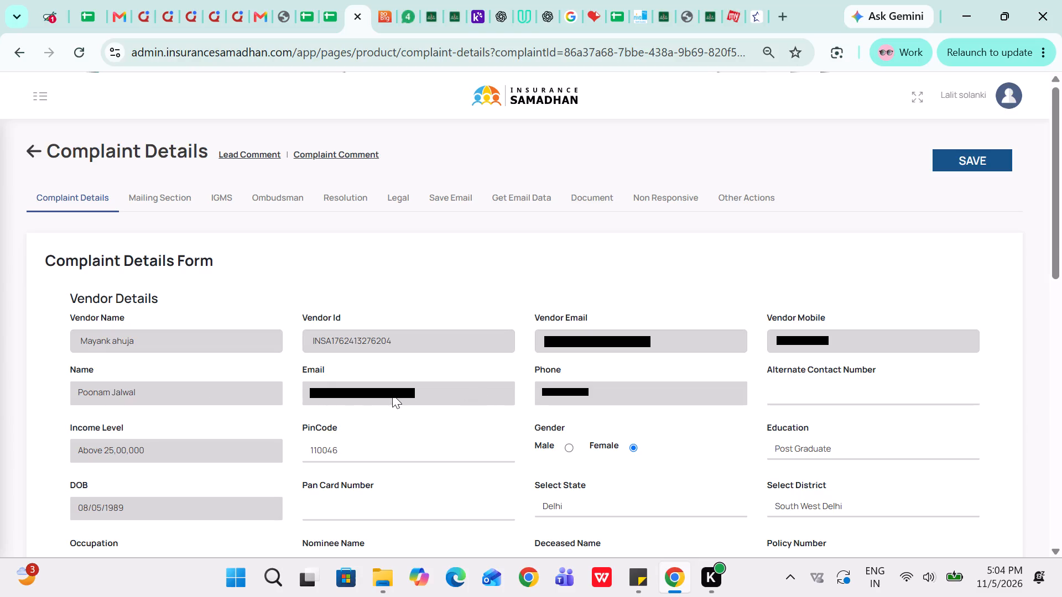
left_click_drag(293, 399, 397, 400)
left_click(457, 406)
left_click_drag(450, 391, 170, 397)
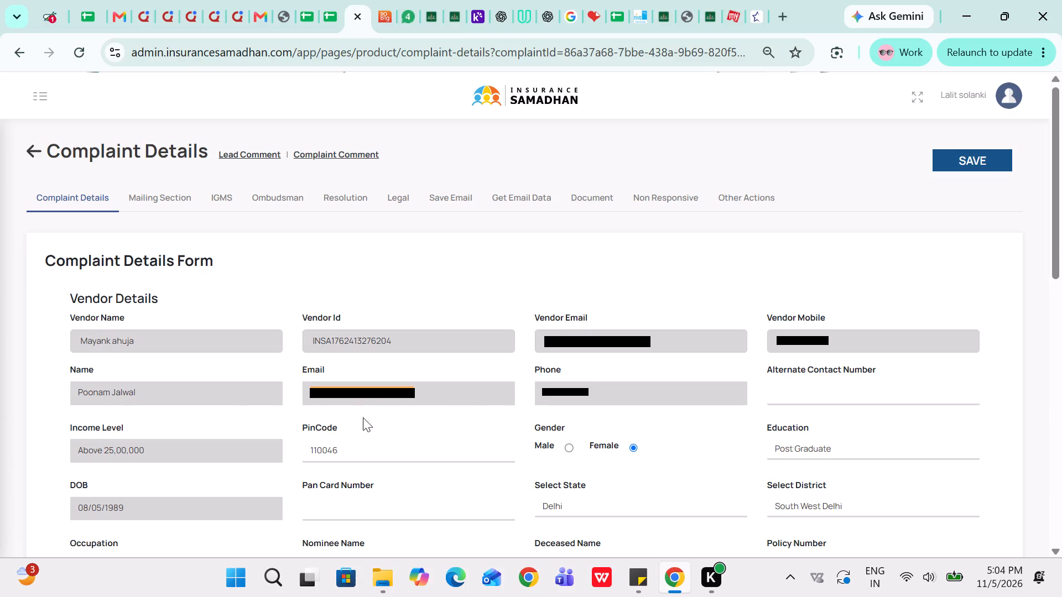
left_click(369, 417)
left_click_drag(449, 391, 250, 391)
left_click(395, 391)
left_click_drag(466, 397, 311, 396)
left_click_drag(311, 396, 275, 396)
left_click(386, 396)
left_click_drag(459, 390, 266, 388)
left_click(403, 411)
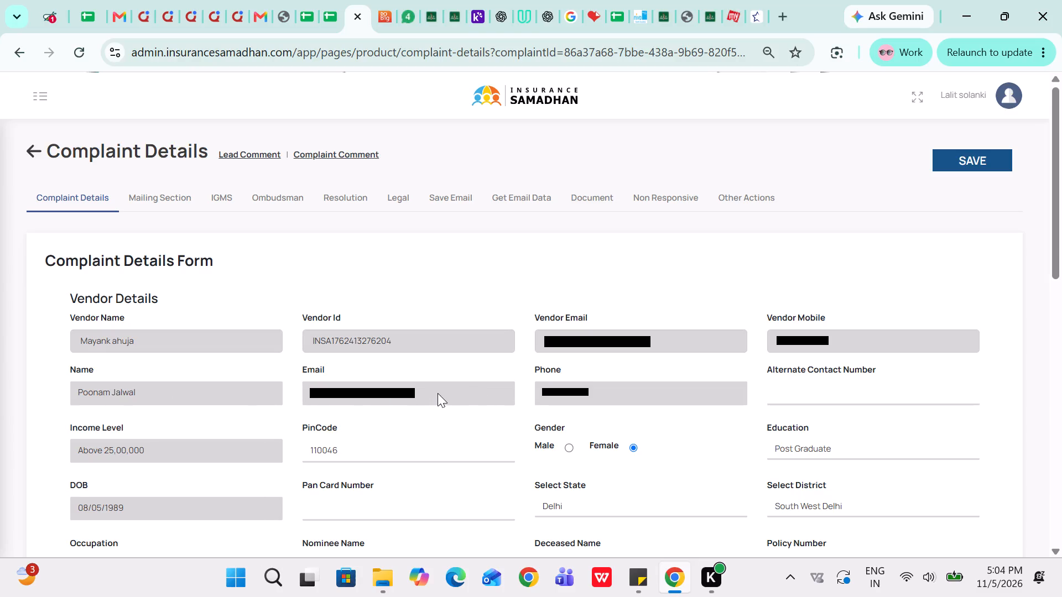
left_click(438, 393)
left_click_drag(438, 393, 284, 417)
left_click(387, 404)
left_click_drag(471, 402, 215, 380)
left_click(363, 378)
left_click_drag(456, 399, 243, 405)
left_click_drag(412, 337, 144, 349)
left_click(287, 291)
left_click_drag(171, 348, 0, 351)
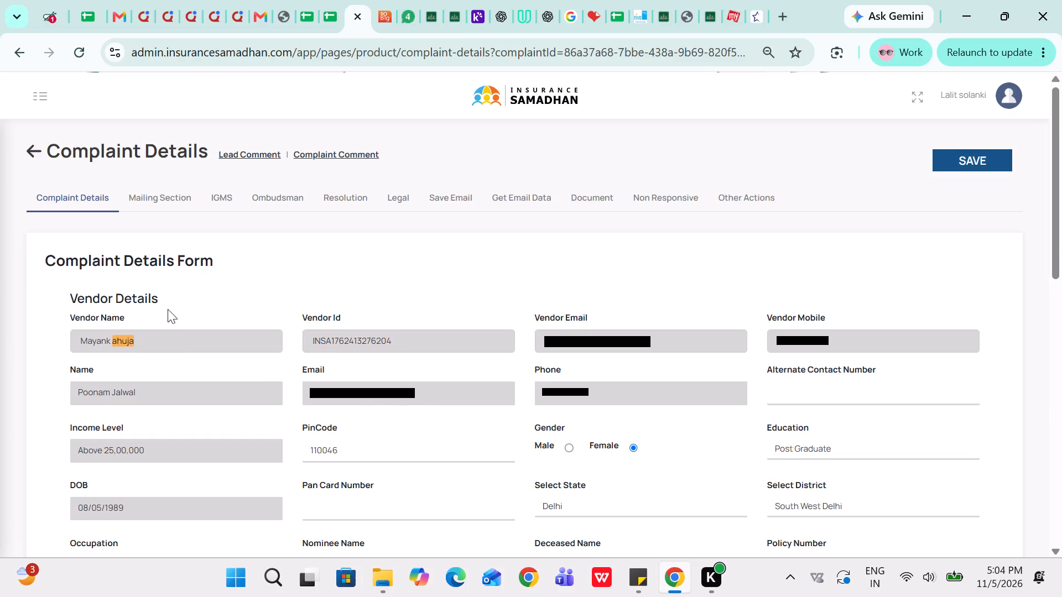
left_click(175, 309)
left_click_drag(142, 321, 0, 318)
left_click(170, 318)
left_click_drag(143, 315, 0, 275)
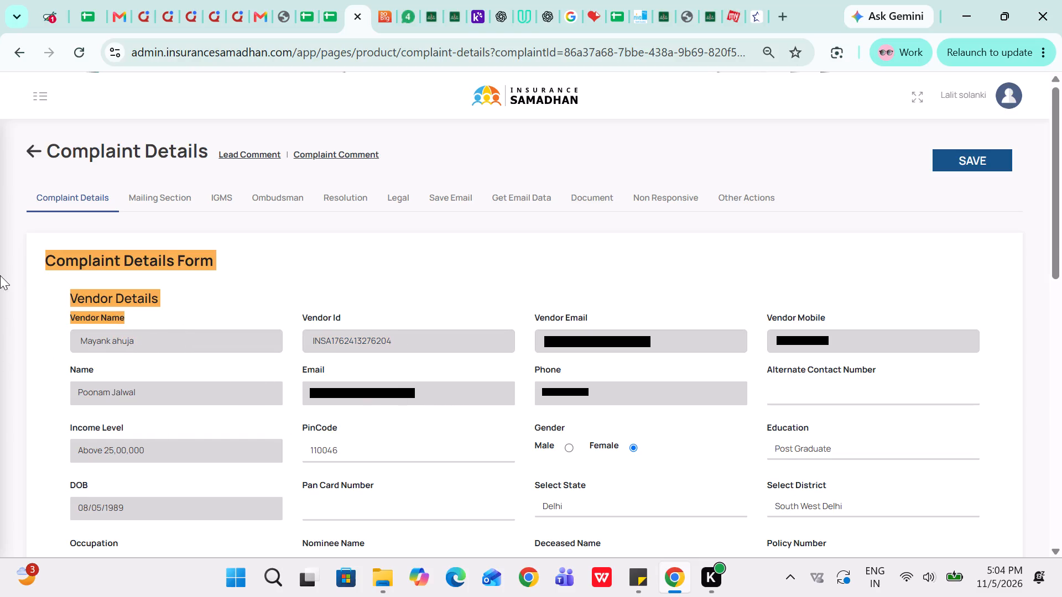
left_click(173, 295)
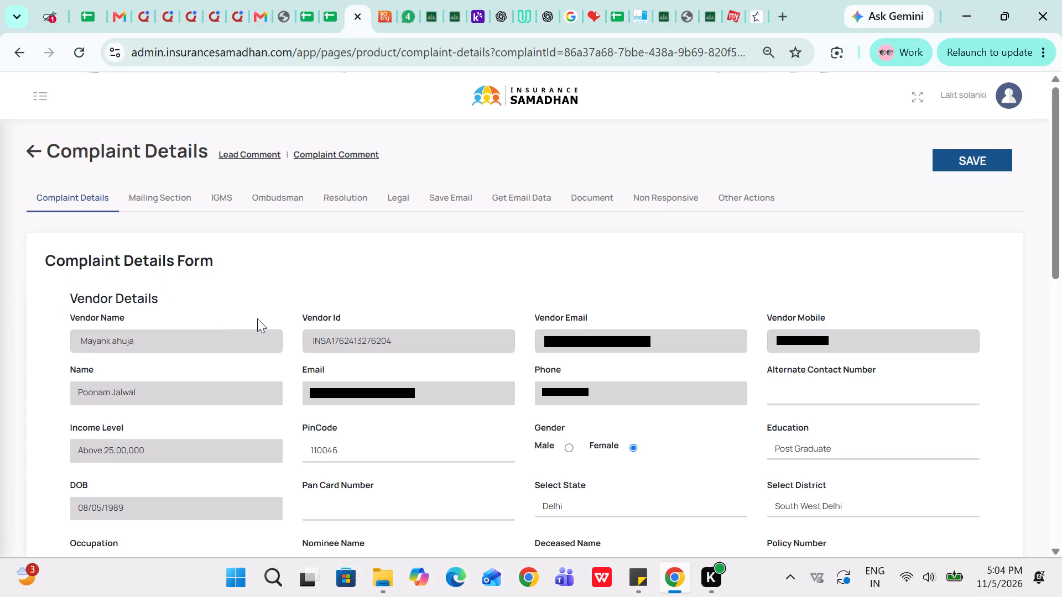
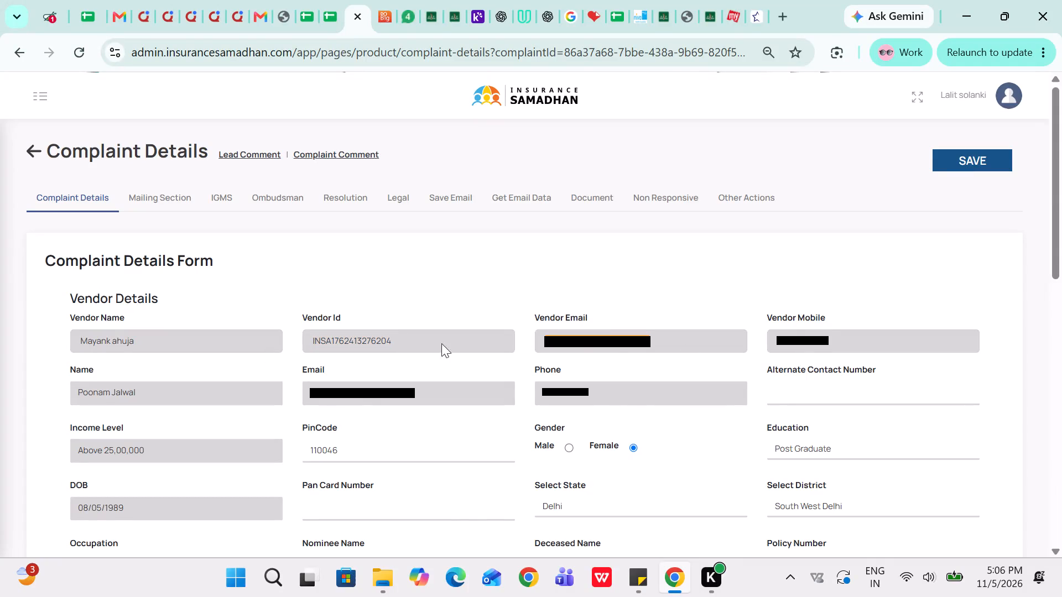
Examine the vendor and customer contact details on the complaint details form.
left_click_drag(632, 403, 356, 385)
left_click_drag(450, 384, 185, 397)
left_click(338, 312)
left_click_drag(435, 341, 192, 337)
left_click(326, 298)
left_click_drag(684, 338, 544, 345)
left_click(600, 278)
left_click_drag(603, 392, 418, 384)
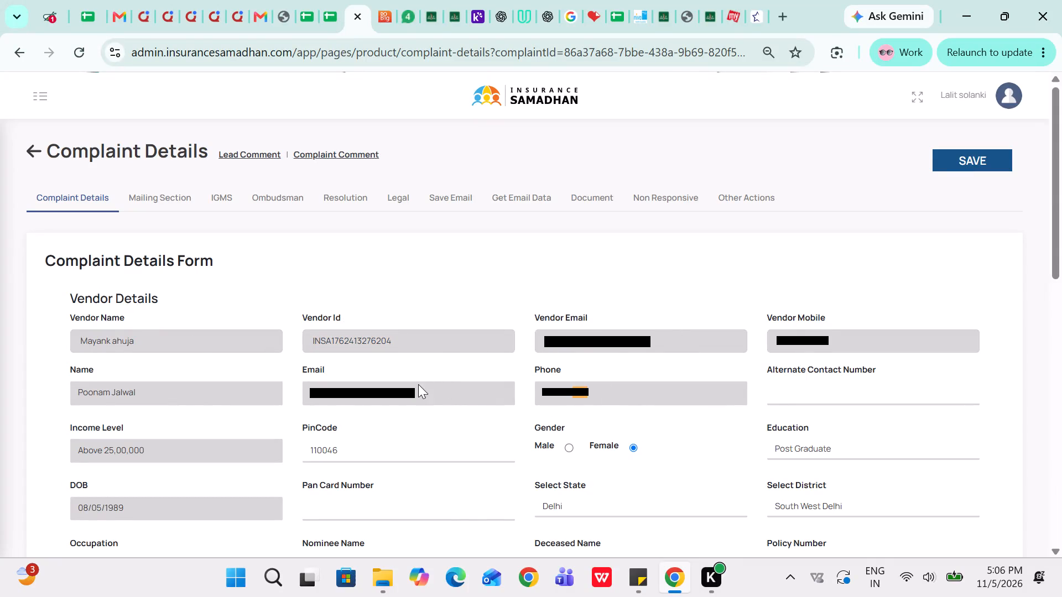
left_click_drag(427, 389, 183, 385)
left_click(423, 381)
left_click_drag(466, 392, 247, 365)
left_click(443, 245)
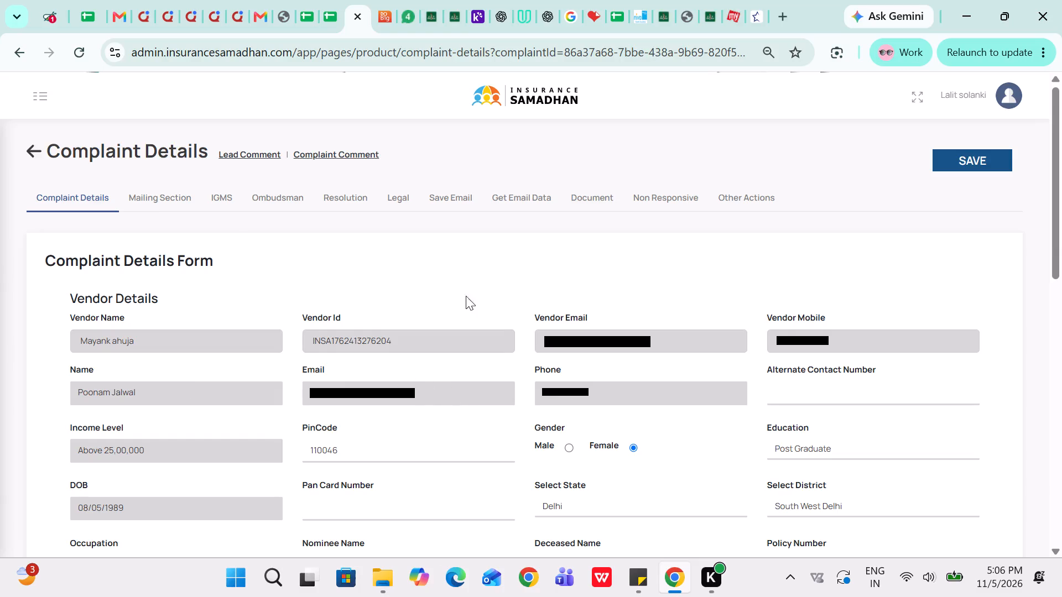
left_click(426, 260)
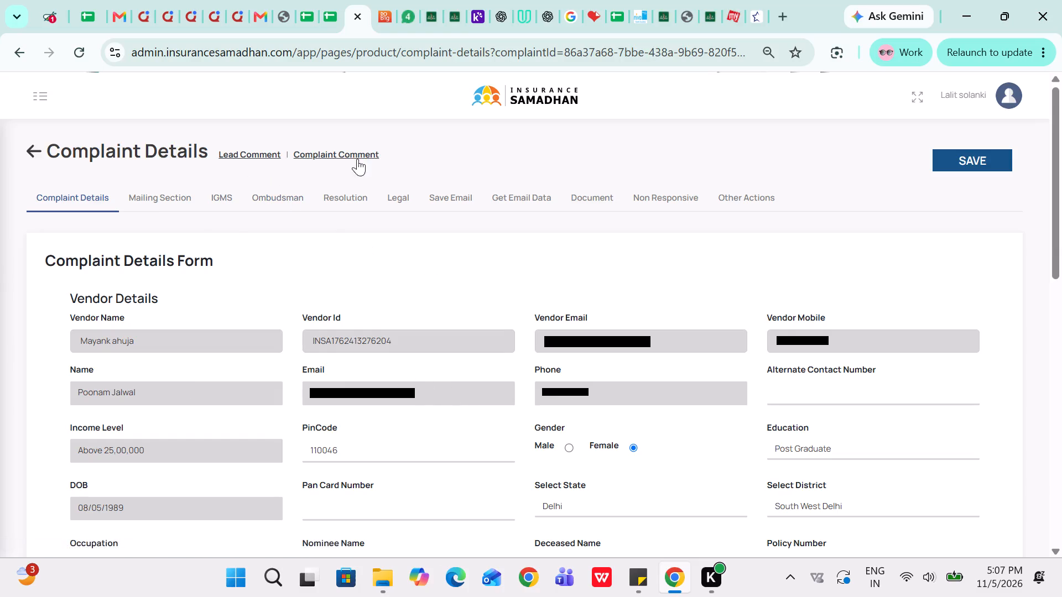
Review the October 2026 entries in the complaint's communication log for Form 6A and call follow-ups, then close the log.
left_click(355, 149)
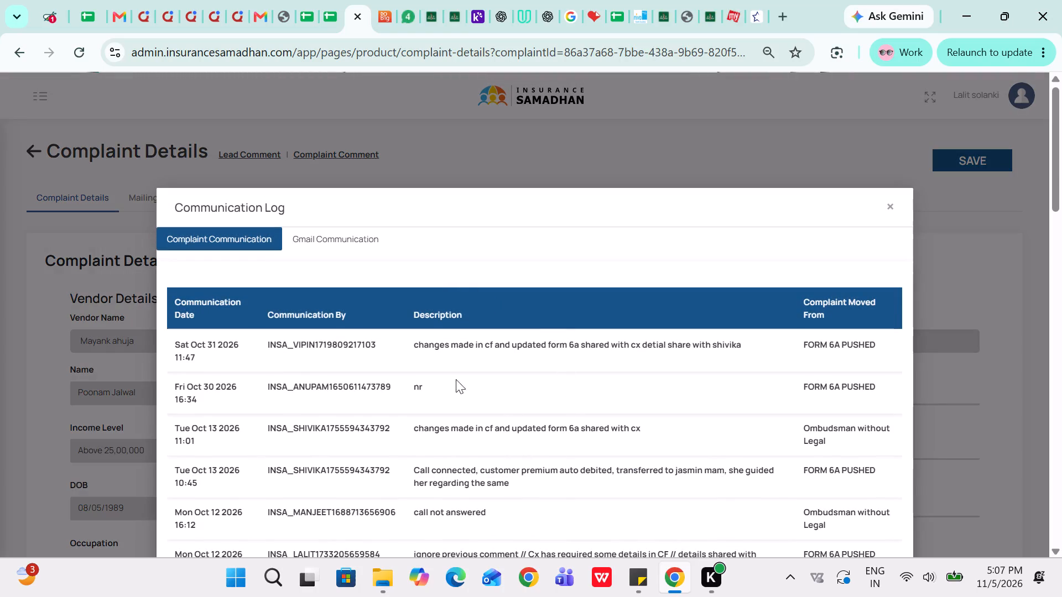
scroll(487, 431, "down", 2)
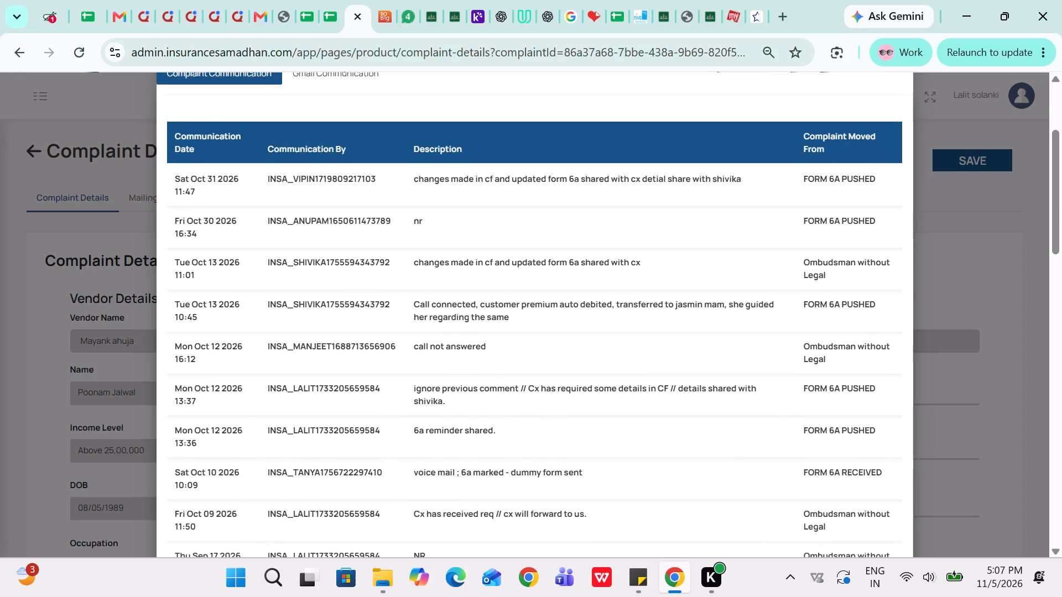
left_click_drag(445, 404, 383, 379)
left_click(476, 360)
left_click_drag(520, 352, 387, 332)
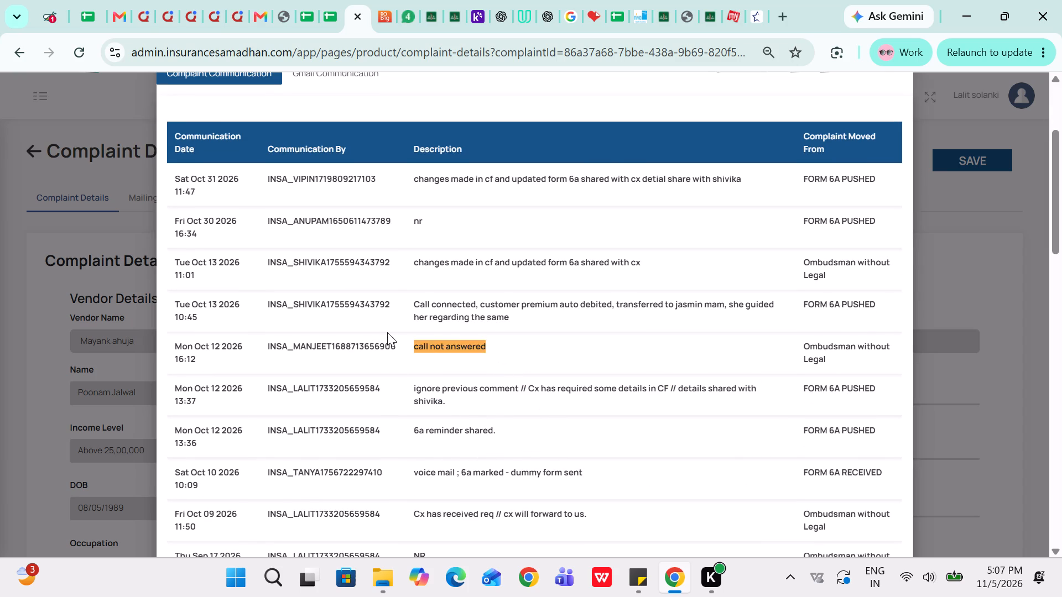
left_click_drag(387, 332, 387, 332)
left_click(471, 336)
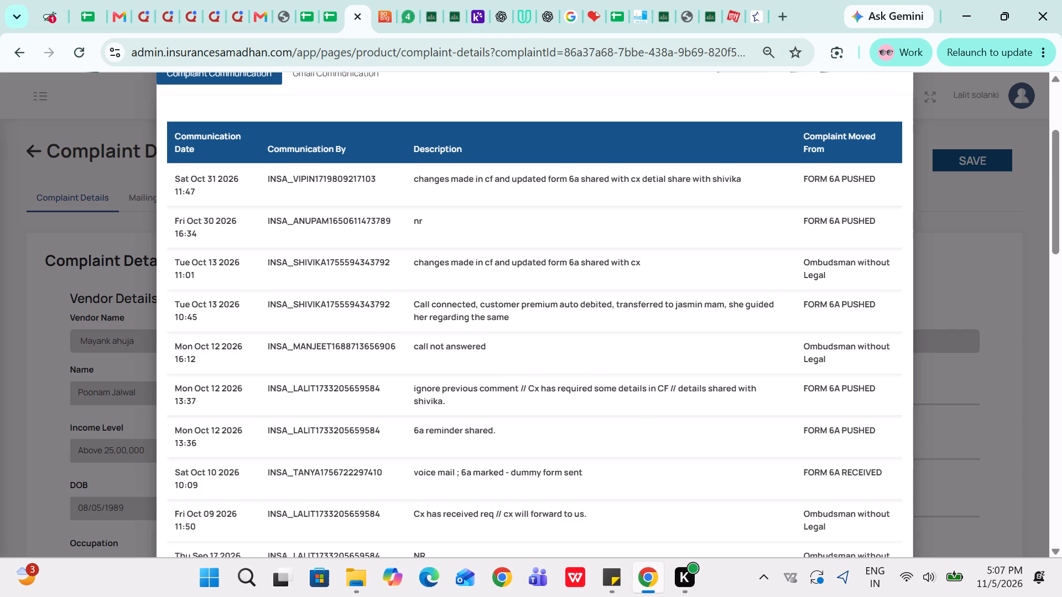
left_click_drag(637, 514, 543, 509)
left_click(661, 518)
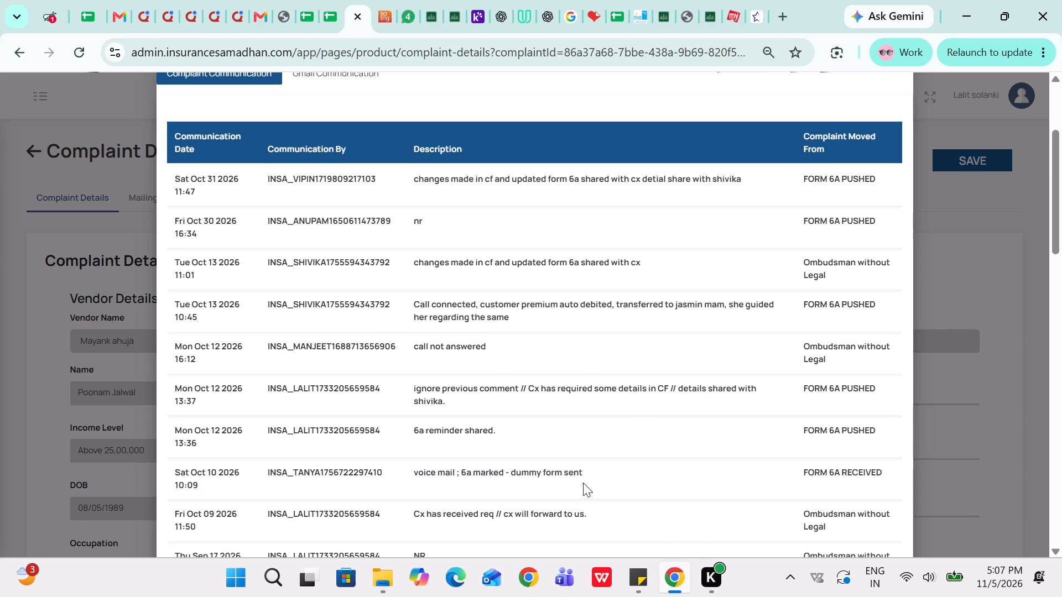
left_click_drag(538, 437, 373, 439)
left_click(543, 455)
left_click_drag(460, 405, 395, 396)
left_click(501, 420)
left_click_drag(507, 356, 403, 338)
left_click(475, 335)
left_click_drag(538, 324, 477, 316)
left_click_drag(477, 316, 446, 310)
left_click(534, 323)
scroll(498, 312, "up", 2)
left_click(389, 129)
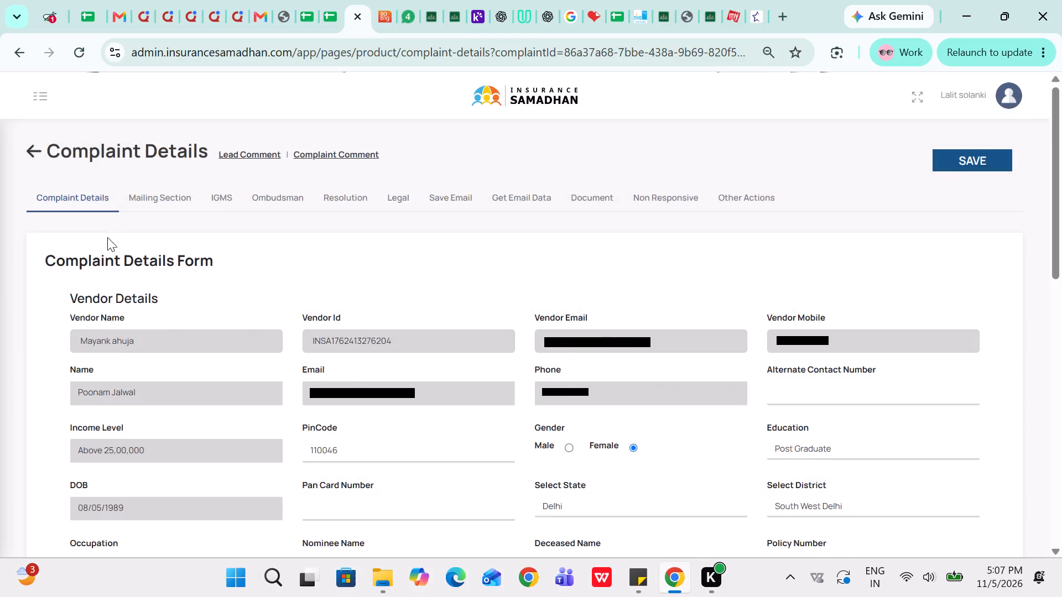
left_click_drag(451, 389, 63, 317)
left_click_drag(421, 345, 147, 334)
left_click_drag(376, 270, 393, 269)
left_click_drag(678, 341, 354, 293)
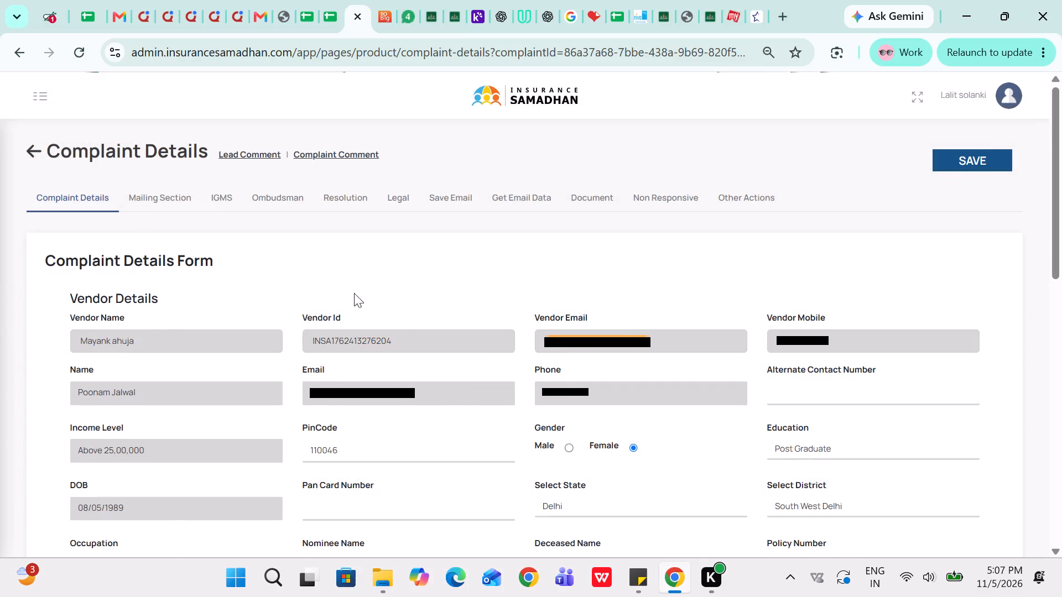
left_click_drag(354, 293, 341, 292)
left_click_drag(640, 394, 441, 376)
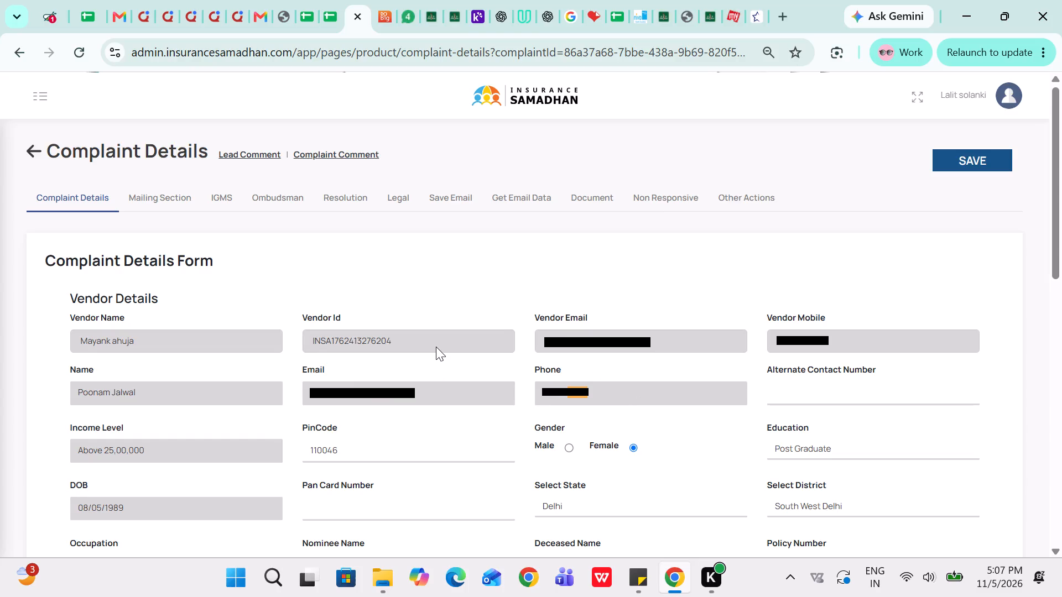
Start a new comment in the complaint's communication log, ready for its description.
left_click(361, 153)
scroll(561, 338, "down", 10)
scroll(636, 538, "down", 7)
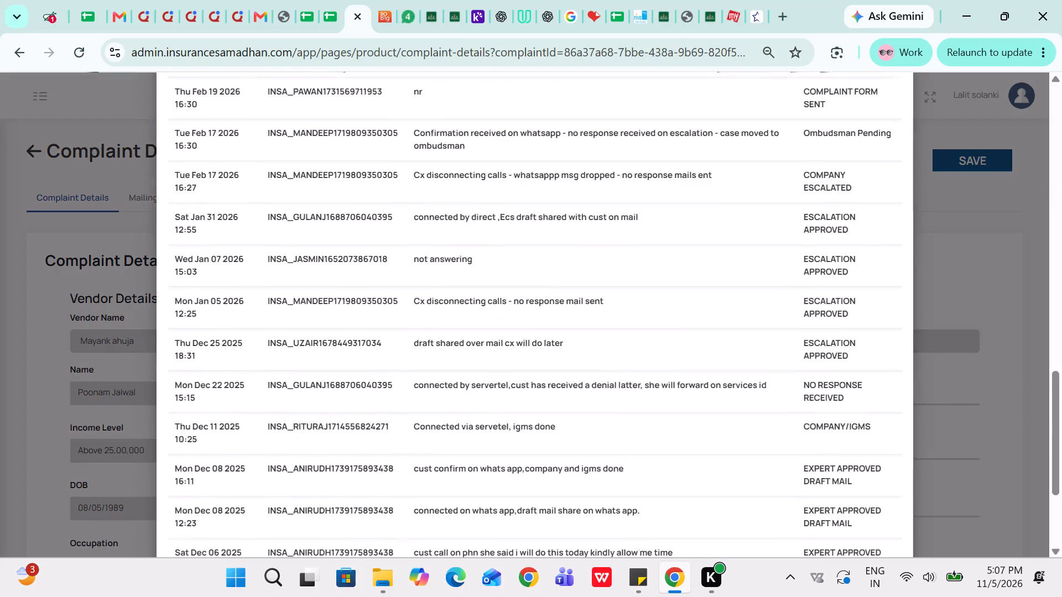
scroll(632, 540, "down", 2)
left_click(625, 525)
left_click(613, 384)
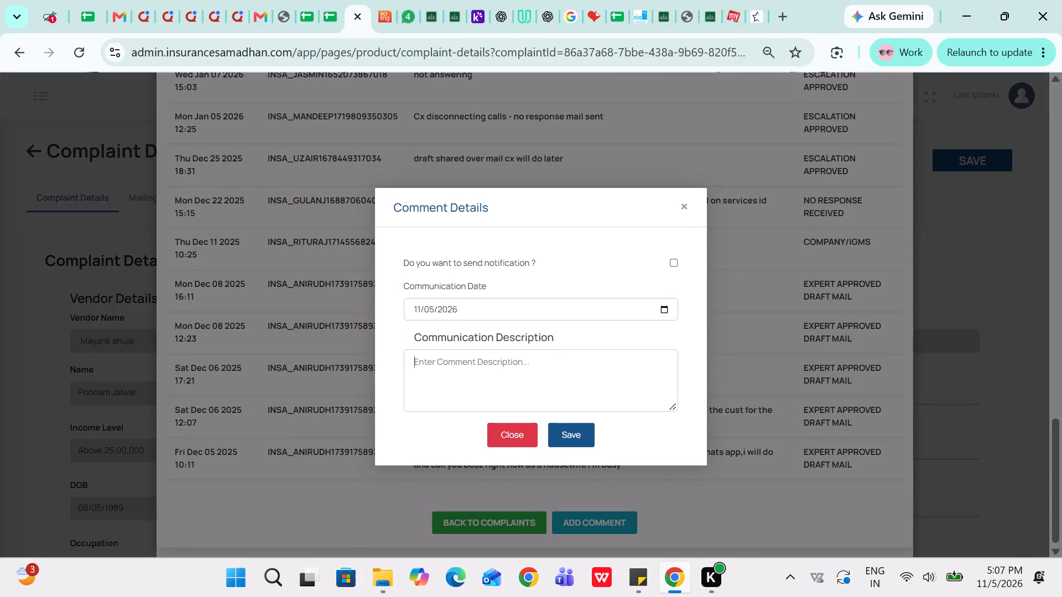
Enter "Cx will do courier // 6a" as the communication description and save the comment.
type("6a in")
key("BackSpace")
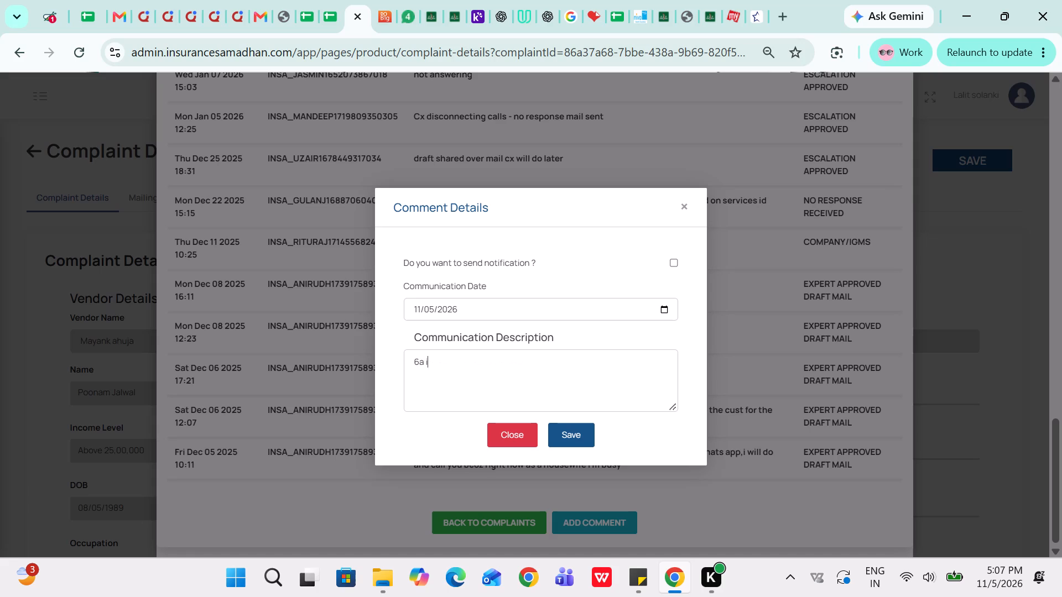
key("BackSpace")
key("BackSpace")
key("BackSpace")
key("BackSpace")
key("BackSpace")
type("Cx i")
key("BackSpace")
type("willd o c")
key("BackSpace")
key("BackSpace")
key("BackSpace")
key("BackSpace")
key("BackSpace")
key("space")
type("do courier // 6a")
left_click(577, 438)
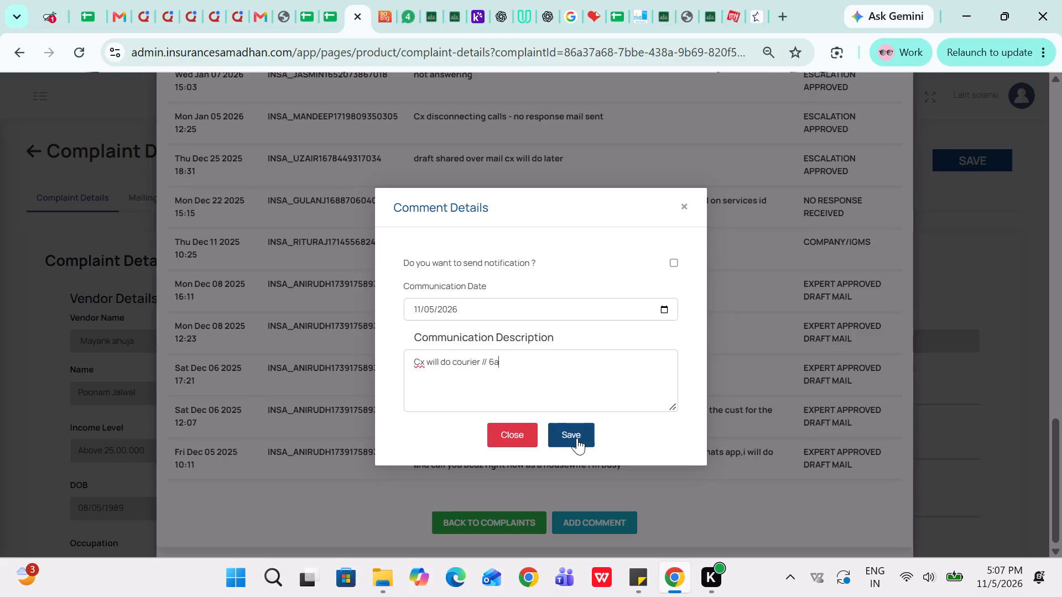
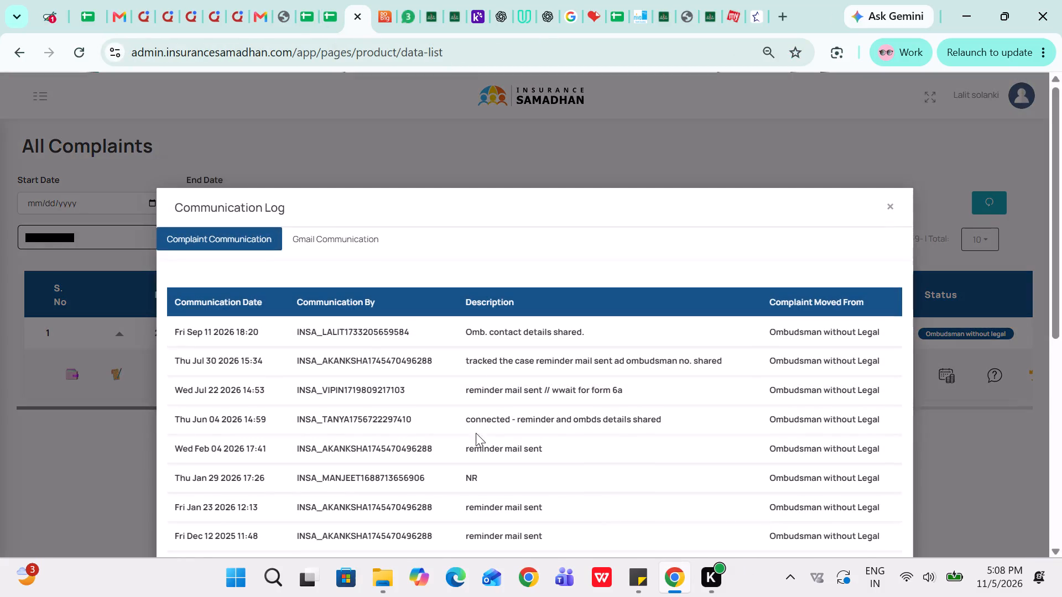
Read the most recent entry in the complaint's communication log, then close the log.
left_click_drag(619, 341, 438, 341)
left_click(584, 352)
left_click(387, 170)
Examine the complaint's dated status history down to its latest stage, then close the history.
left_click(601, 373)
scroll(638, 417, "down", 13)
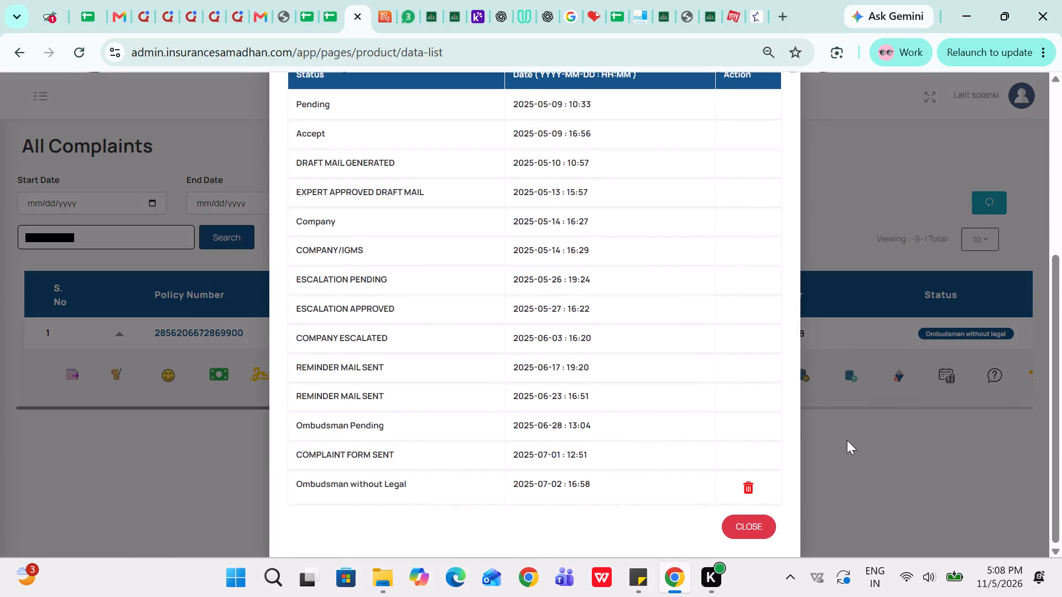
left_click(56, 452)
Open the complaint's details by its policy number and display the Ombudsman section.
left_click(216, 328)
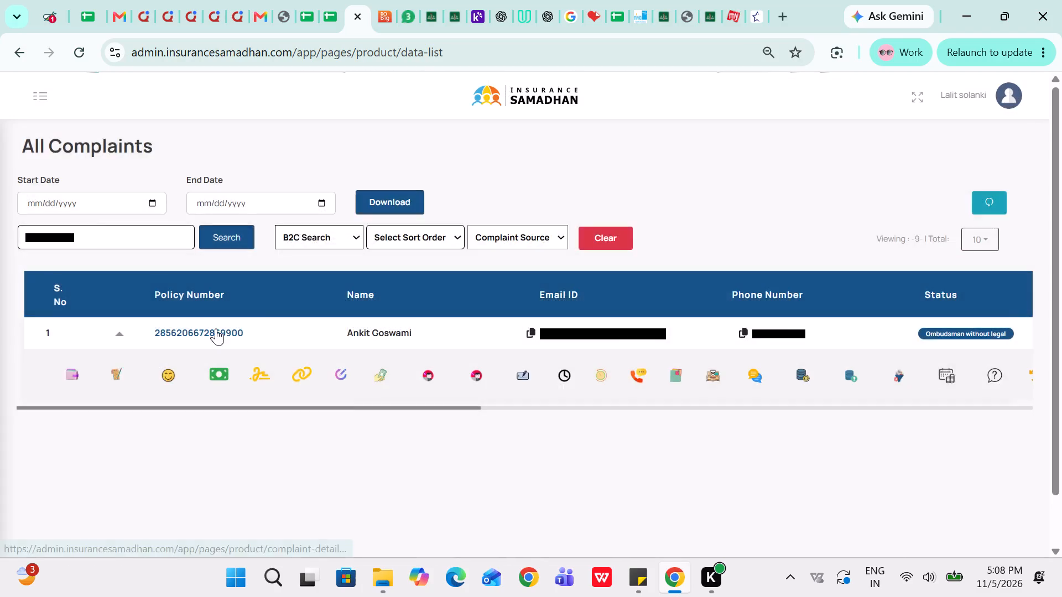
left_click(283, 192)
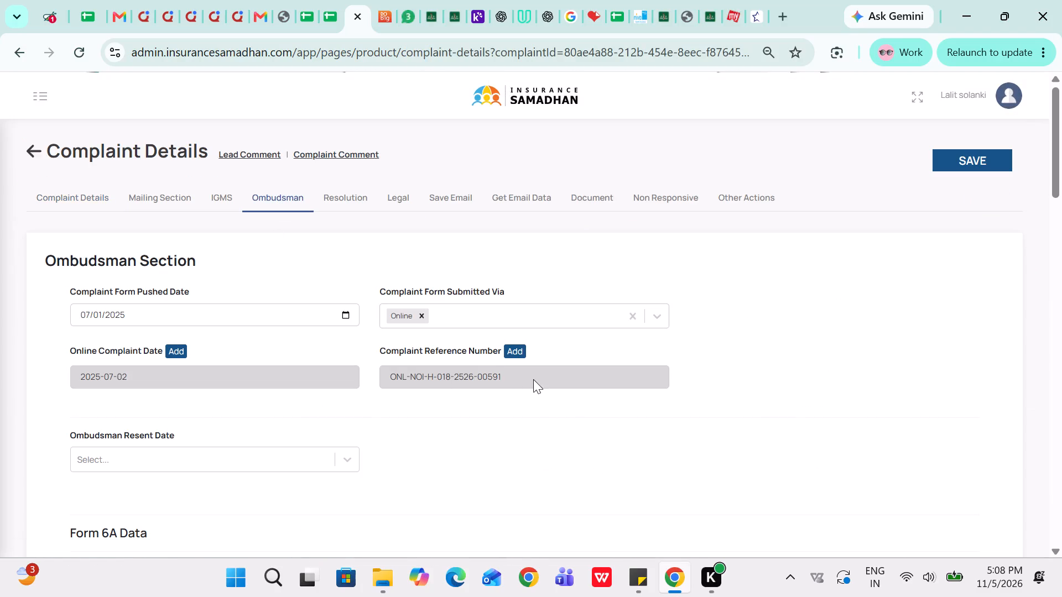
Check the complaint reference number in the complaint's Ombudsman section.
left_click_drag(533, 379, 387, 391)
left_click(539, 407)
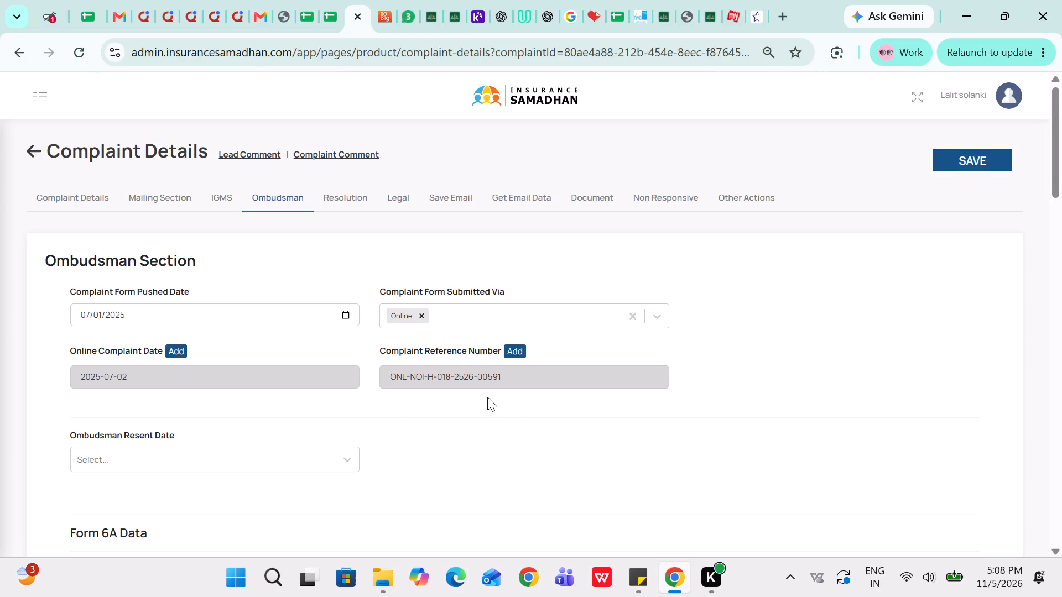
scroll(487, 397, "down", 5)
scroll(487, 397, "up", 8)
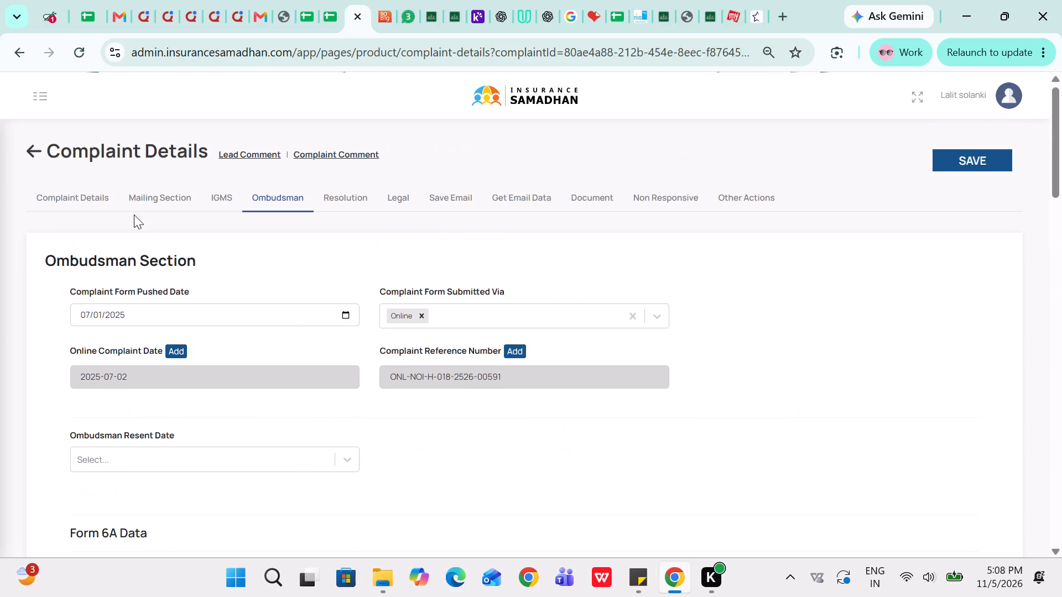
Copy the customer's phone number from the complaint details form and call it from the Smartflo dialer.
left_click(96, 198)
left_click_drag(641, 324, 356, 320)
key("ctrl+c")
key("ctrl+c")
key("ctrl+c")
left_click(394, 0, "ctrl")
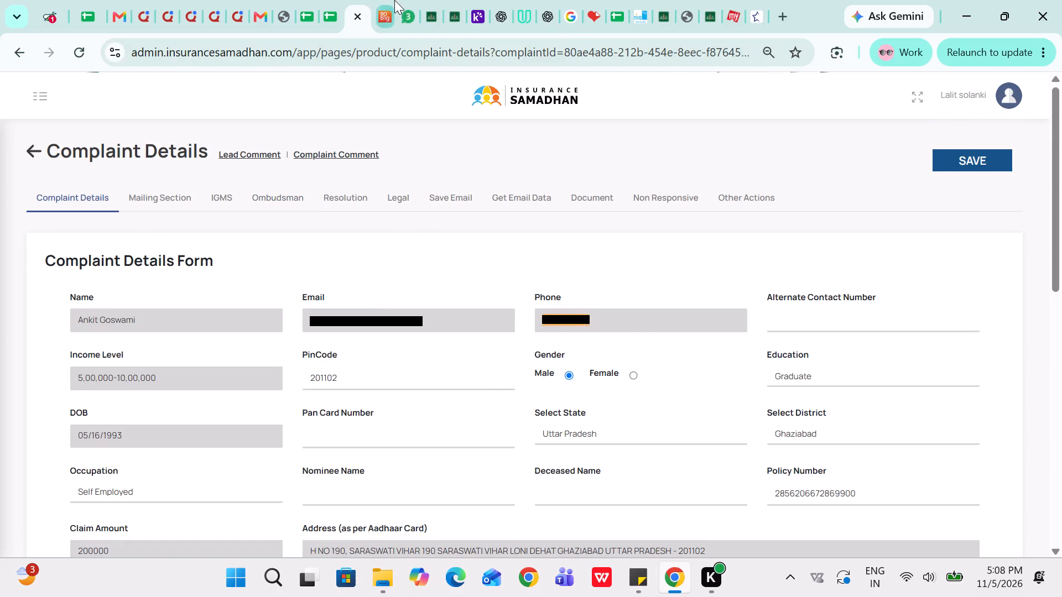
double_click(478, 182)
key("ctrl+v")
left_click(514, 498)
left_click(919, 348)
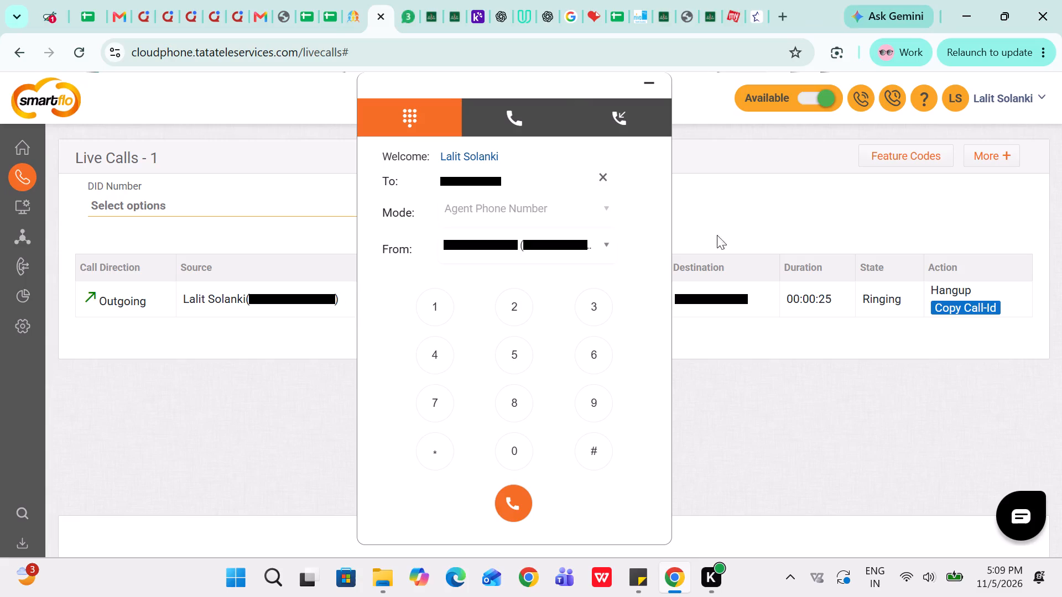
Return to the complaint details form and examine the customer's email and phone fields during the outgoing call.
left_click(350, 0)
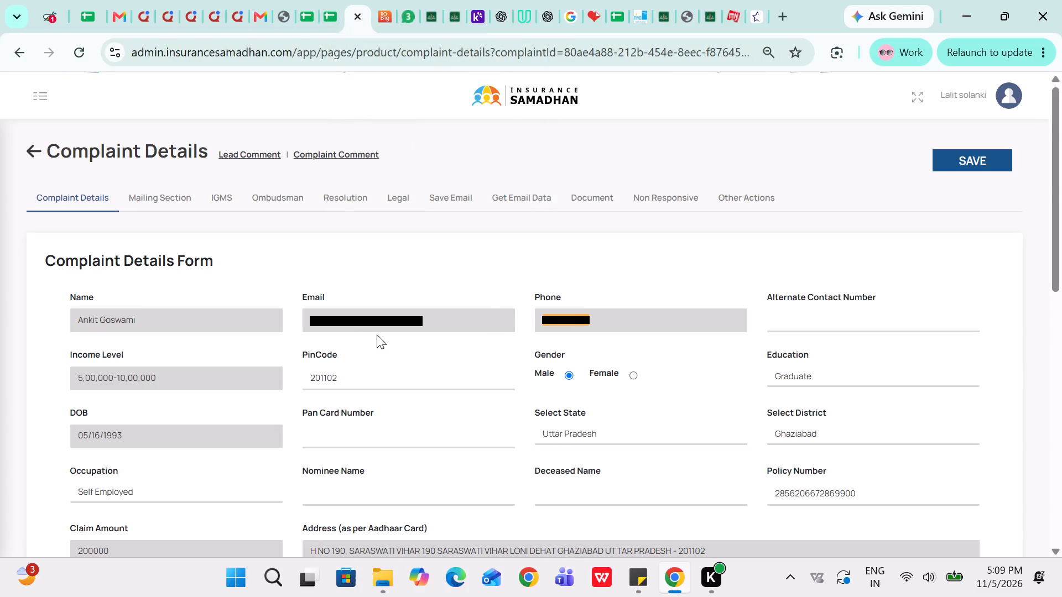
left_click_drag(446, 320, 79, 332)
left_click(360, 314)
left_click_drag(432, 339, 237, 354)
left_click(408, 332)
left_click_drag(488, 332, 185, 324)
left_click(470, 279)
left_click_drag(675, 320, 346, 320)
left_click(495, 284)
left_click(483, 285)
left_click_drag(497, 321, 190, 284)
left_click(456, 280)
left_click_drag(480, 326, 132, 314)
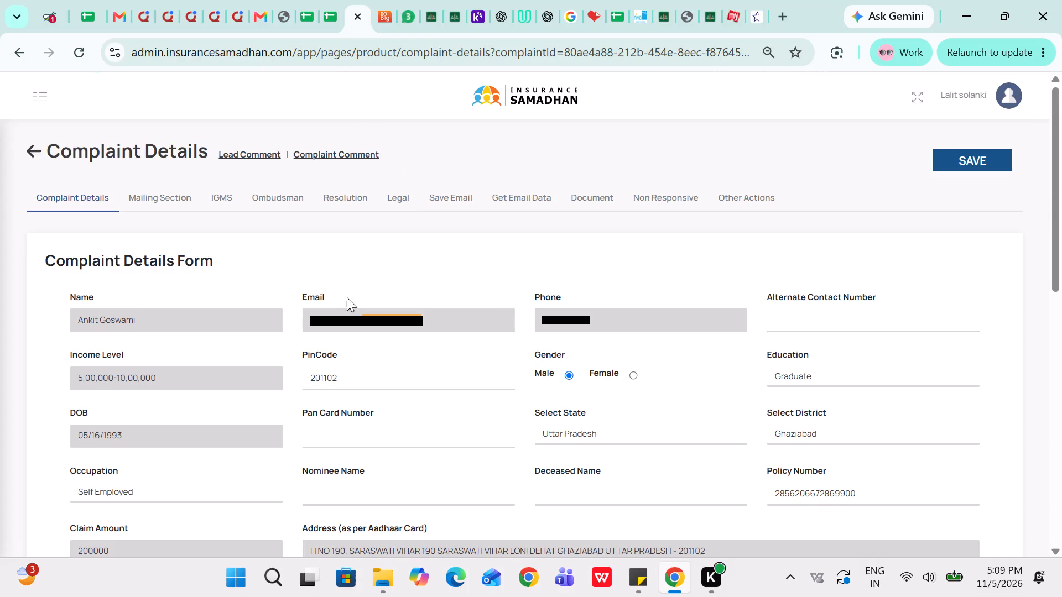
left_click(347, 297)
Switch back to Smartflo and check the outgoing call in the live calls list.
left_click(389, 0)
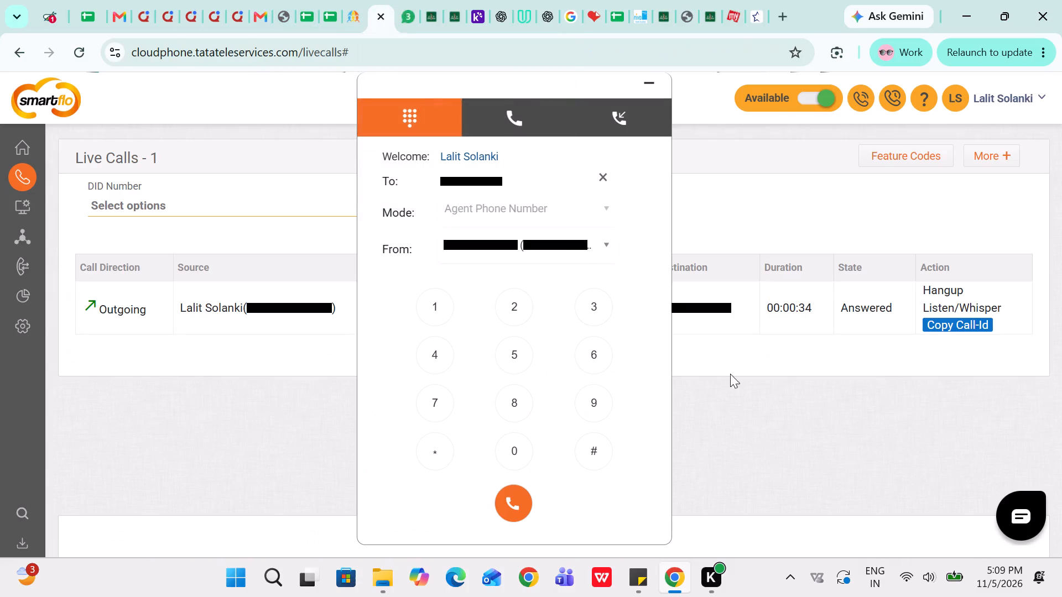
left_click(788, 394)
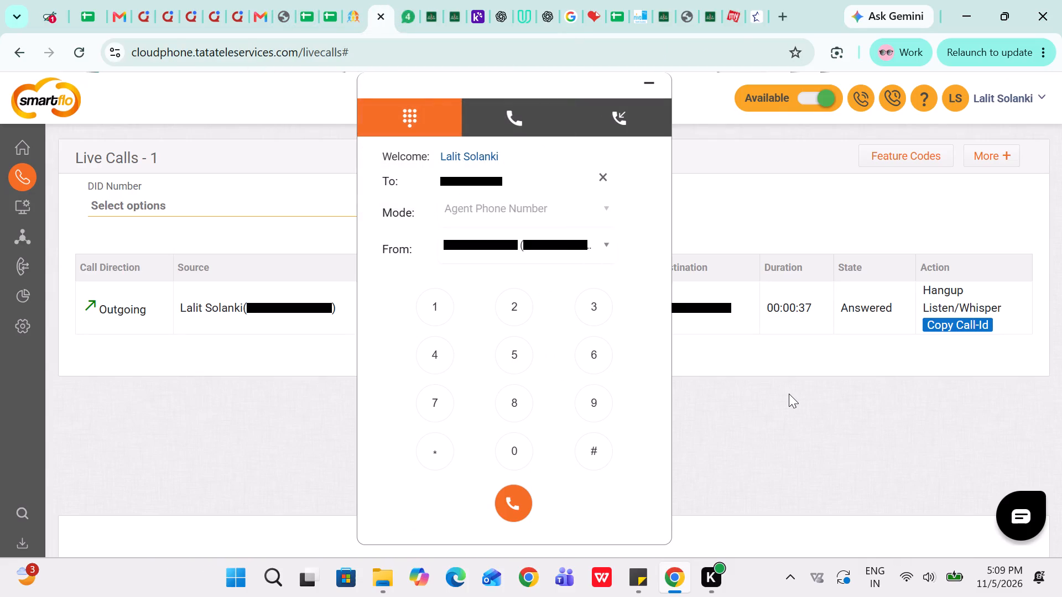
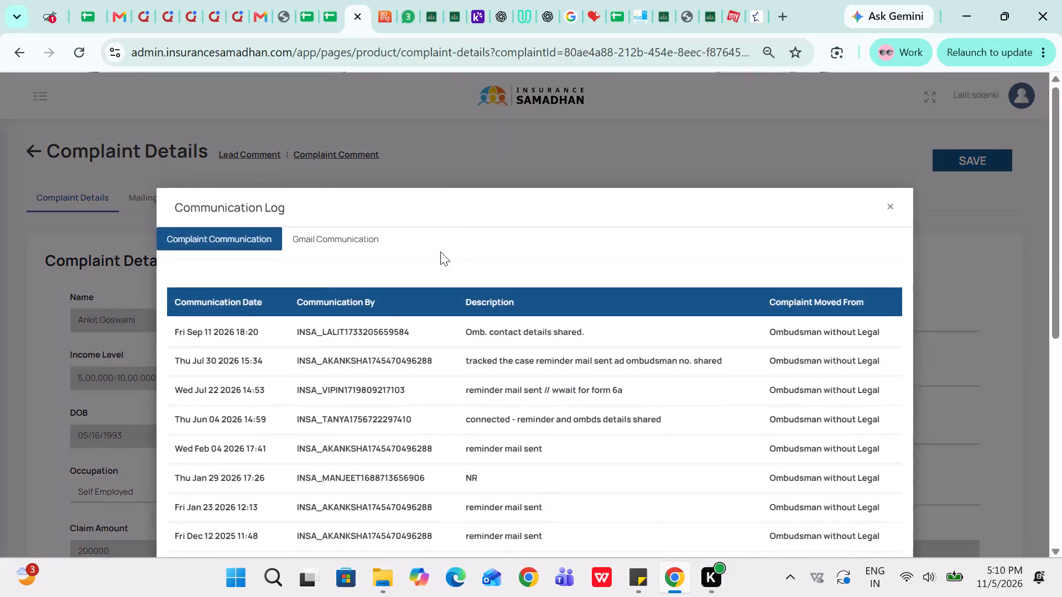
Close the communication log to return to the complaint details form.
left_click(455, 138)
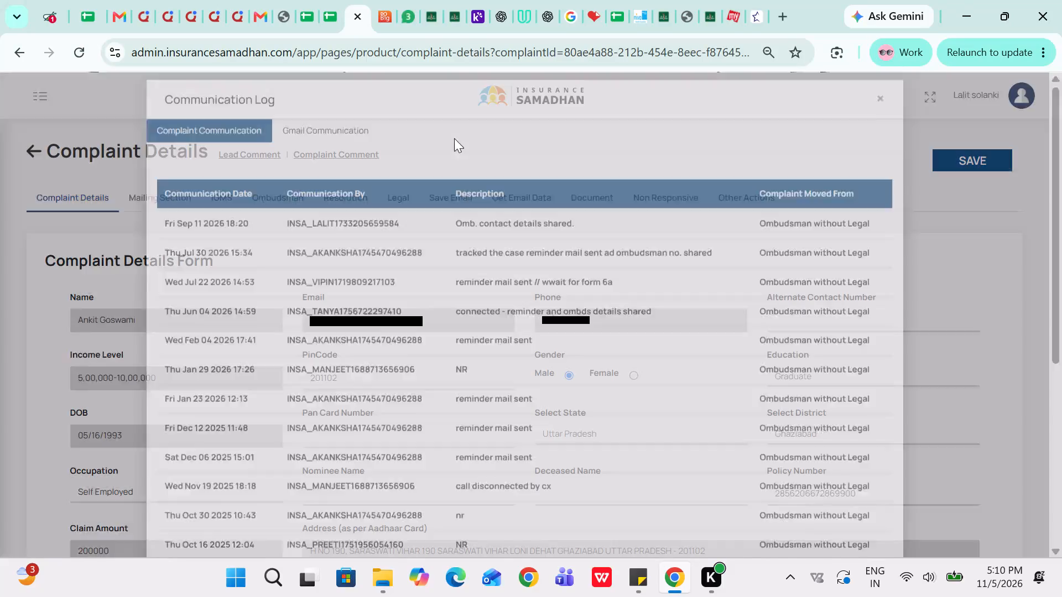
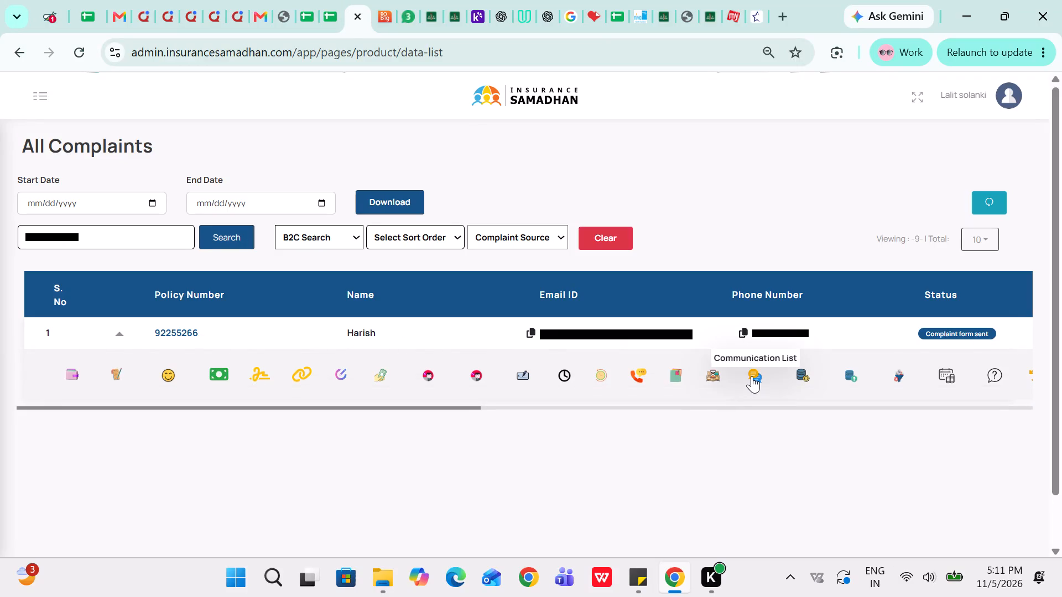
Open the communication log of the listed complaint and examine its most recent entry, reopening the log for another look.
left_click(752, 376)
left_click_drag(470, 341, 360, 338)
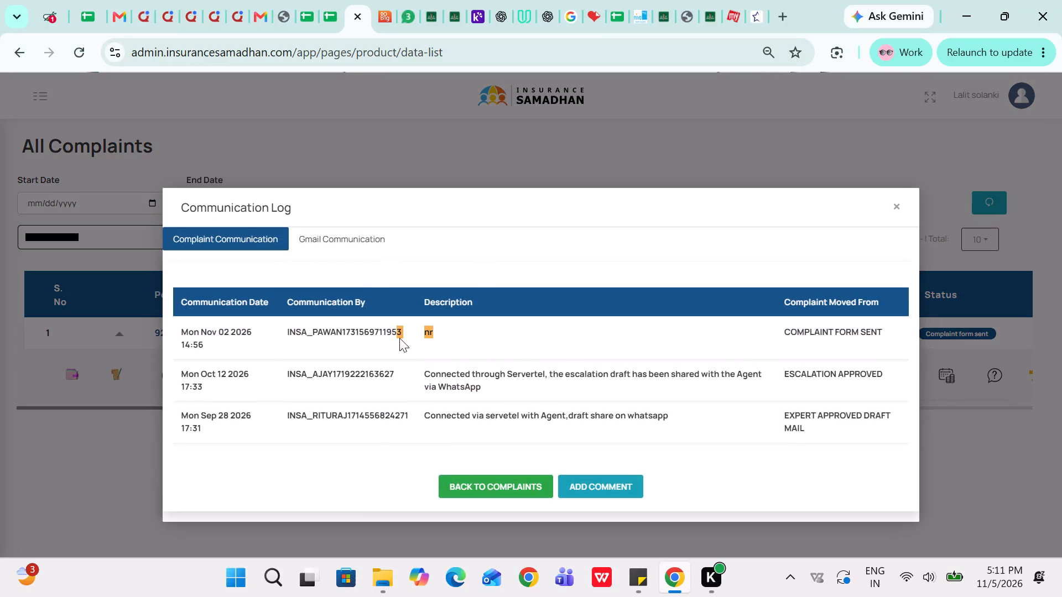
left_click(327, 119)
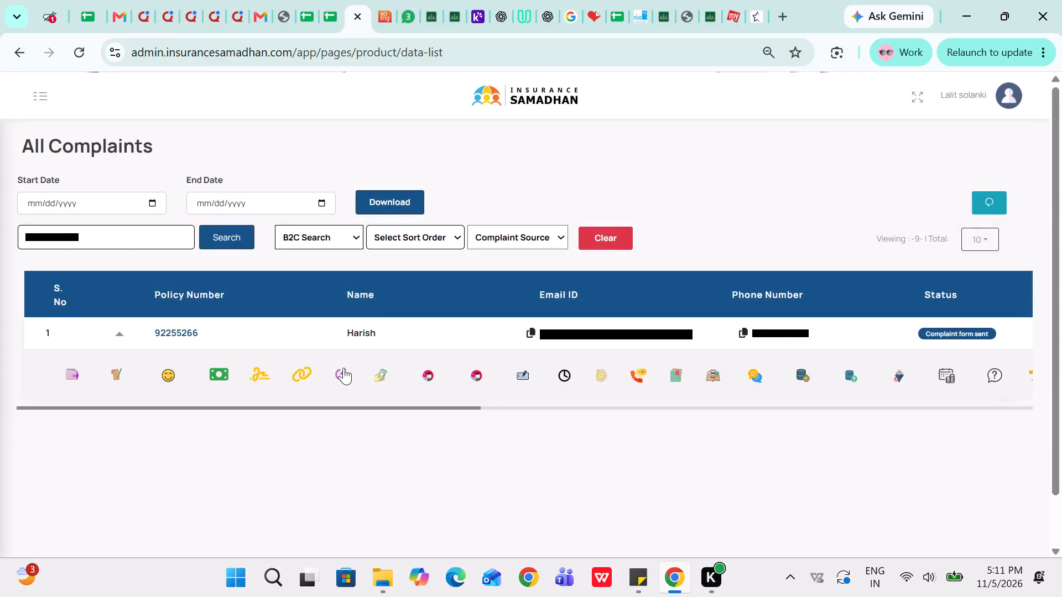
left_click(753, 370)
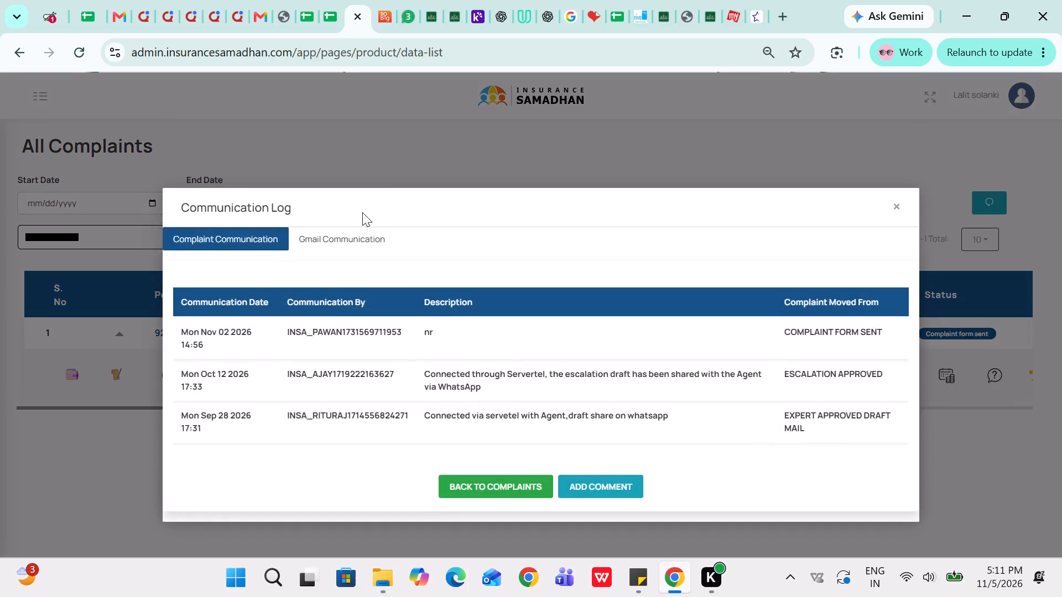
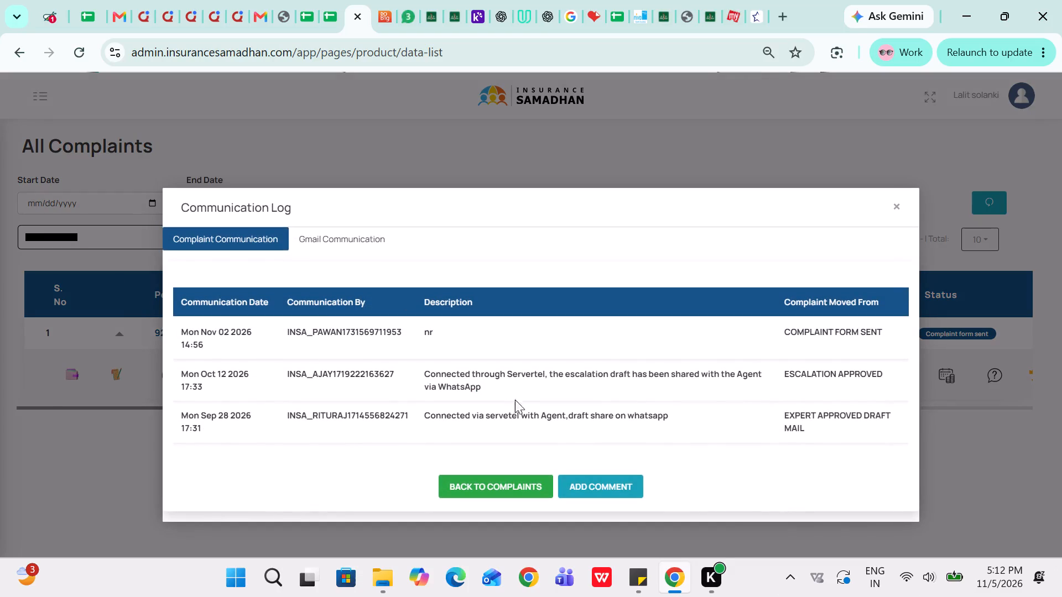
Examine the communication log entries for the customer's complaint and close the log.
left_click_drag(501, 391, 389, 381)
left_click(517, 376)
left_click(424, 146)
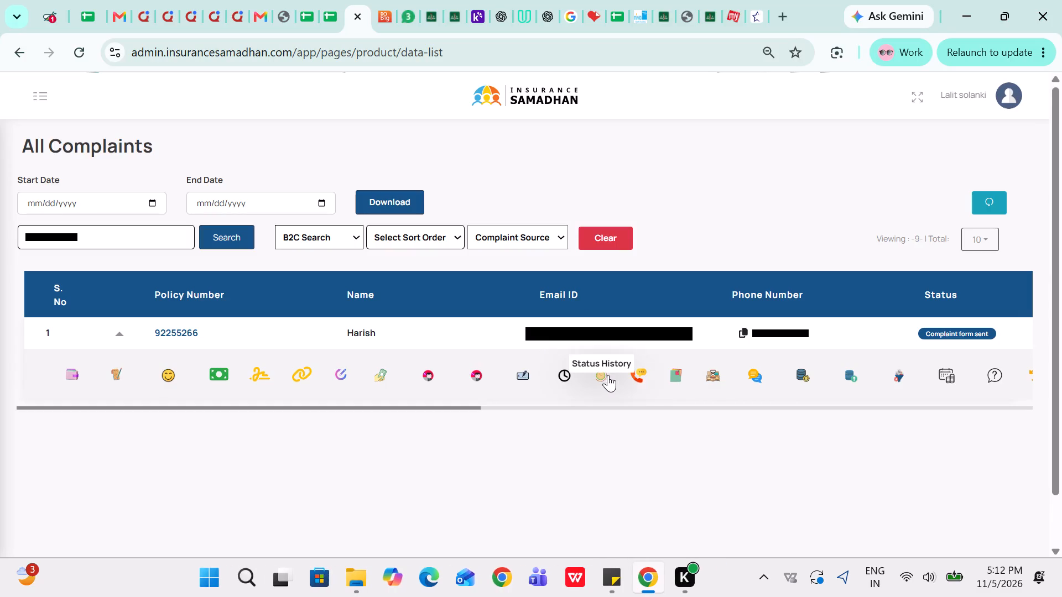
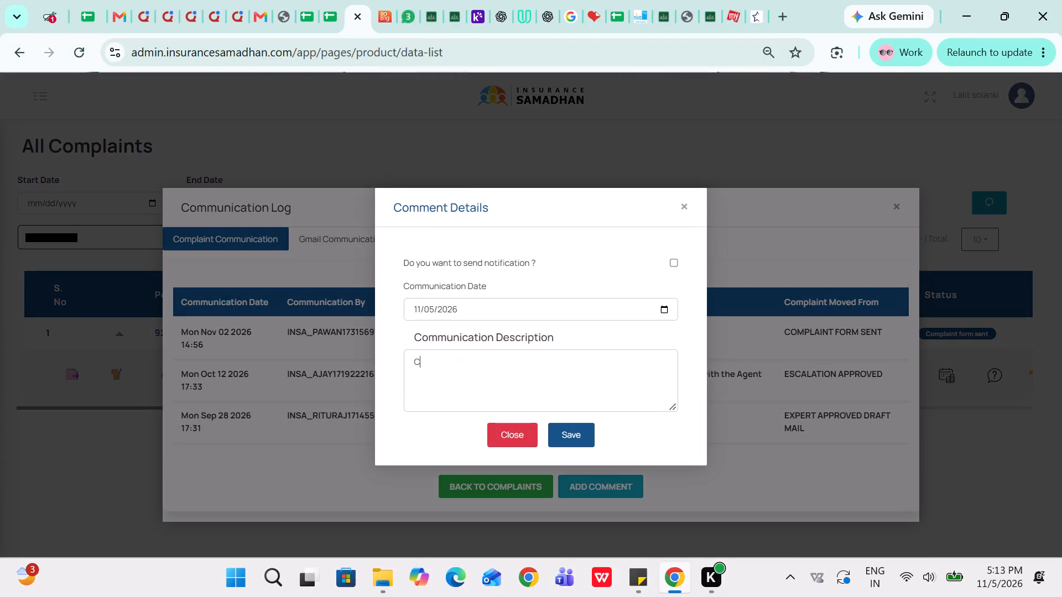
Write the complaint comment "Connected from Sandhya's Phone // Cx will share aadhar card" in the communication description.
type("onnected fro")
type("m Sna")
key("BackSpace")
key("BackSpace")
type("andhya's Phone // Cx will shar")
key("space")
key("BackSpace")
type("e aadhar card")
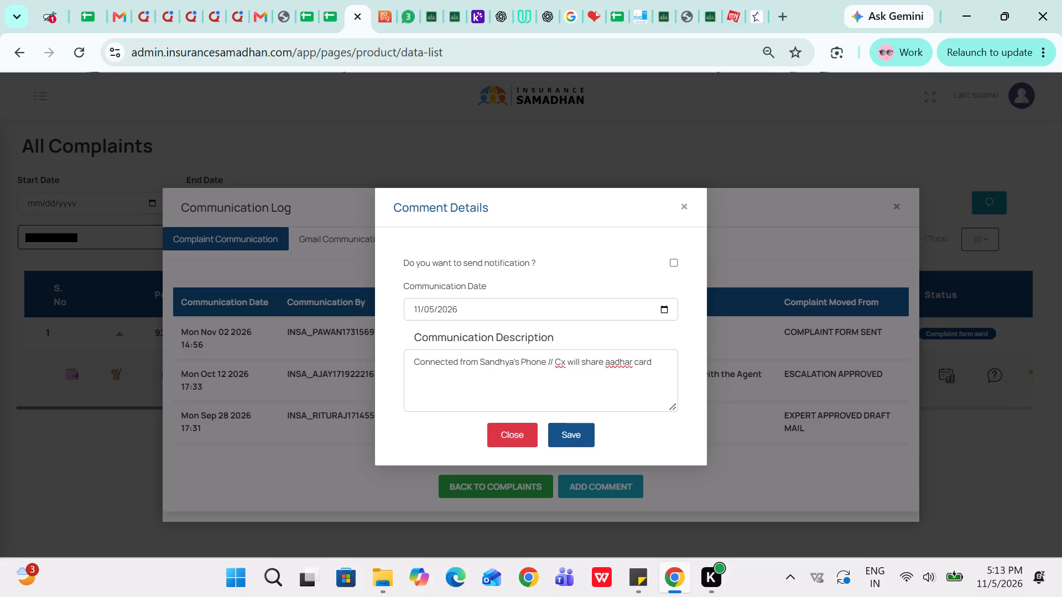
End the comment about the customer sharing the aadhar card with a full stop and save it to the complaint's communication log.
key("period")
left_click(575, 442)
left_click(0, 303)
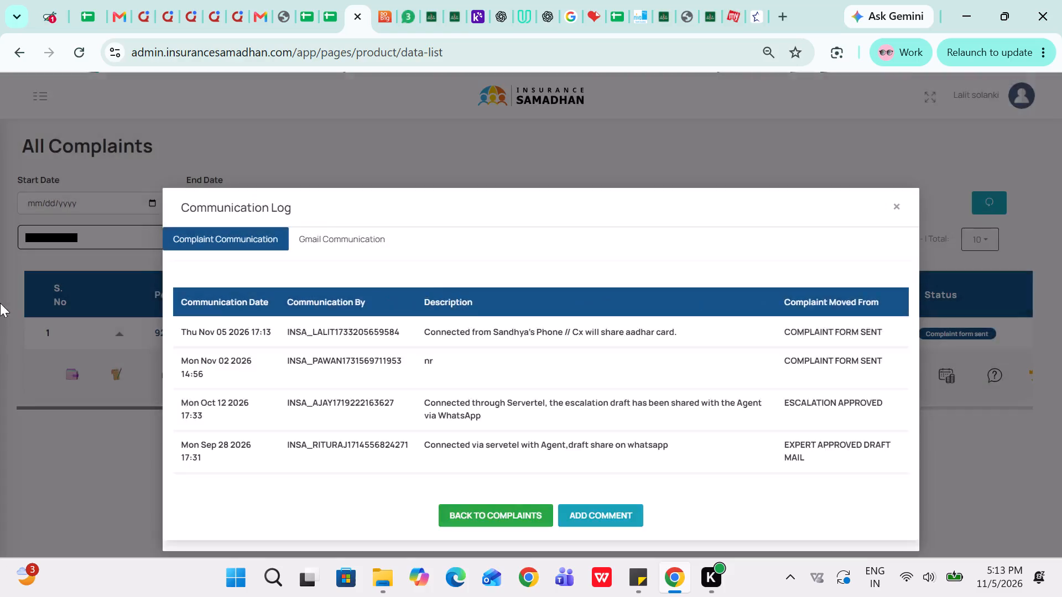
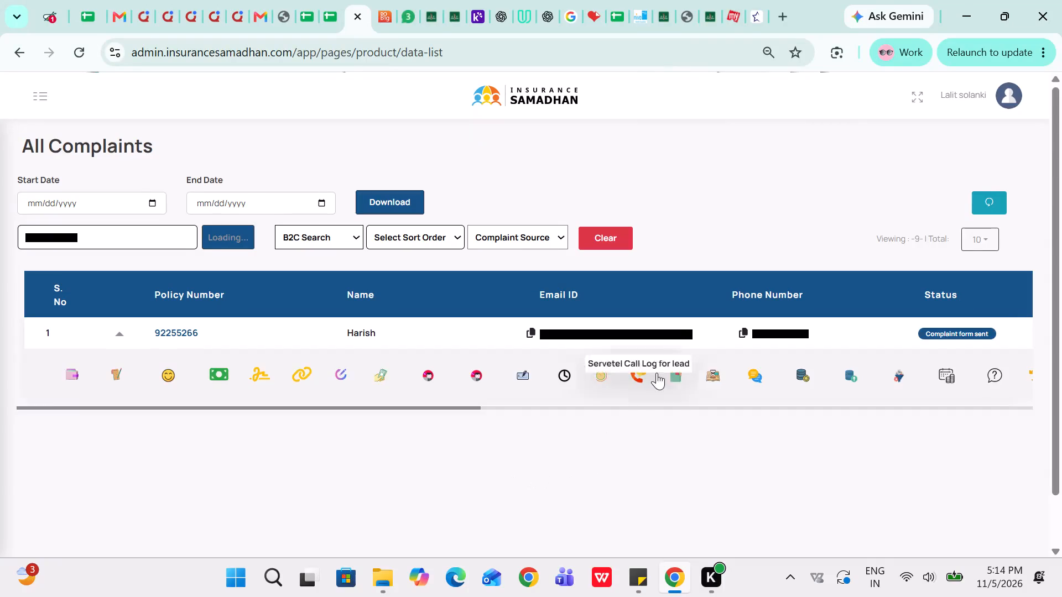
Review the most recent entry in the communication log of the Award accepted complaint and close the log.
left_click(735, 323)
left_click(756, 378)
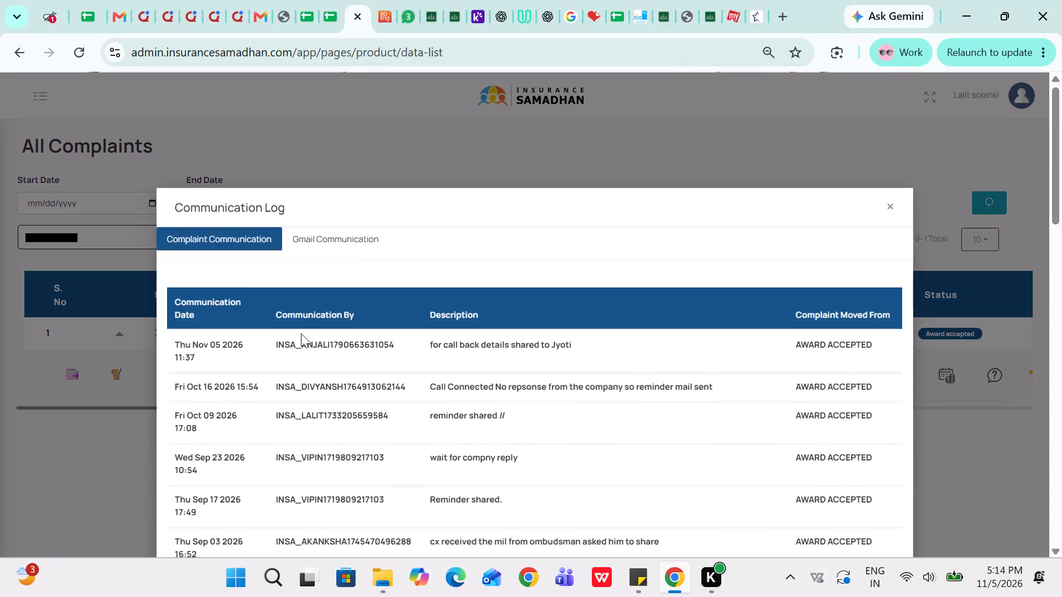
left_click_drag(603, 357, 390, 334)
left_click(541, 343)
left_click_drag(615, 346, 453, 346)
left_click(597, 352)
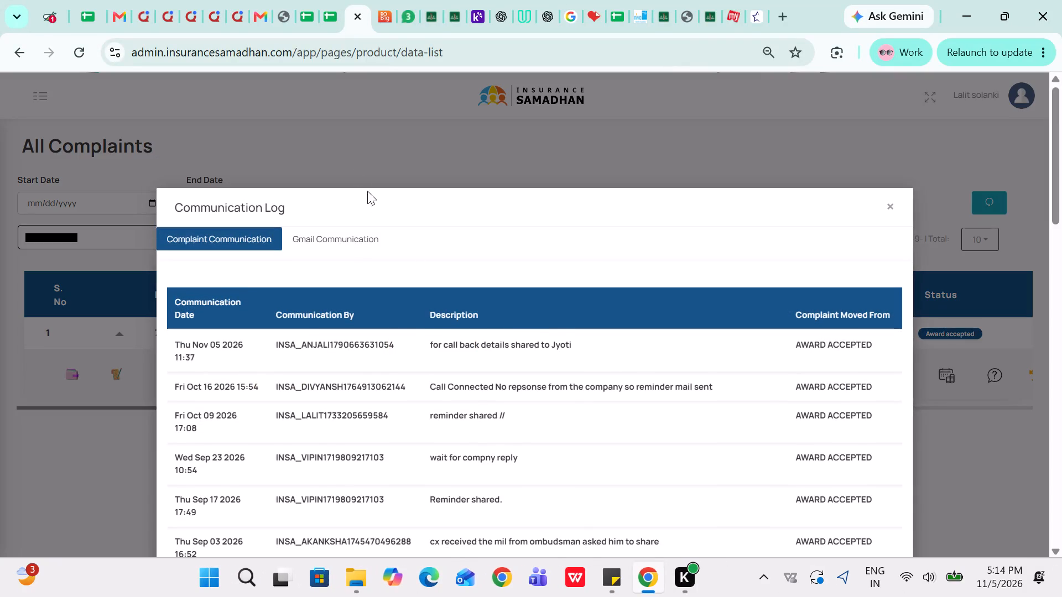
left_click(348, 158)
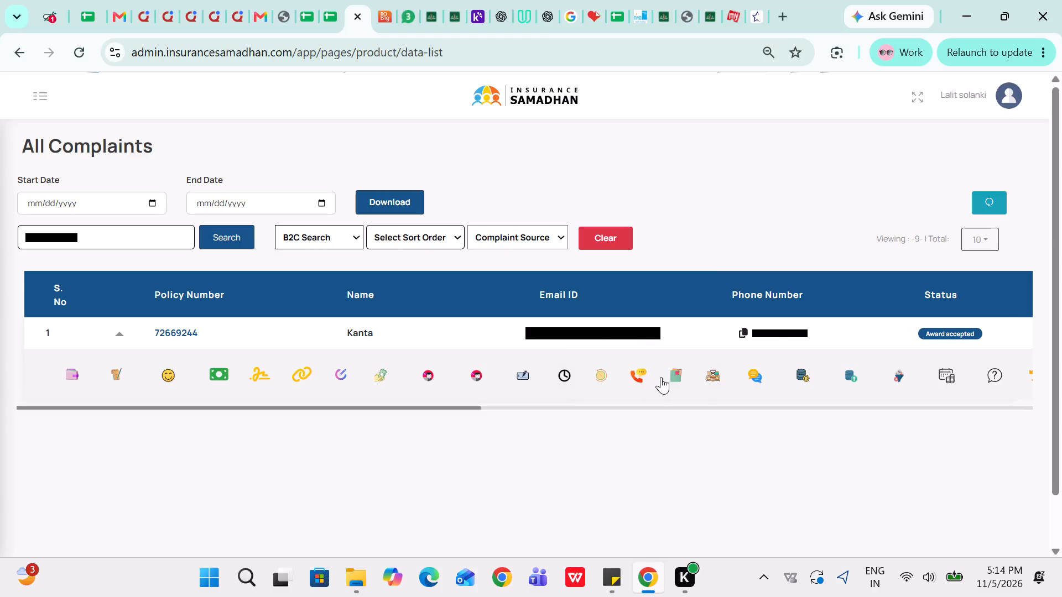